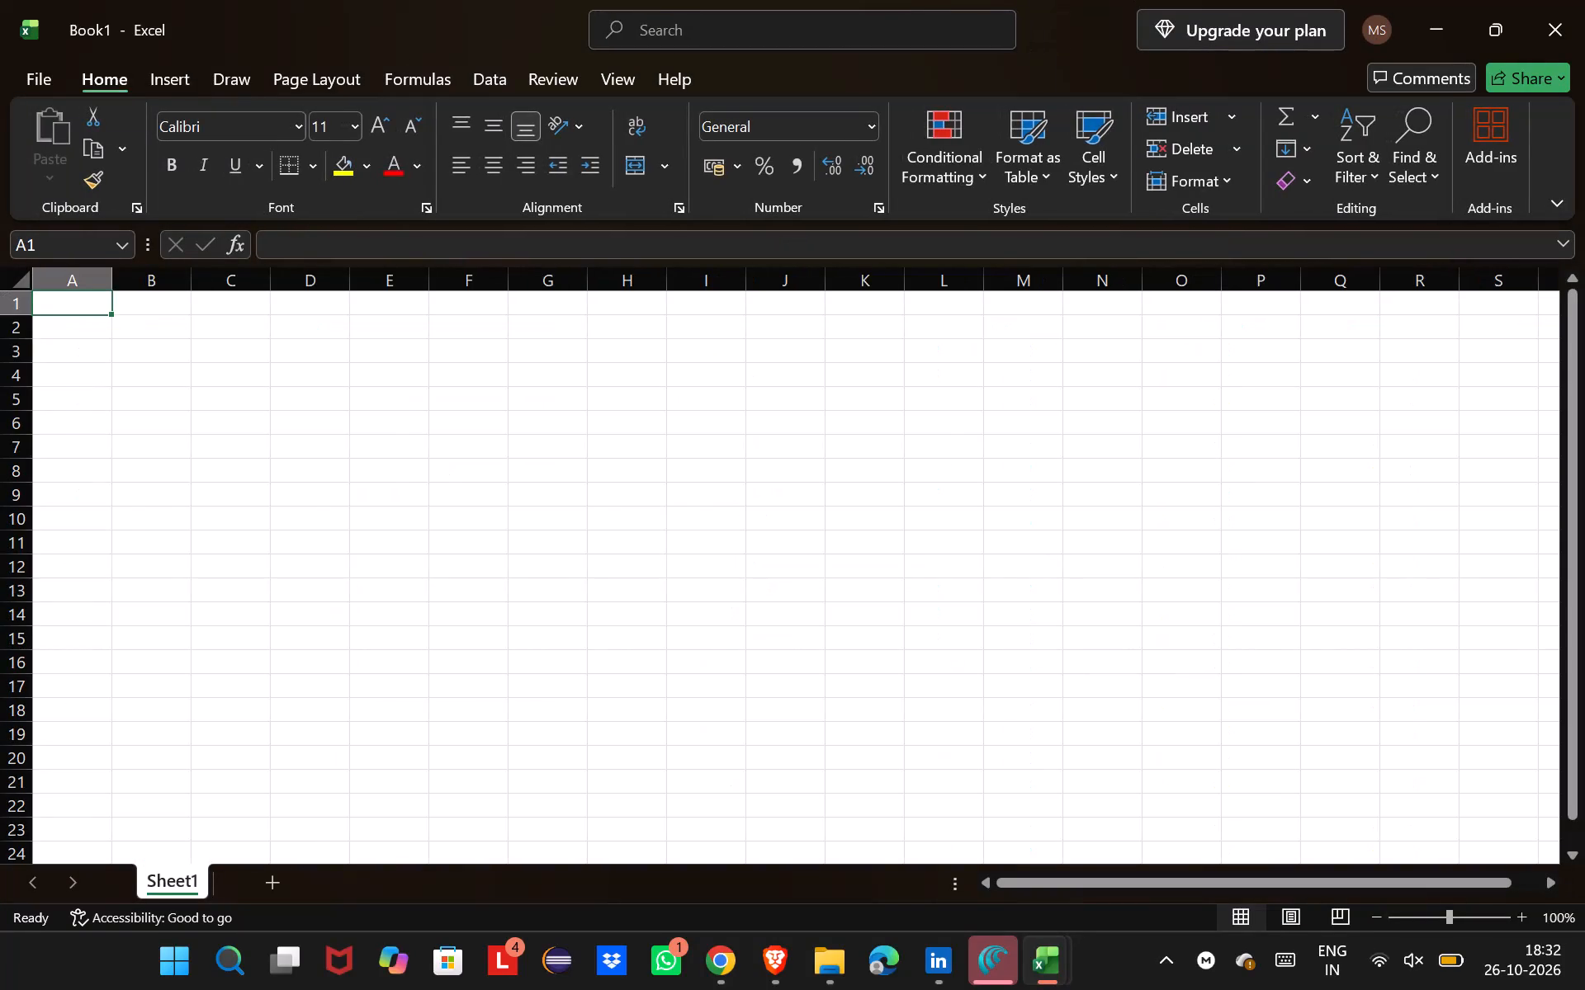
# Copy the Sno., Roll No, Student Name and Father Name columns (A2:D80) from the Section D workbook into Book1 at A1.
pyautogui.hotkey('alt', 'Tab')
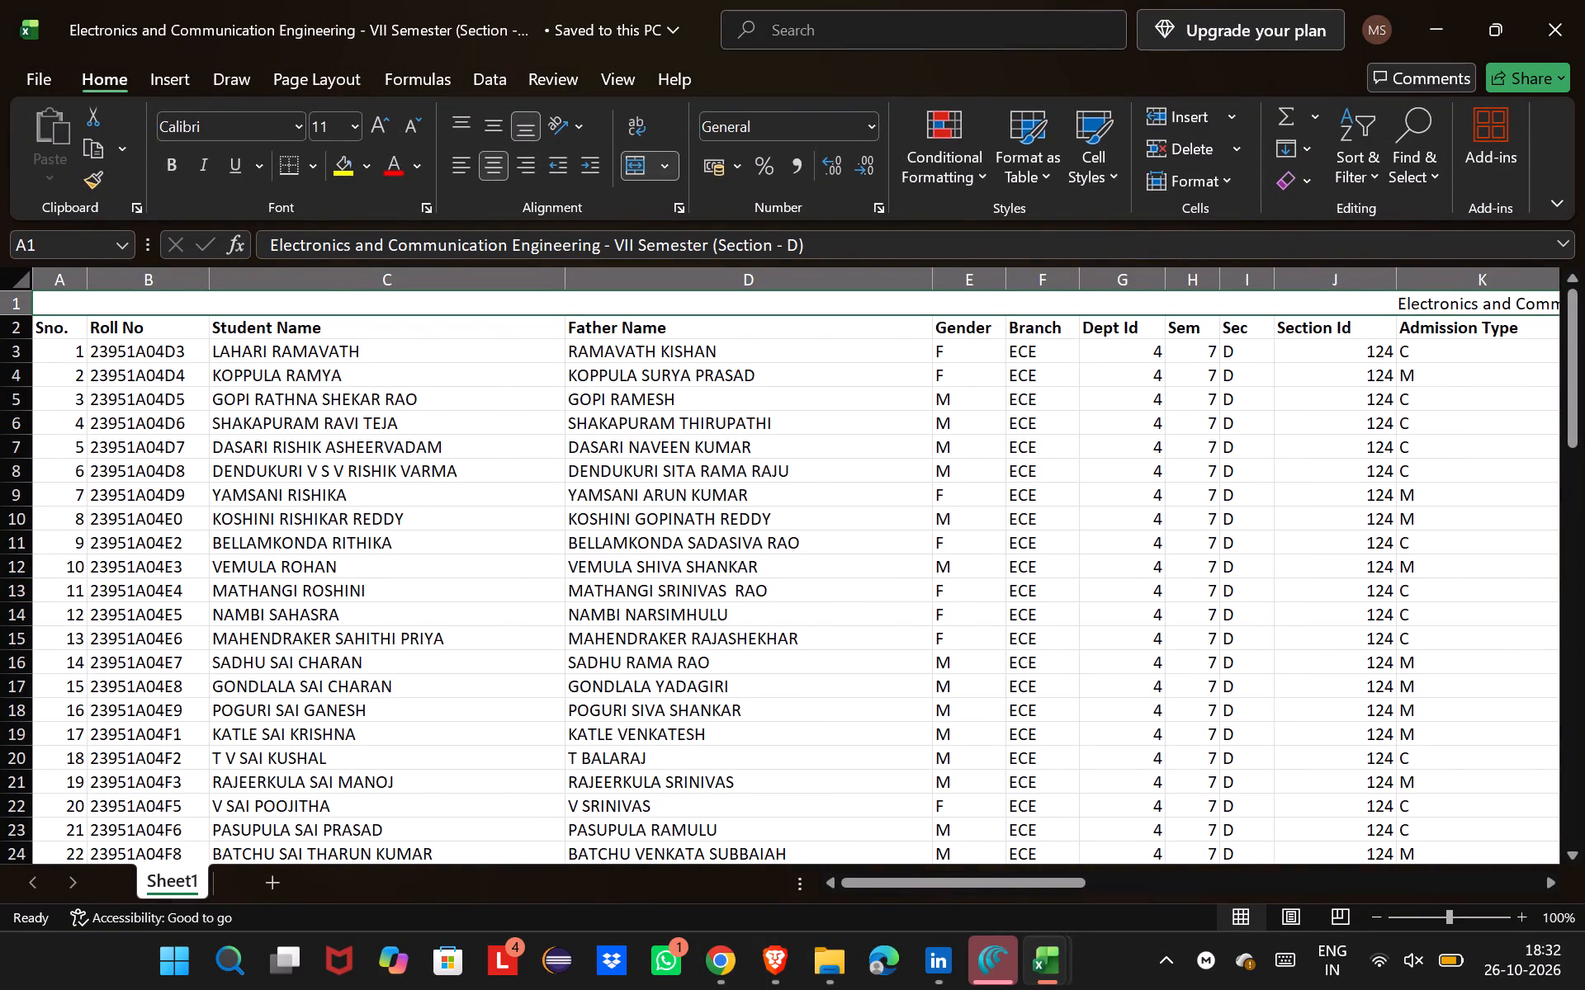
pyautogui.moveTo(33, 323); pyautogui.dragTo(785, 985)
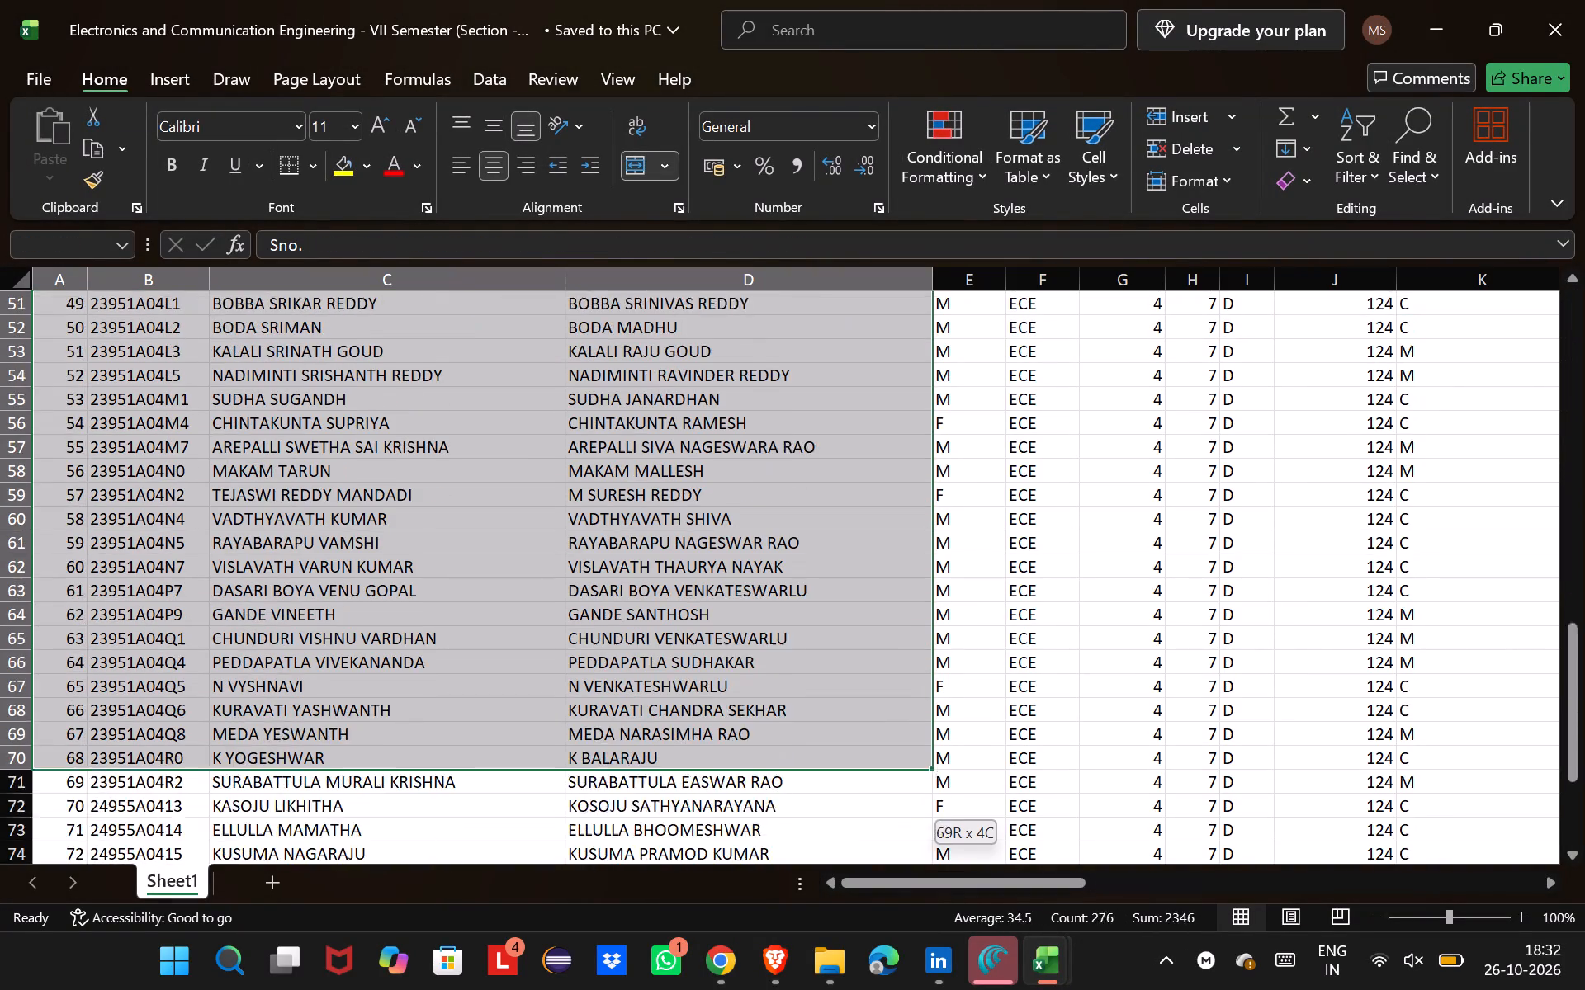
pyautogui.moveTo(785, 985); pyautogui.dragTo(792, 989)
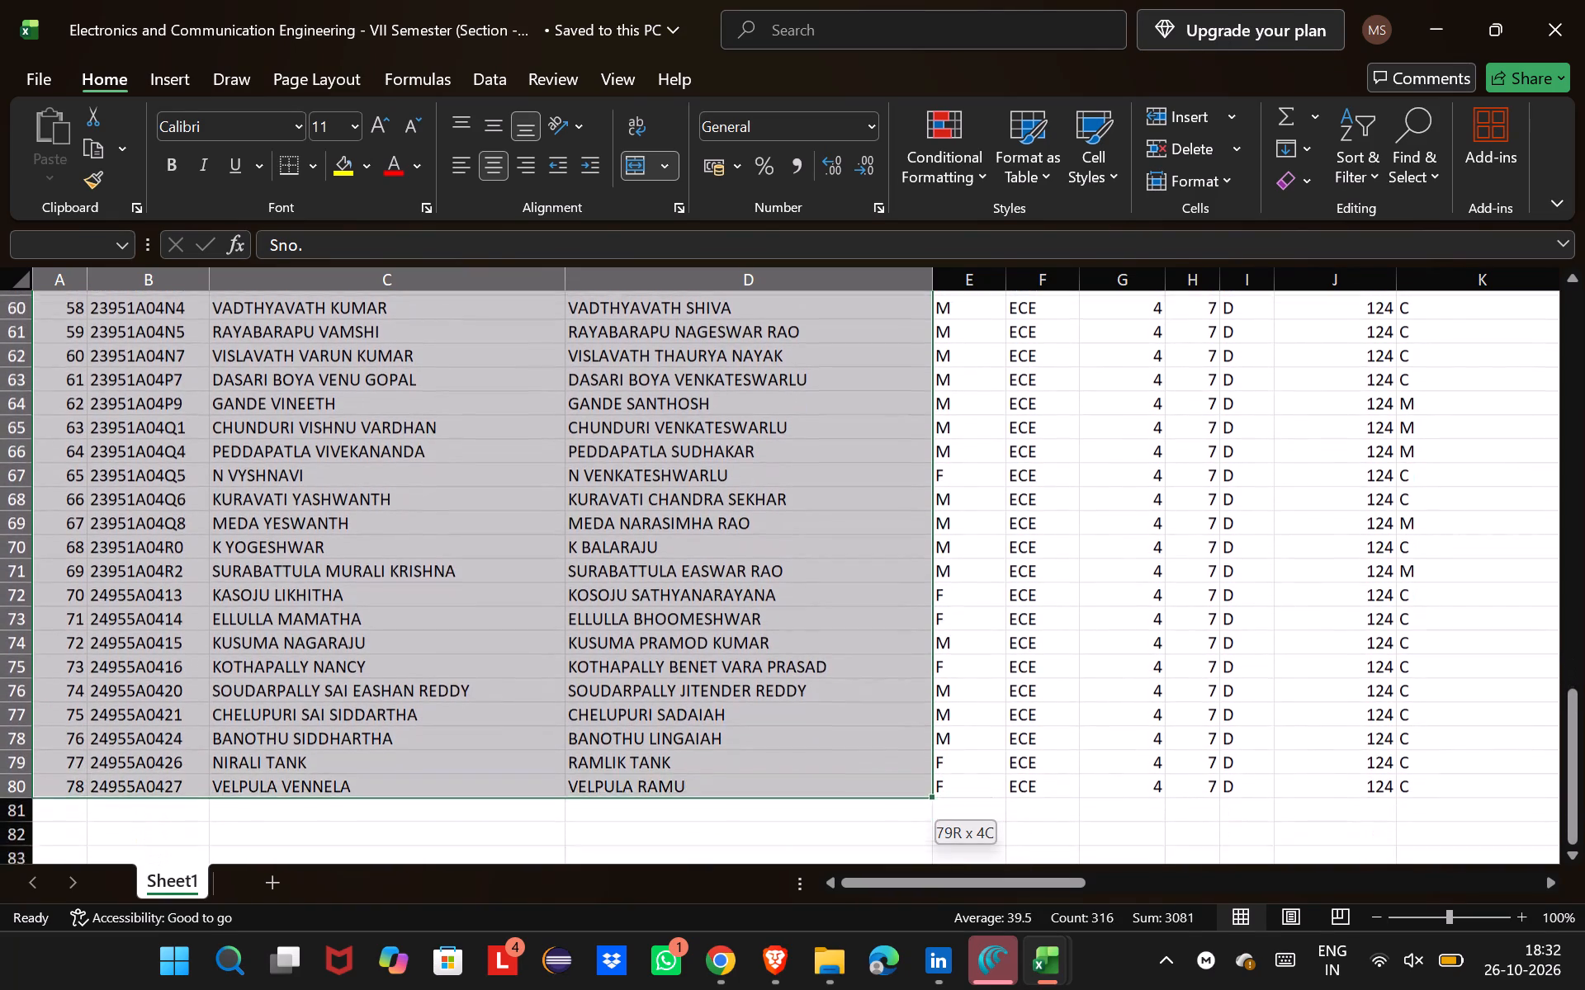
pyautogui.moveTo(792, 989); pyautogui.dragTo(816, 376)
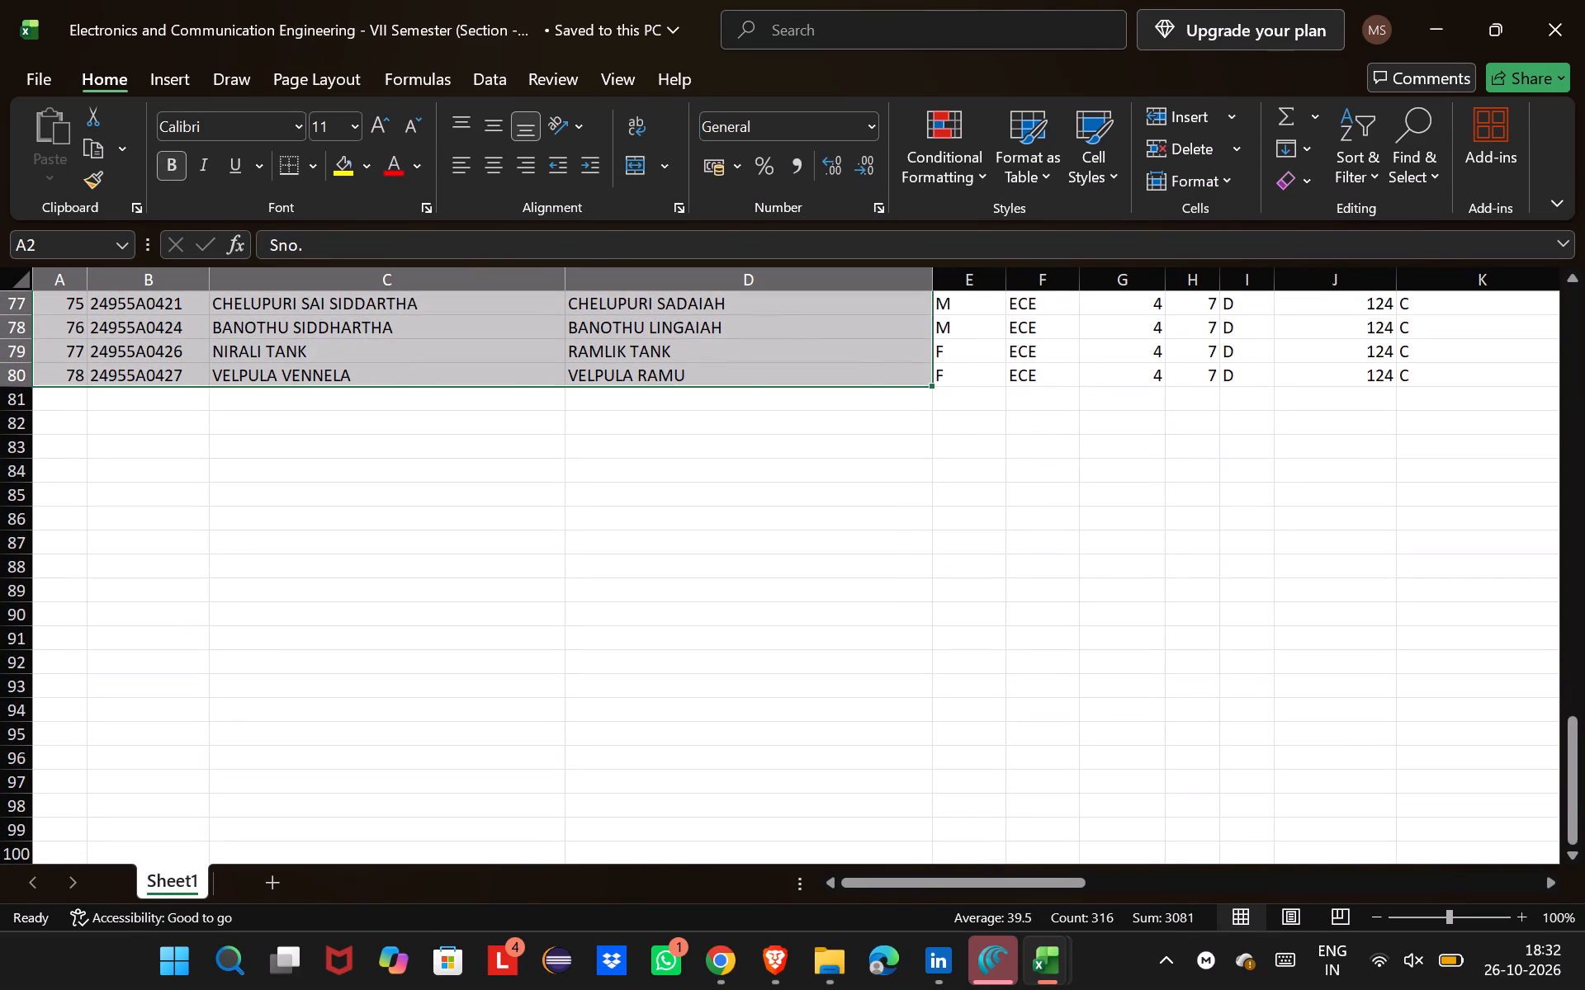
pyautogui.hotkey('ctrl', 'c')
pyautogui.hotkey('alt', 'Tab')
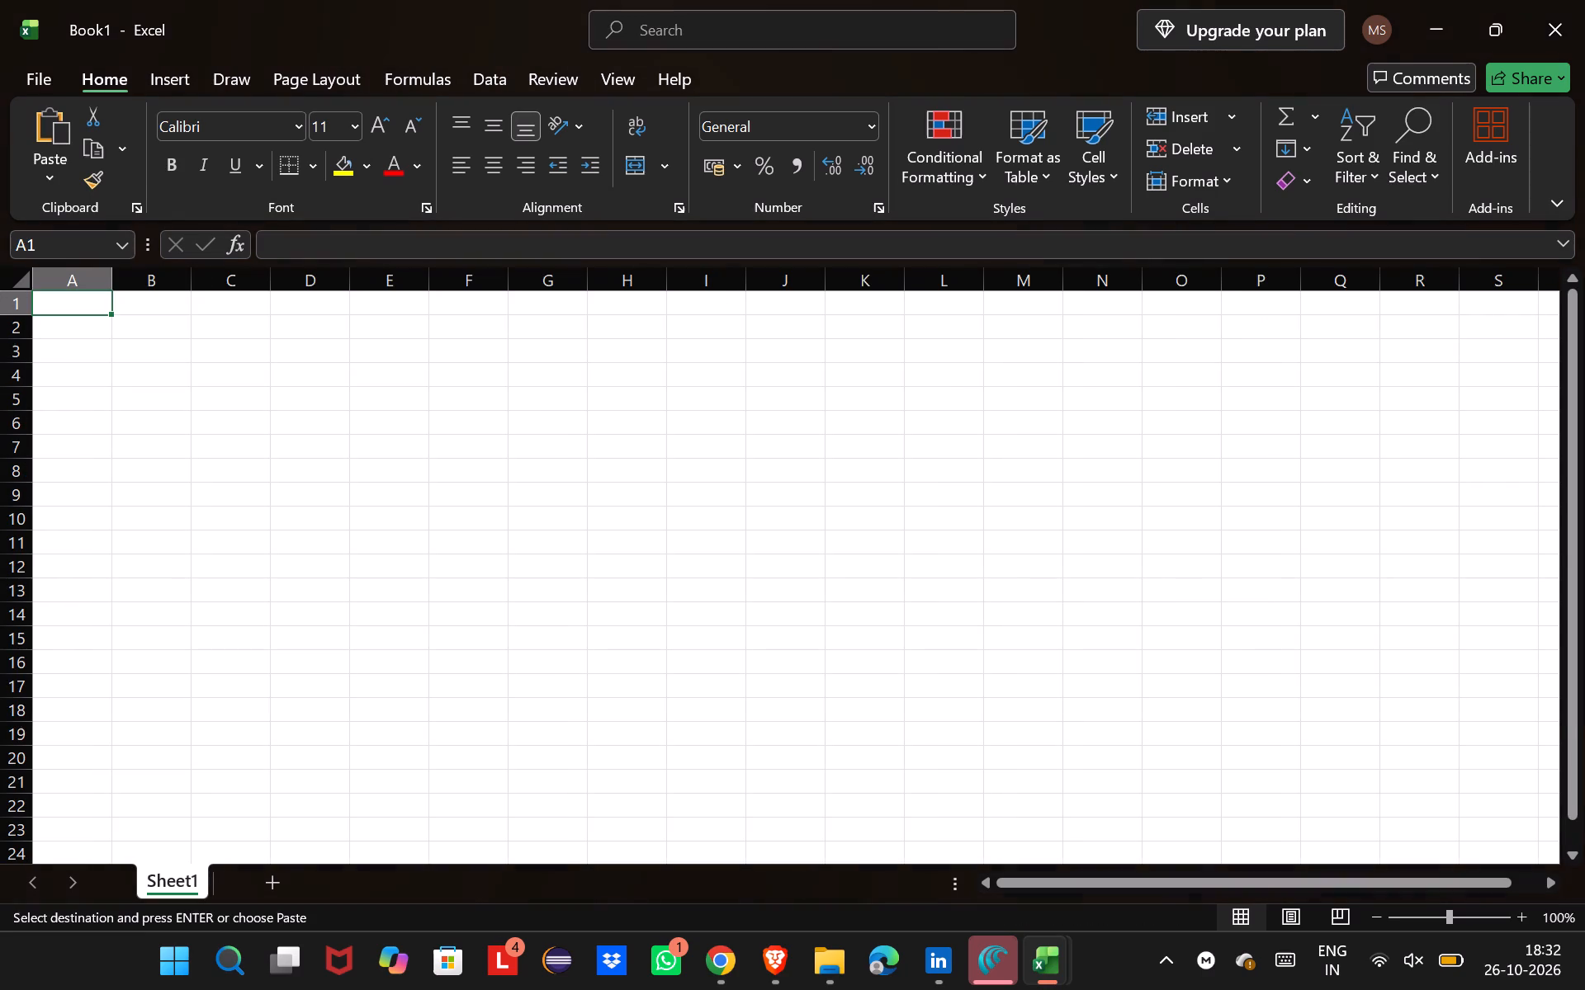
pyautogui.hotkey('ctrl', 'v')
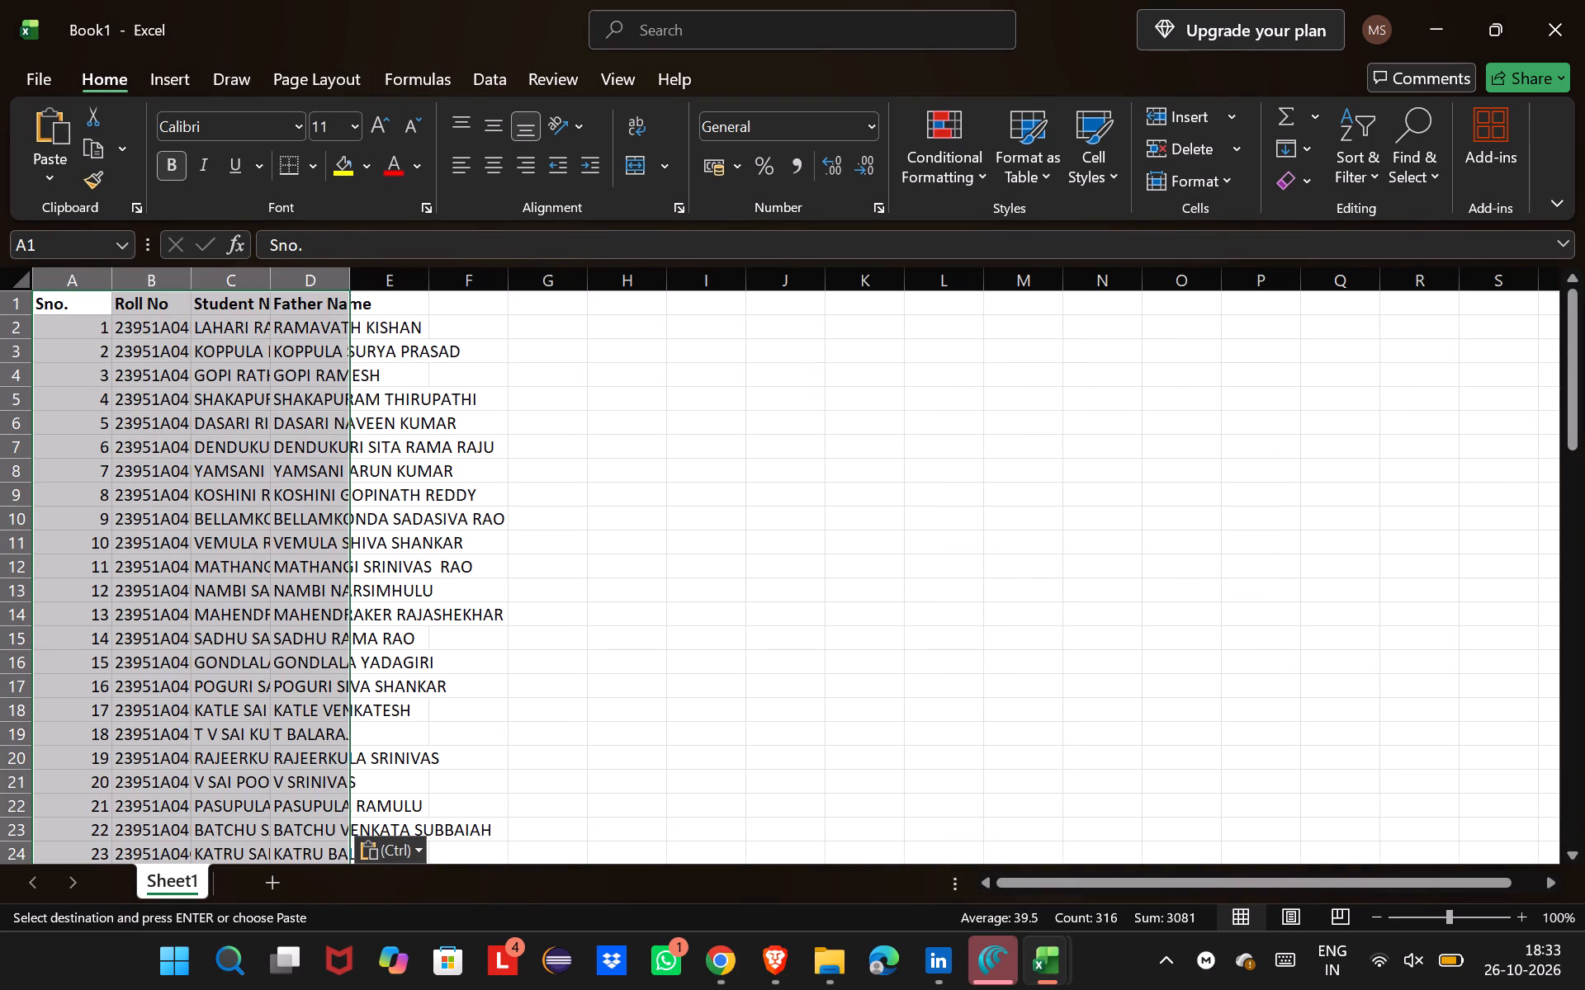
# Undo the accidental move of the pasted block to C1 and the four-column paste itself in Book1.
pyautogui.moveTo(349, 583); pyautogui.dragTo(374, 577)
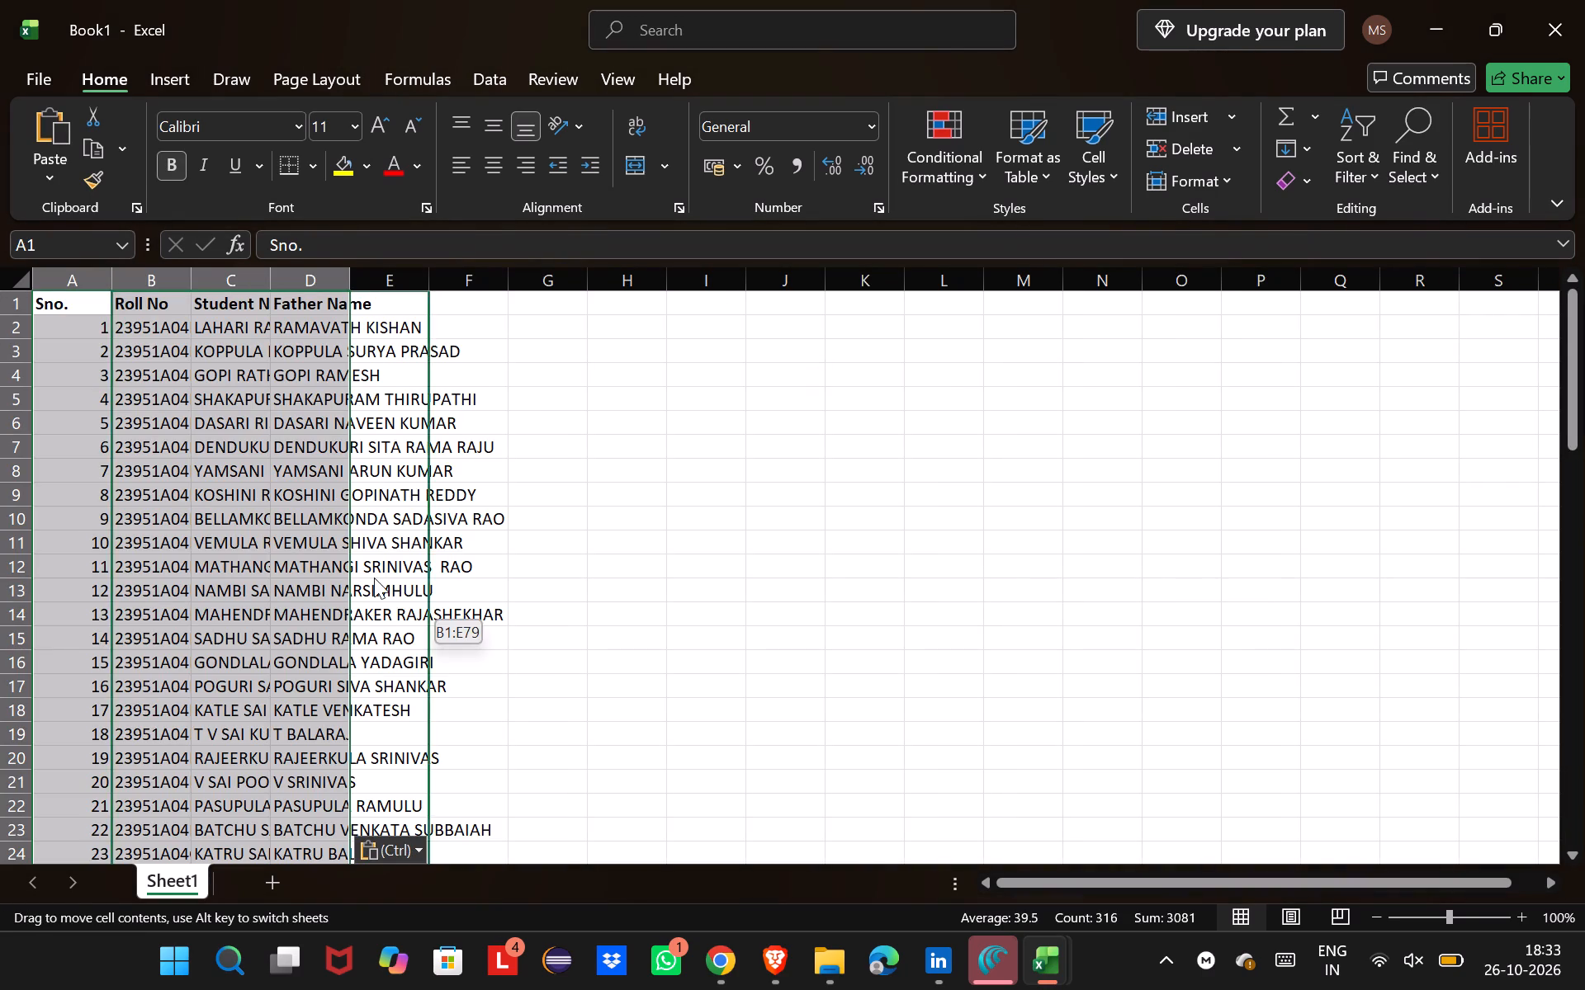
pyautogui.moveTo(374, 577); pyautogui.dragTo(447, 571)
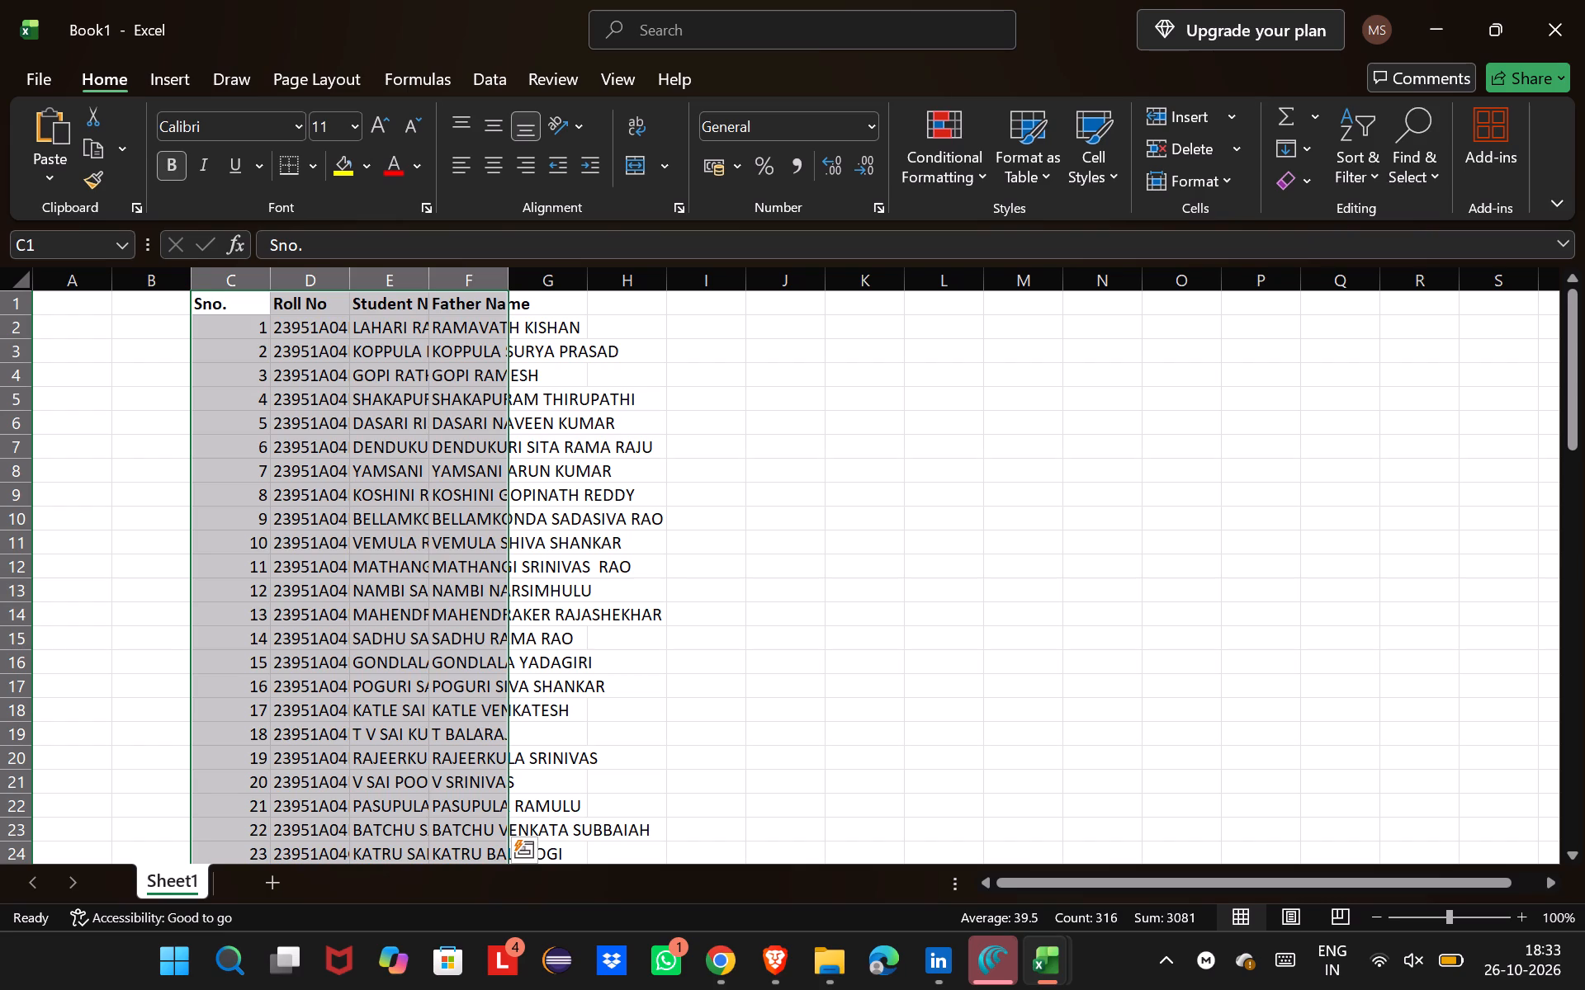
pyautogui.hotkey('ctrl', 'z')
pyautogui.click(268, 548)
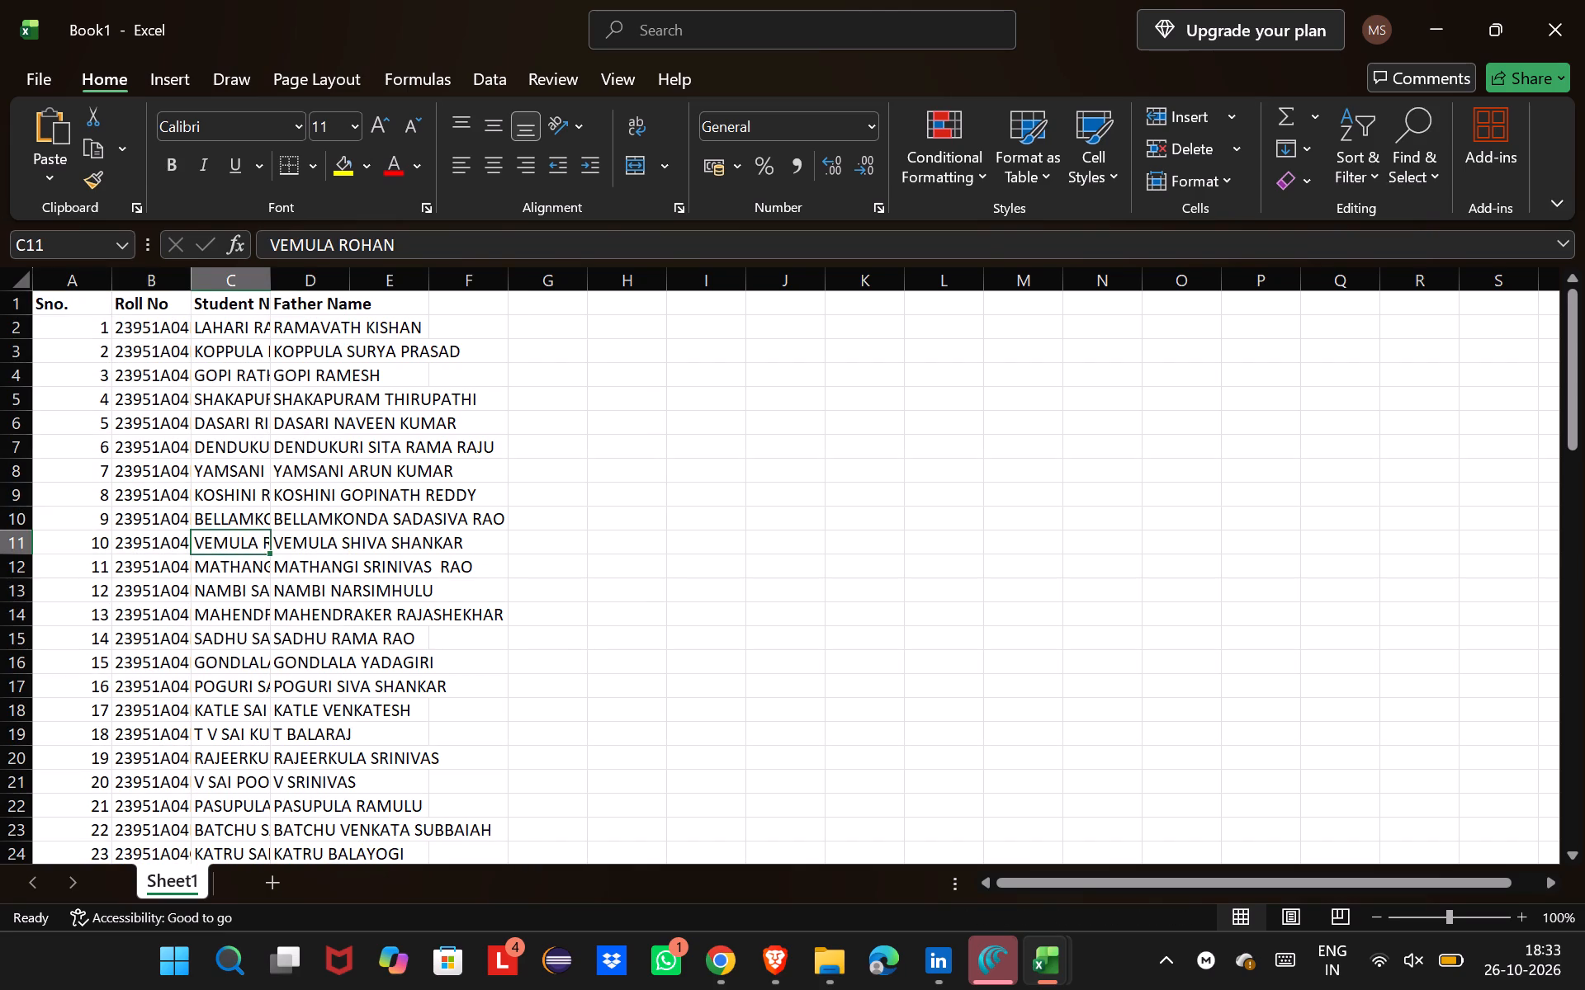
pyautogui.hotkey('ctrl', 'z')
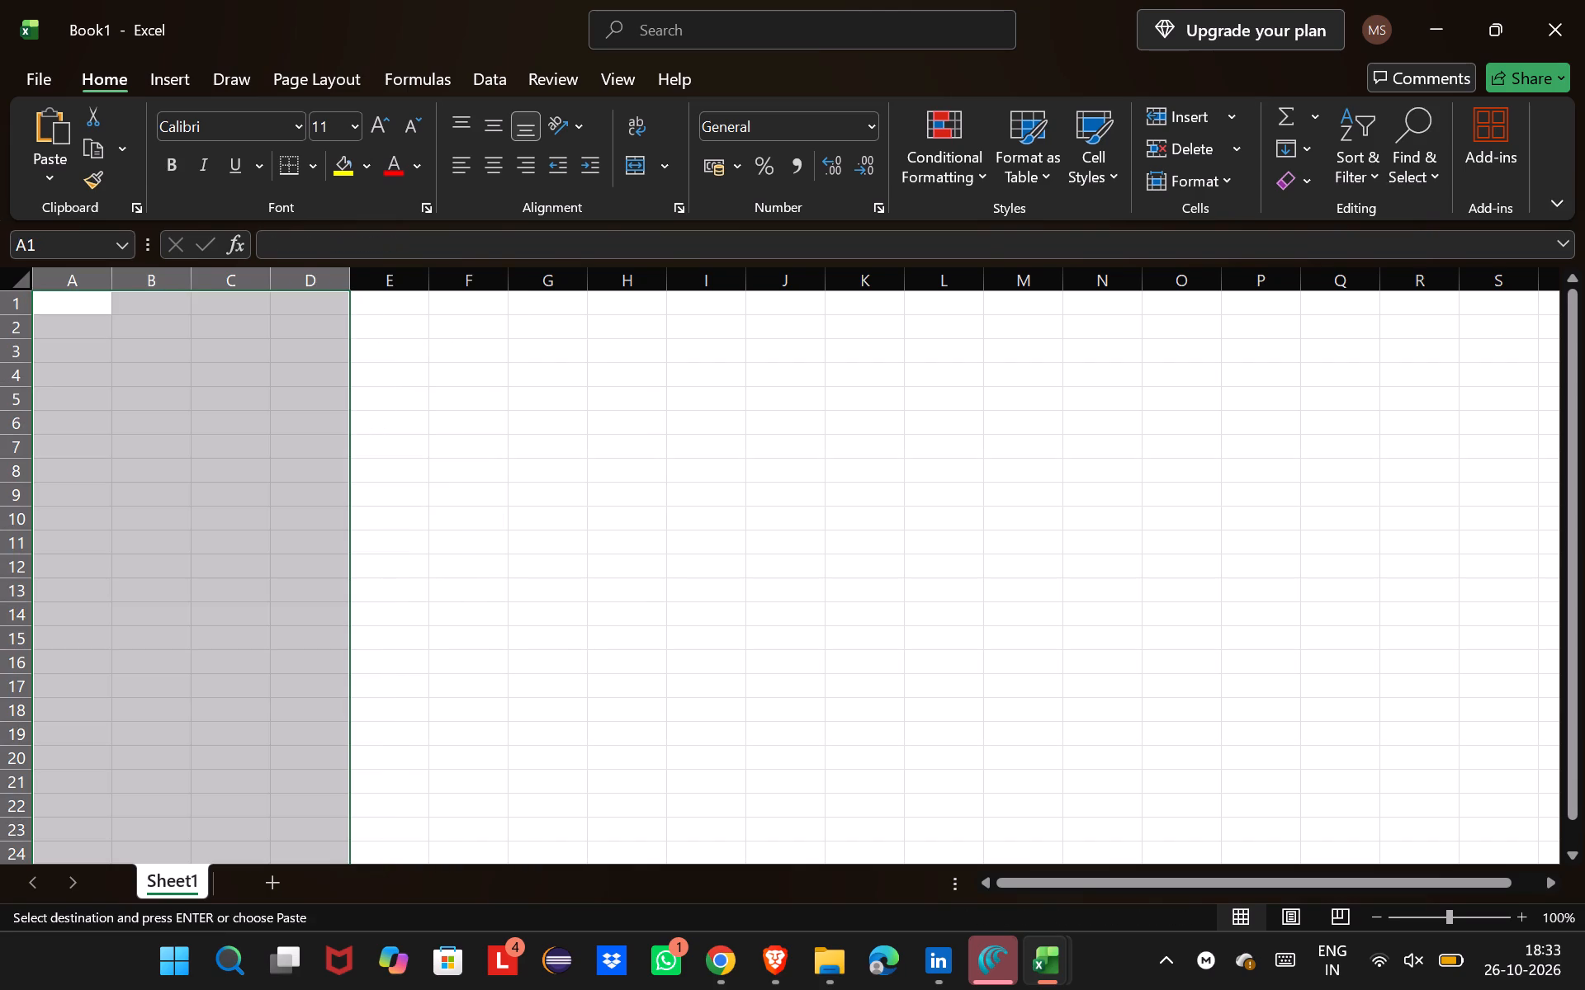
# Switch back to the Section D student workbook and cancel the pending copy of the four columns.
pyautogui.press('Tab')
pyautogui.hotkey('alt', 'Tab')
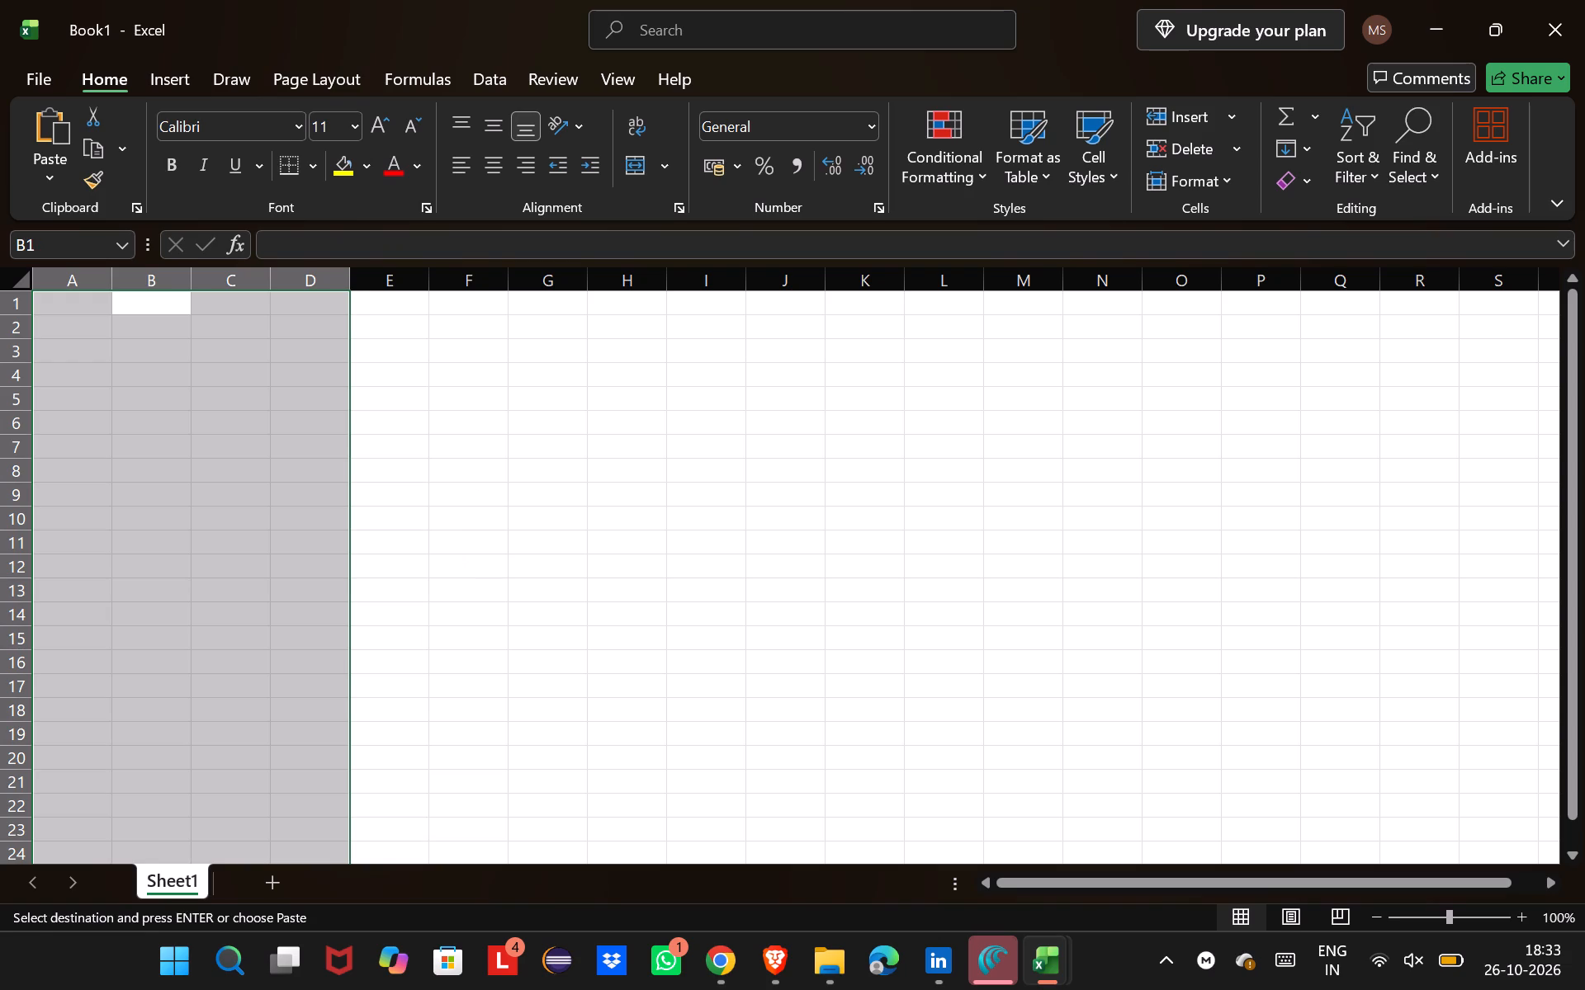
pyautogui.scroll(6, 343, 563)
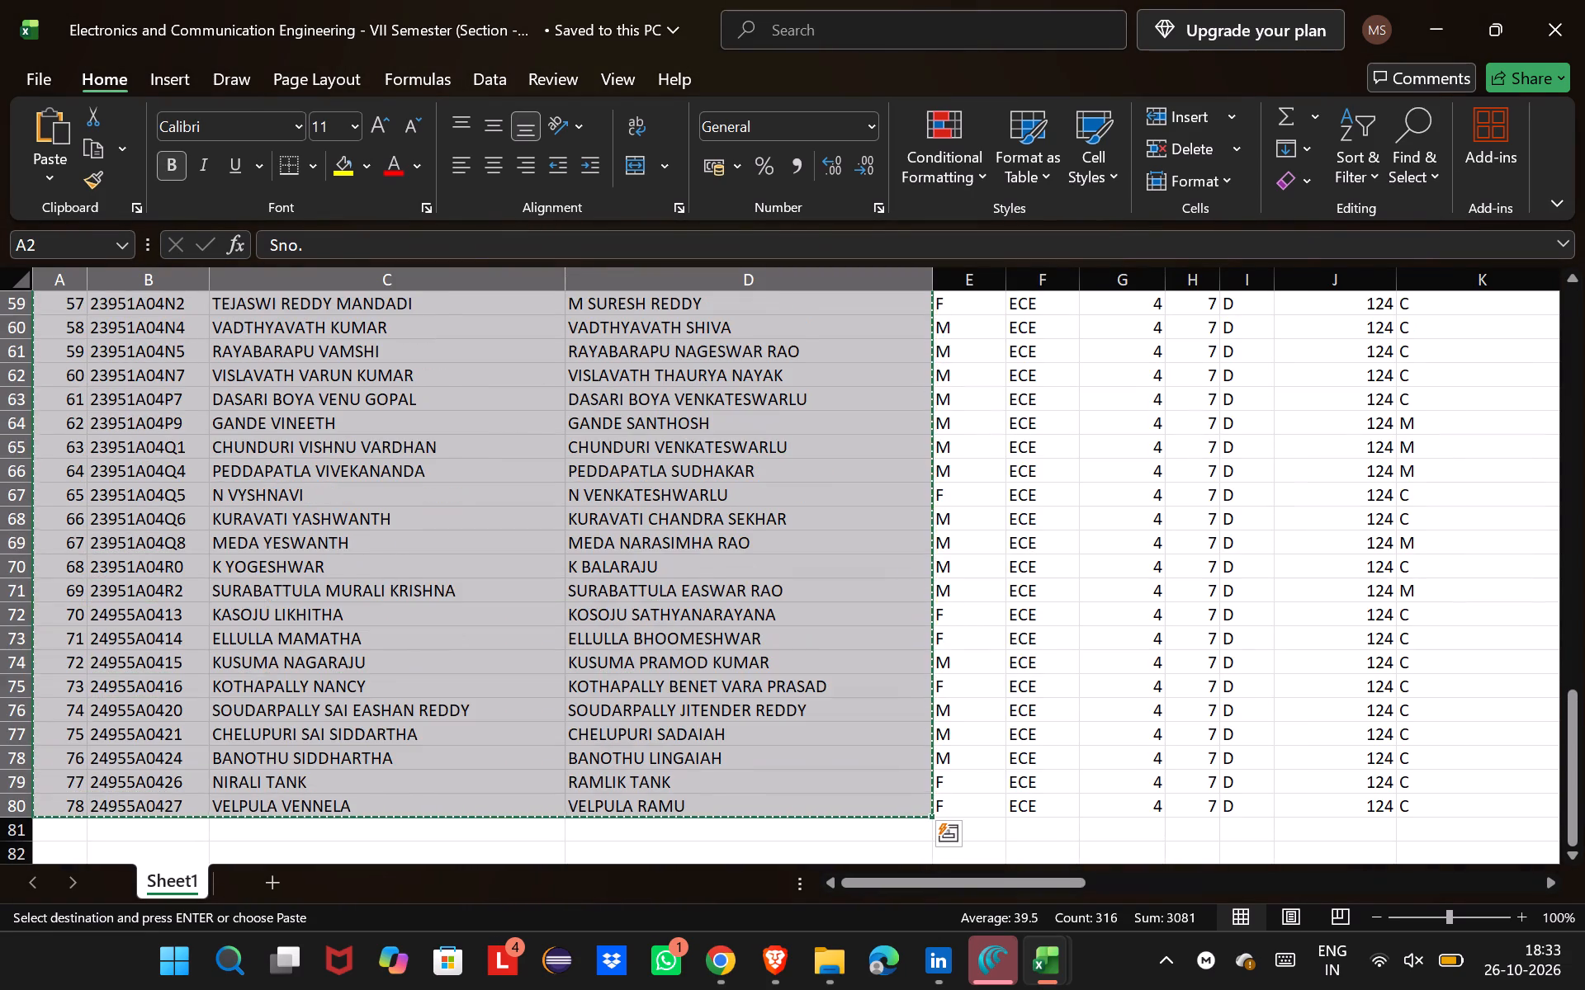
pyautogui.click(352, 563)
pyautogui.scroll(20, 352, 563)
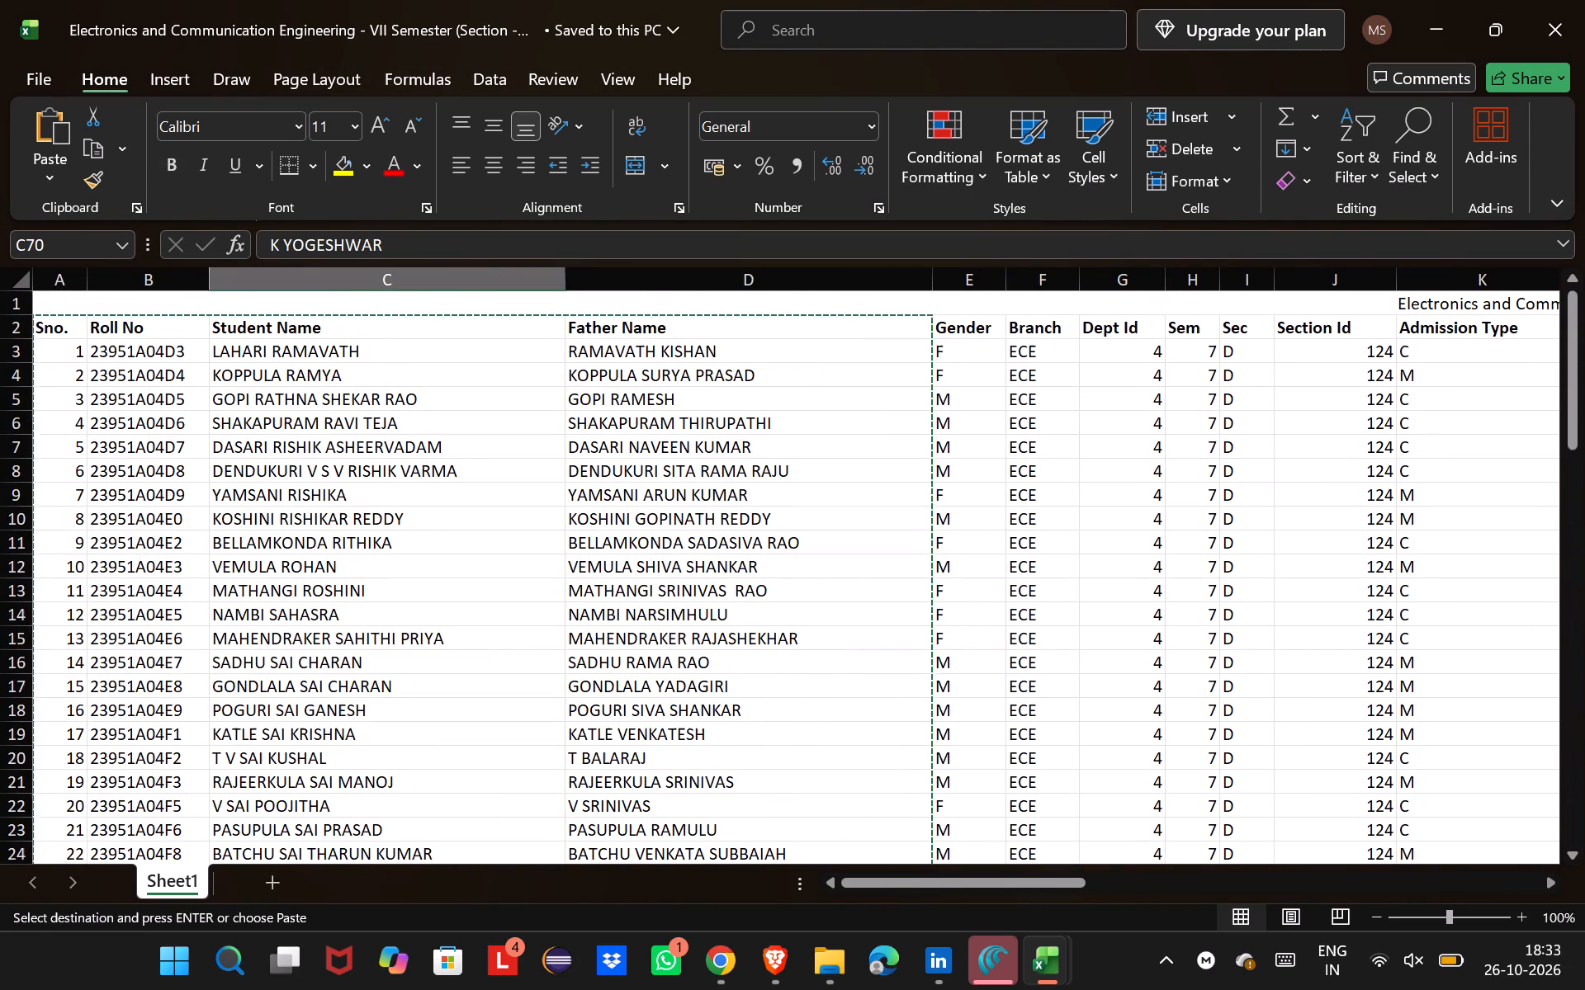
pyautogui.scroll(4, 352, 563)
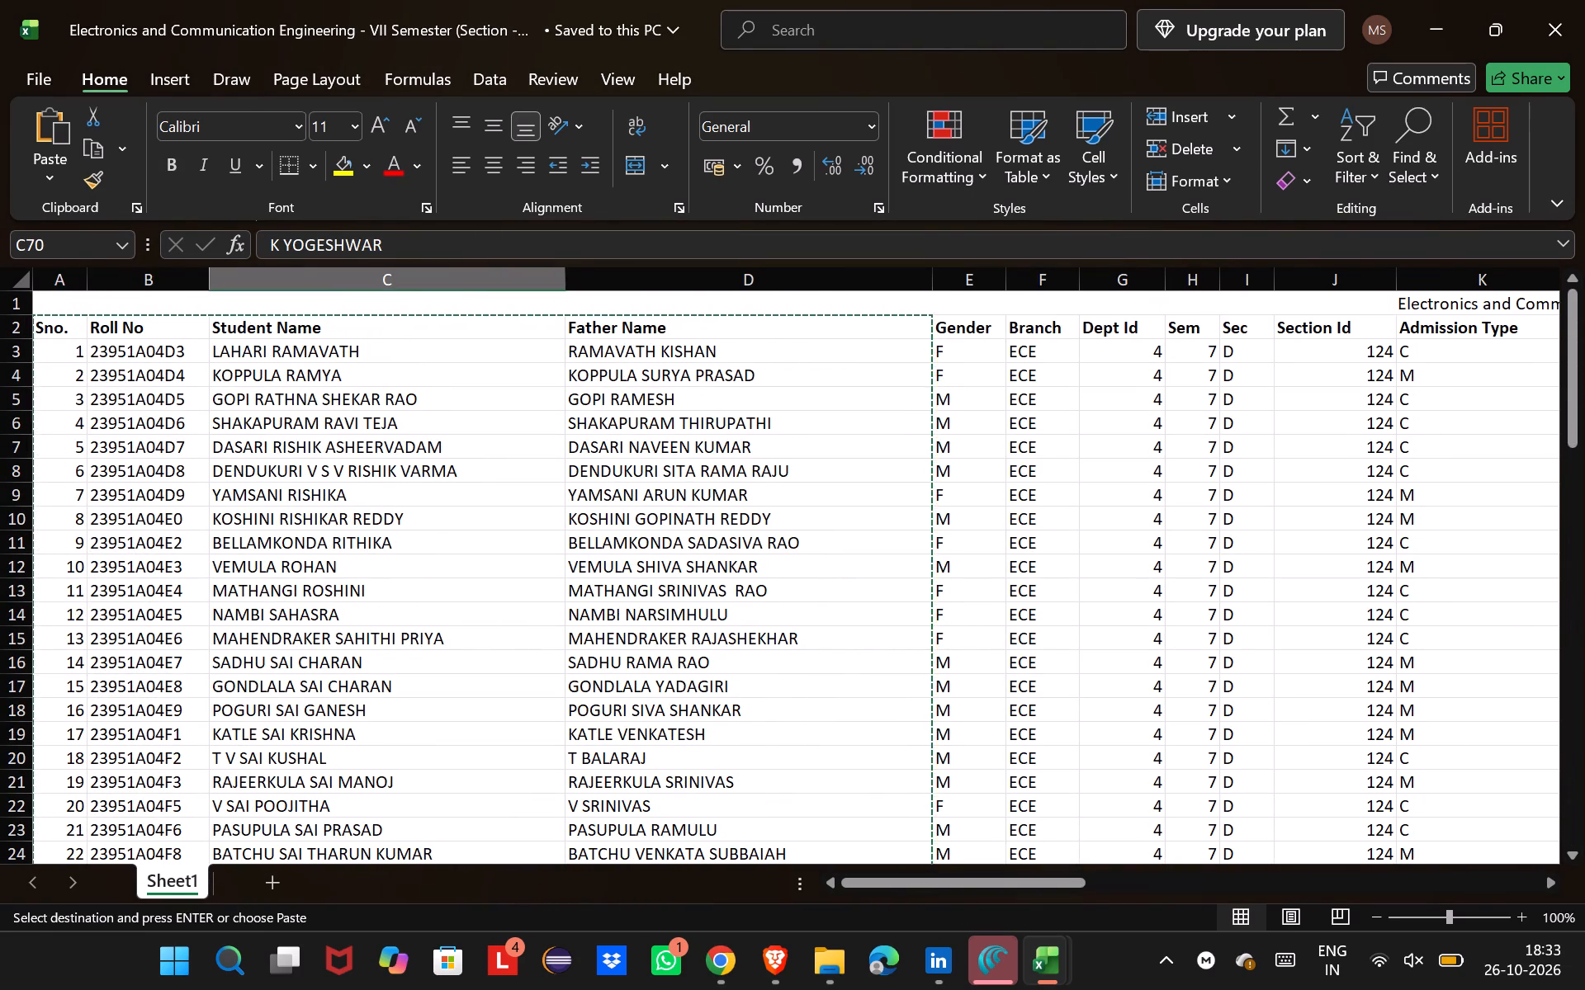
pyautogui.moveTo(105, 299); pyautogui.dragTo(113, 285)
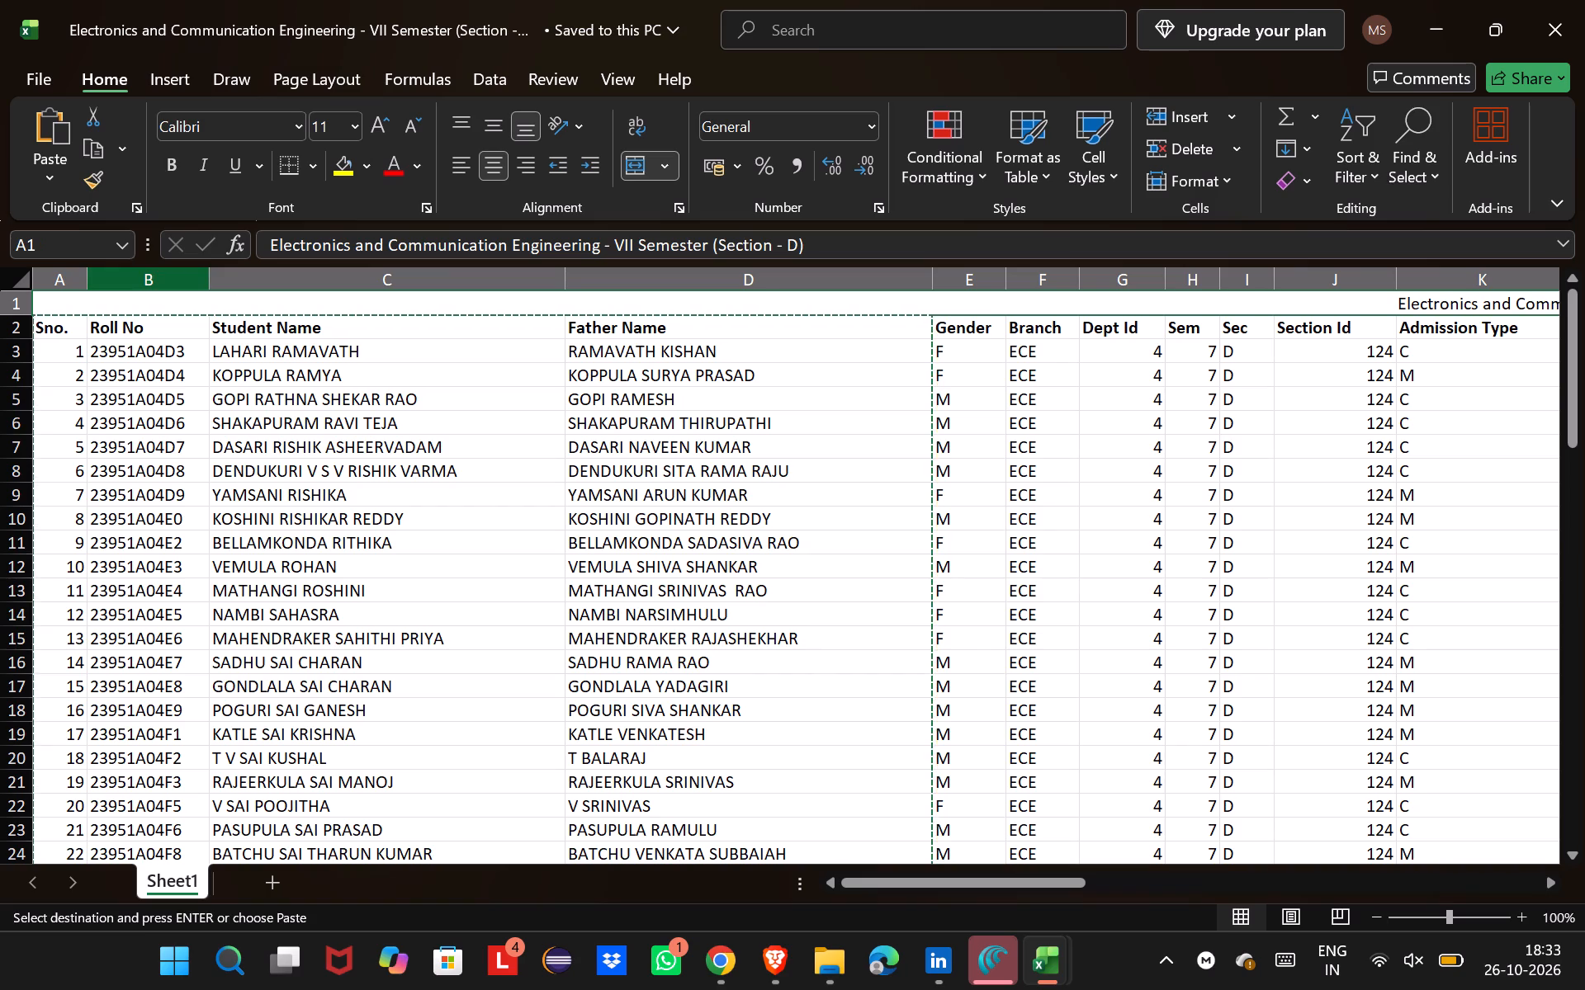
pyautogui.press('Escape')
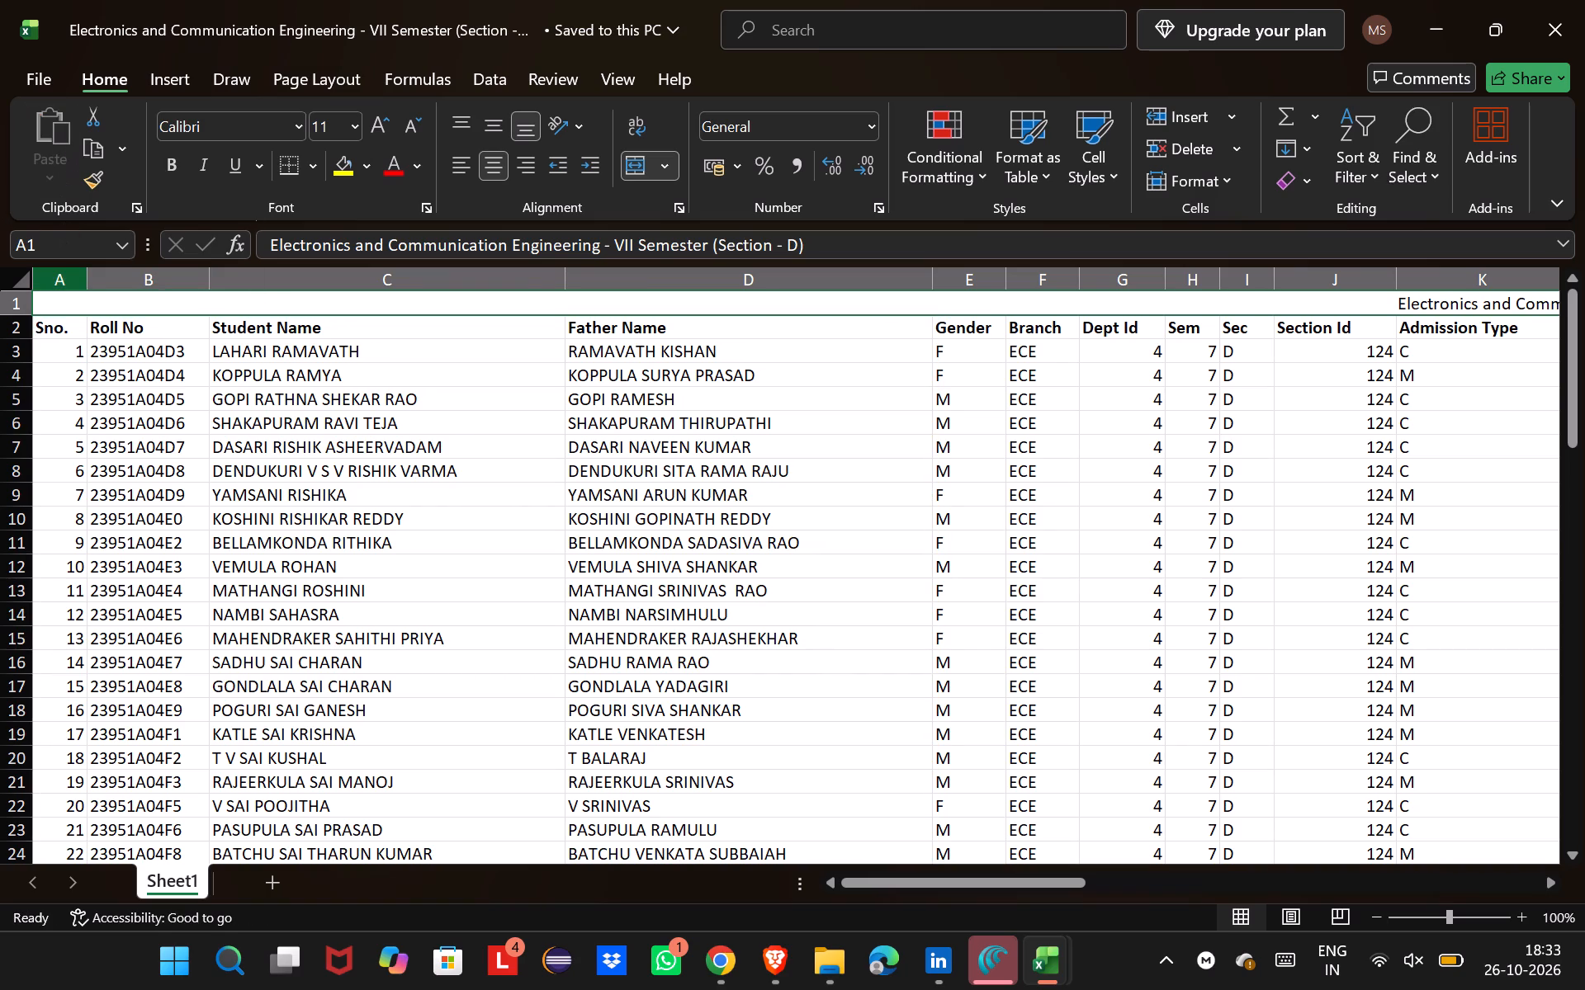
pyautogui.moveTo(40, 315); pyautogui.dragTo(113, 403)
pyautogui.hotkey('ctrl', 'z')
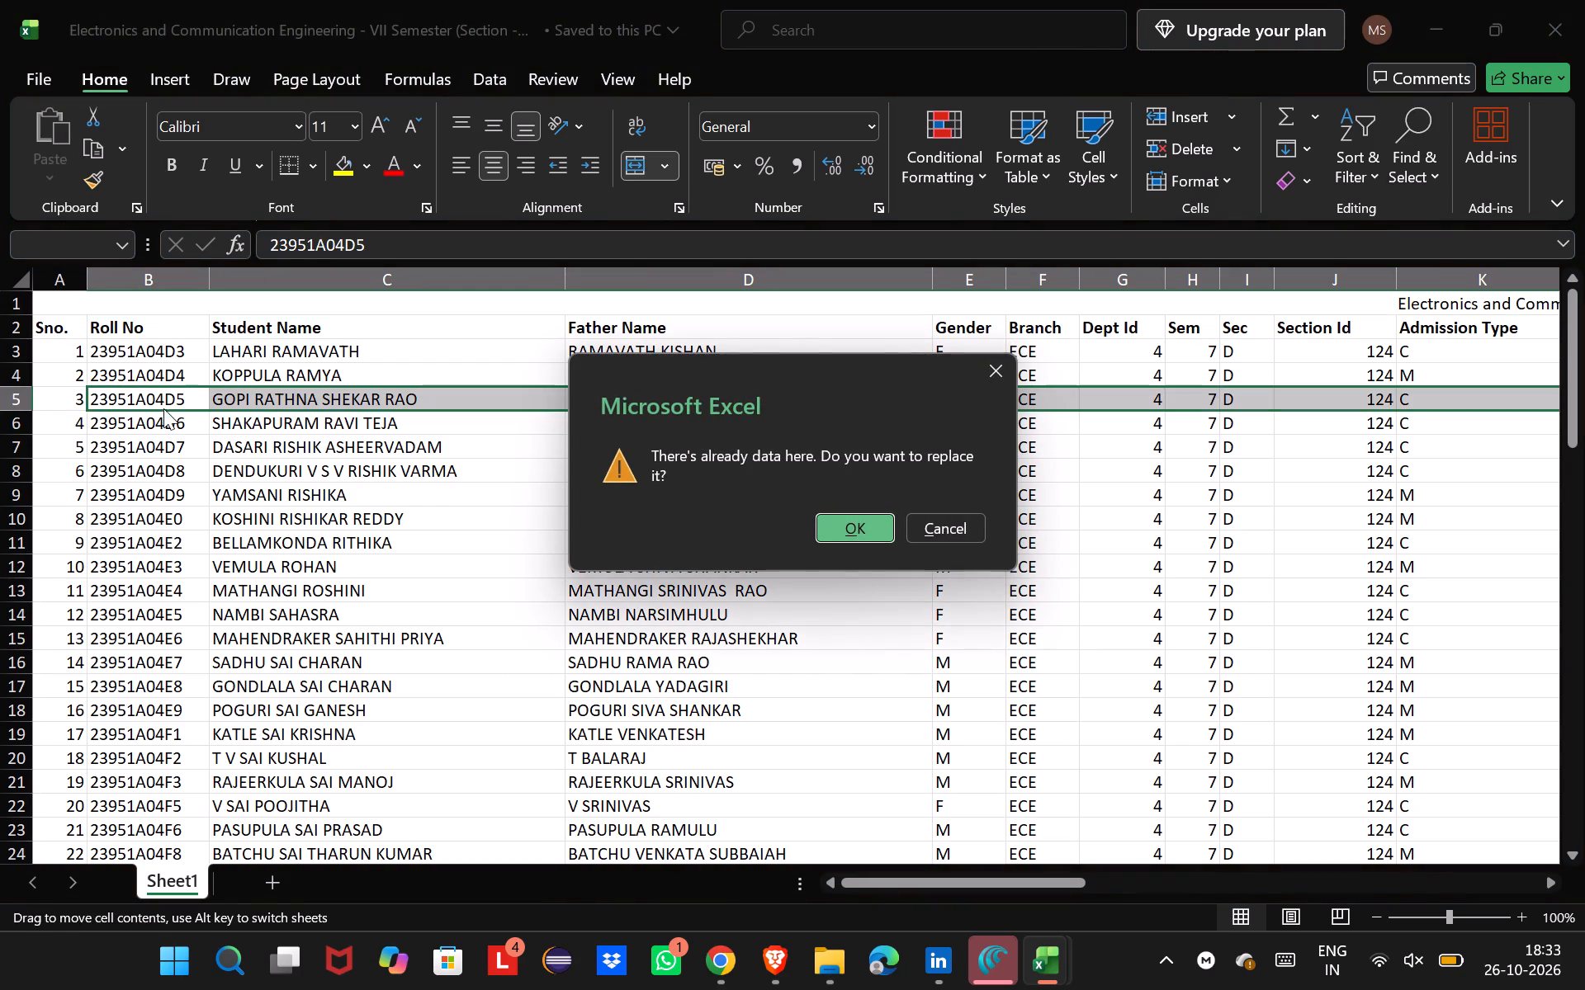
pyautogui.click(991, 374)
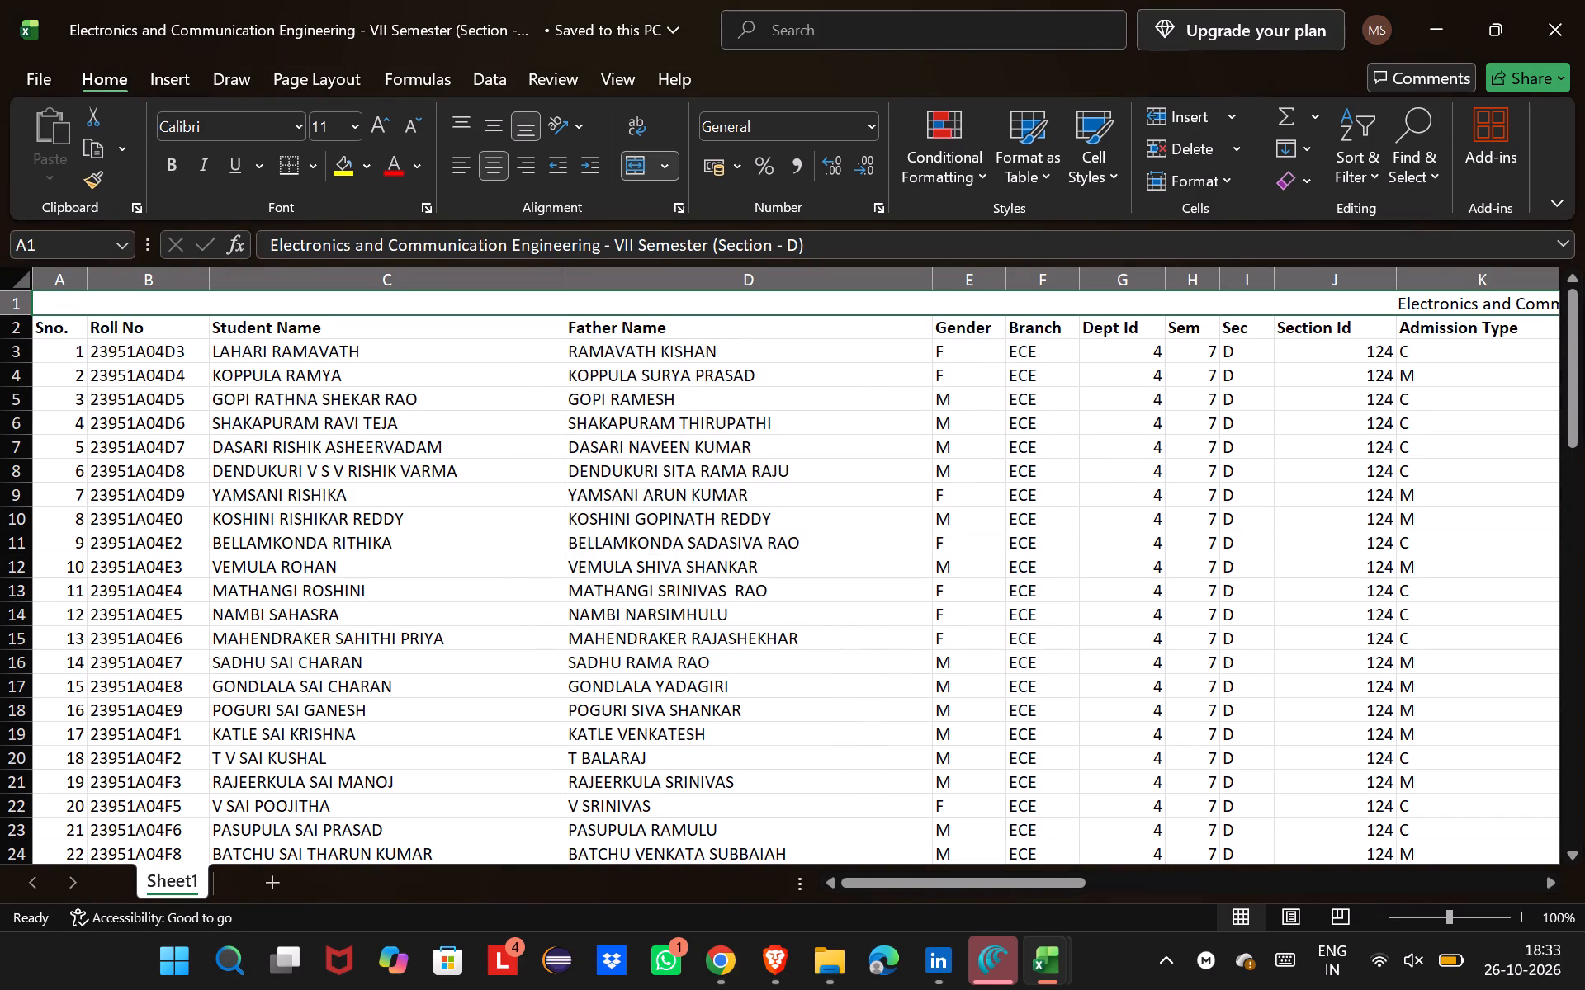
# Reduce the height of title row 1 in the Section D workbook to about half.
pyautogui.moveTo(31, 318); pyautogui.dragTo(78, 341)
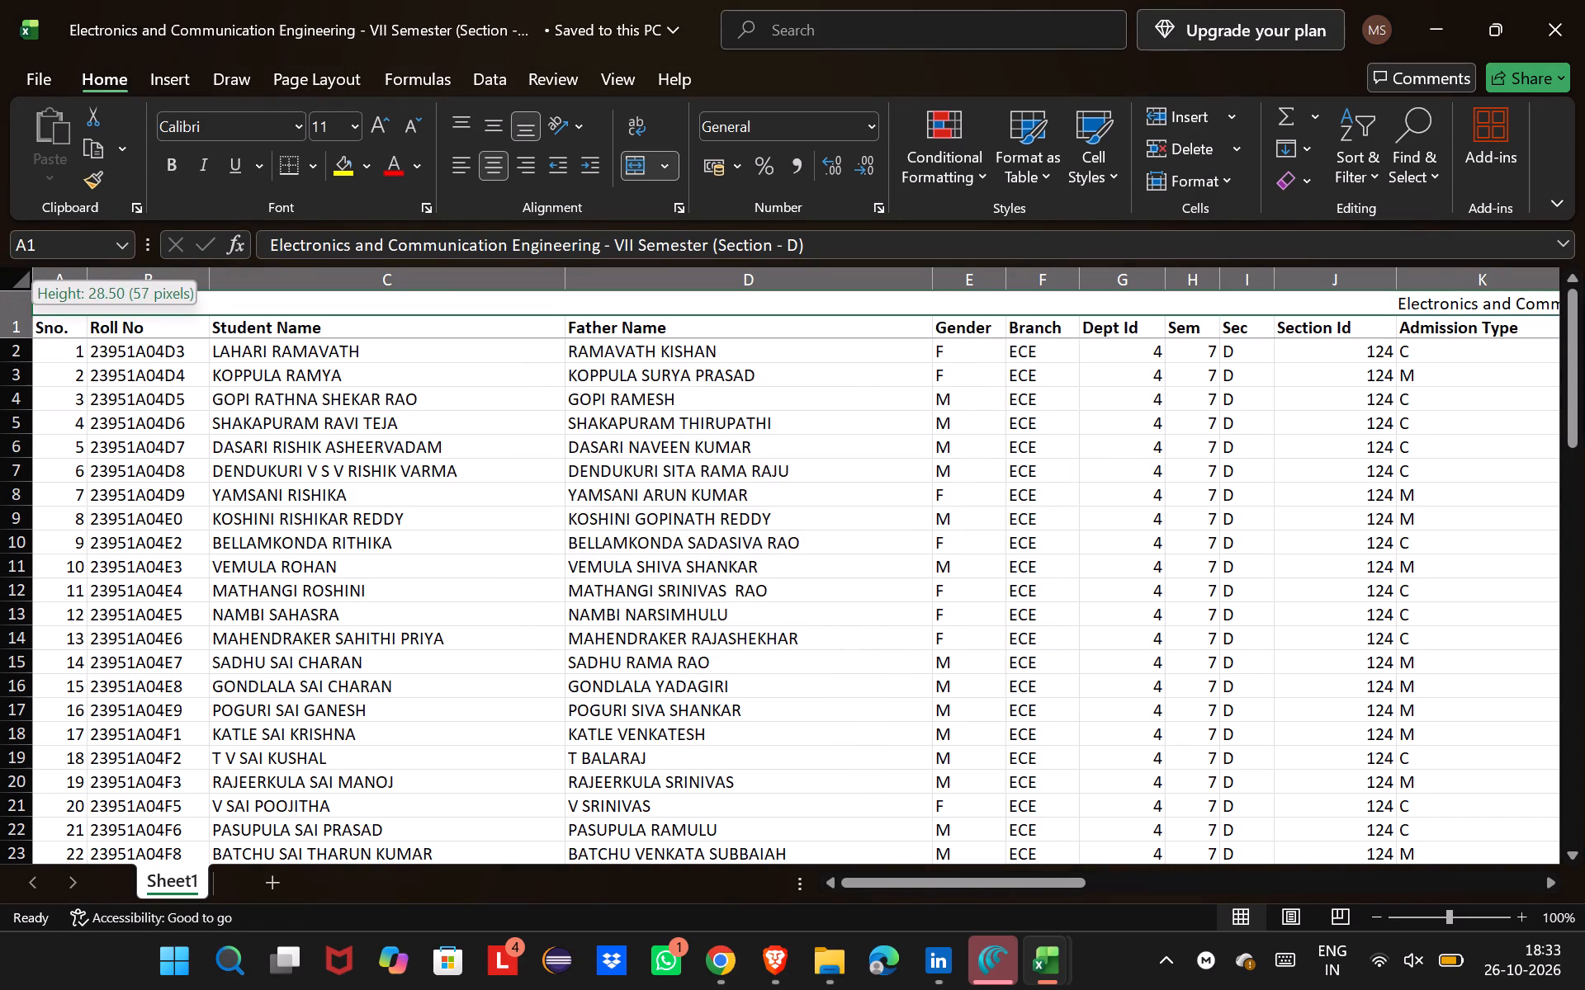
pyautogui.moveTo(78, 341); pyautogui.dragTo(74, 305)
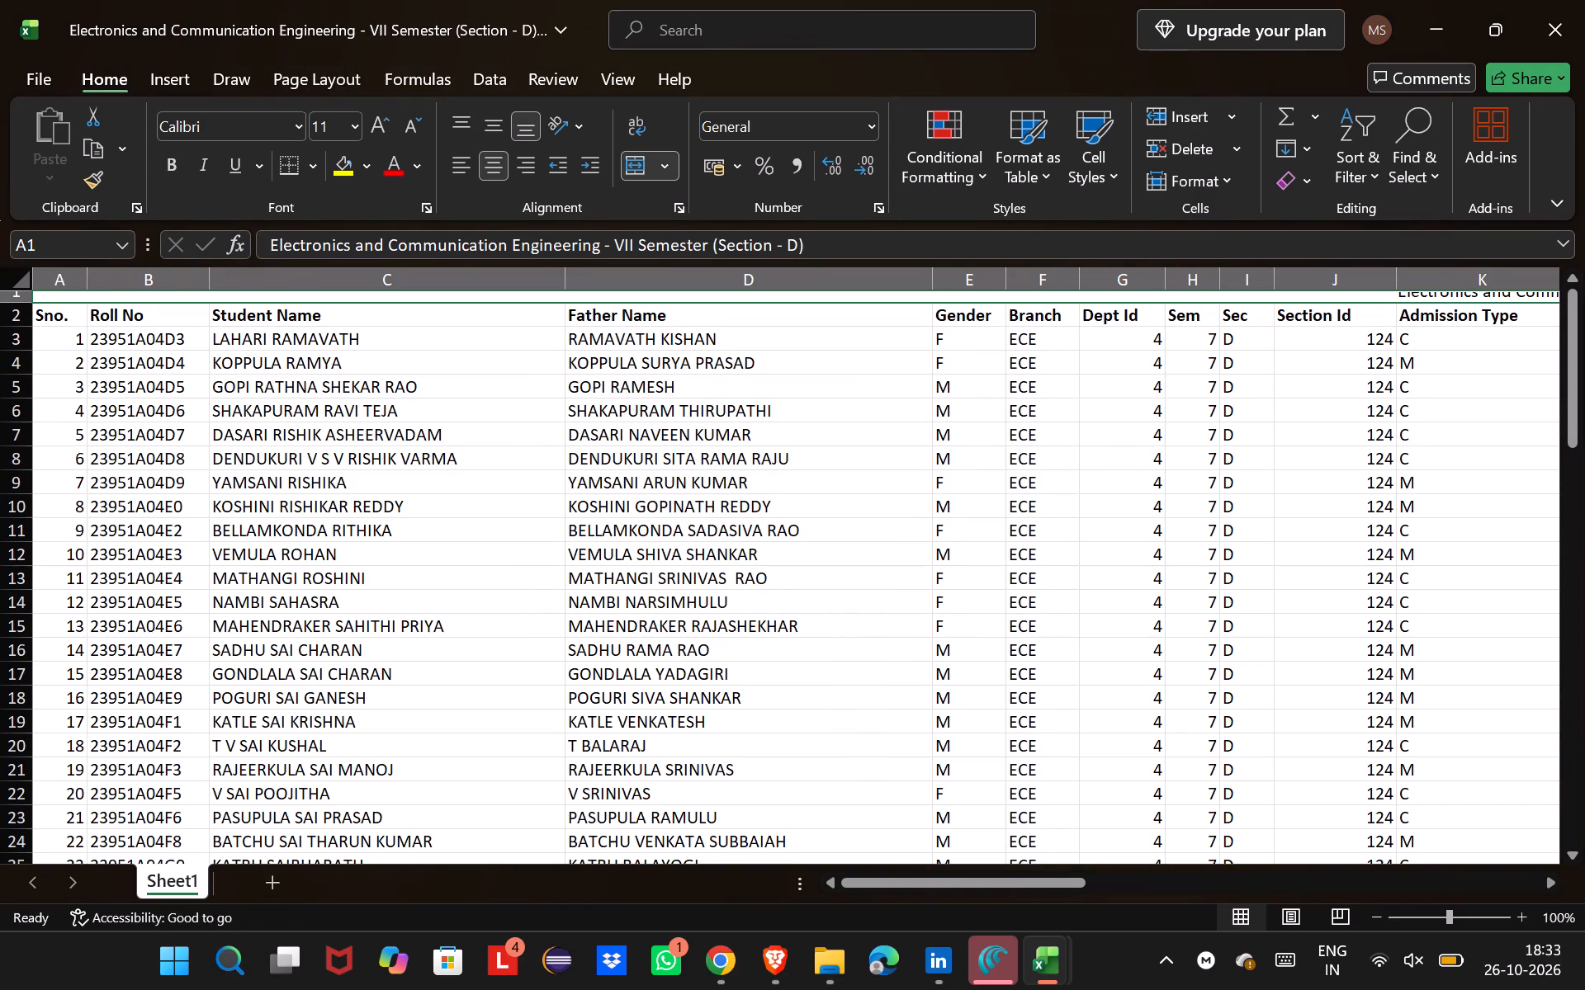
# Copy the Sno., Roll No and Student Name columns (A2:C82) from the Section D workbook into Book1 at A1.
pyautogui.moveTo(37, 312); pyautogui.dragTo(311, 579)
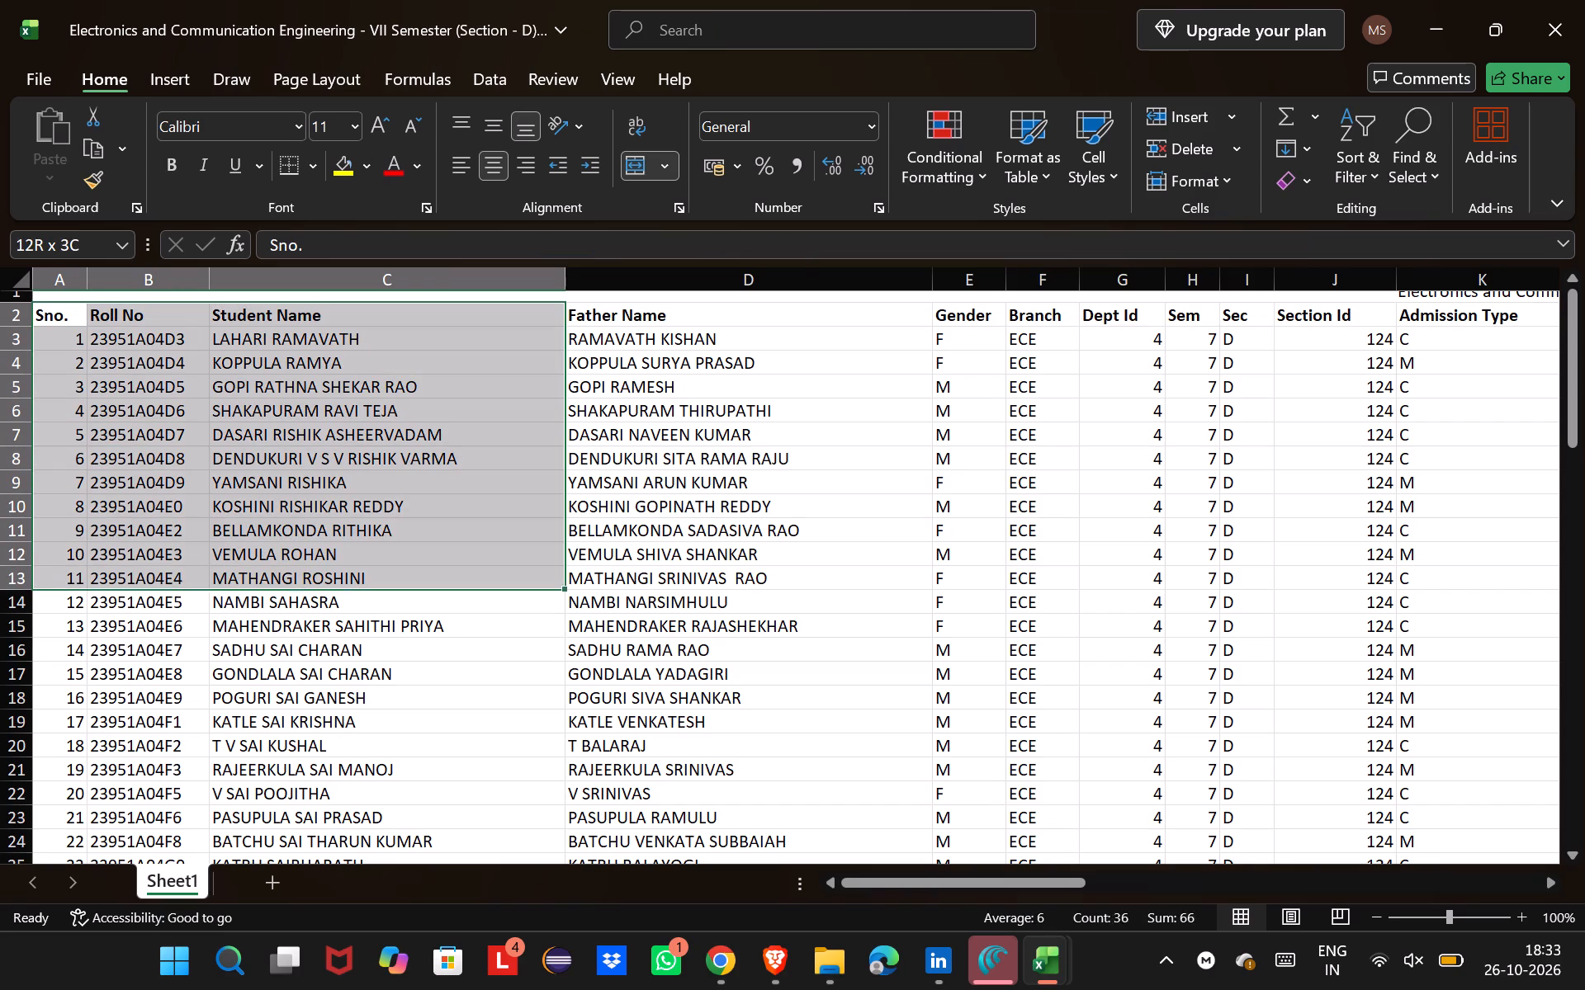
pyautogui.moveTo(311, 579); pyautogui.dragTo(408, 945)
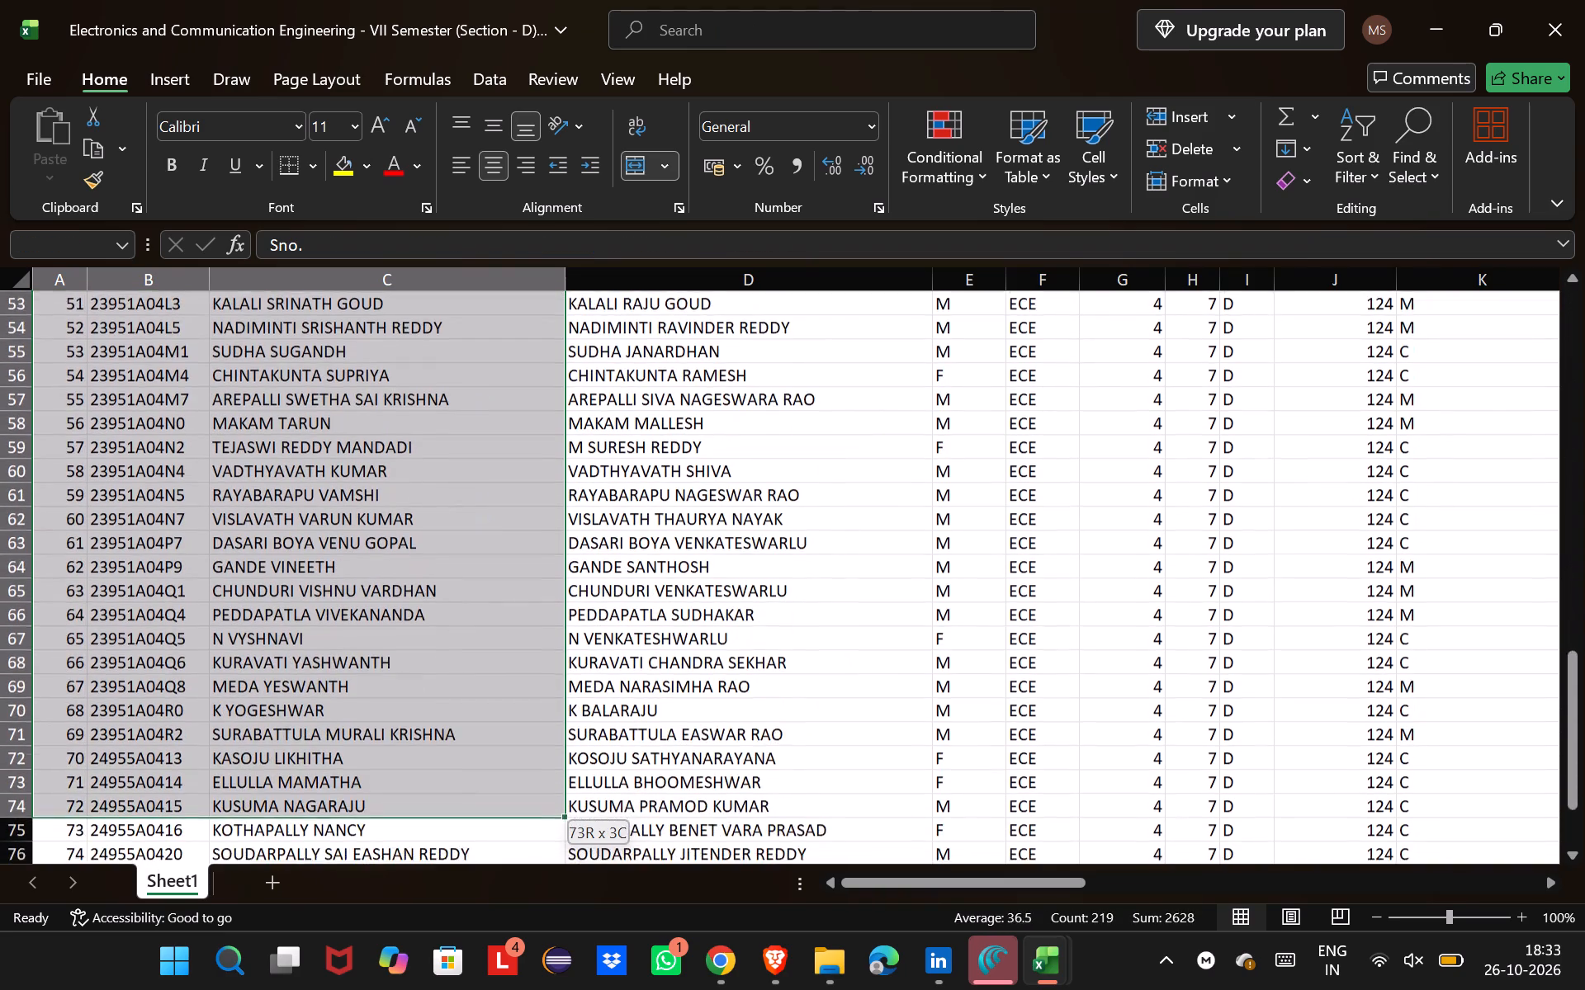
pyautogui.moveTo(408, 945); pyautogui.dragTo(406, 967)
pyautogui.hotkey('ctrl', 'c')
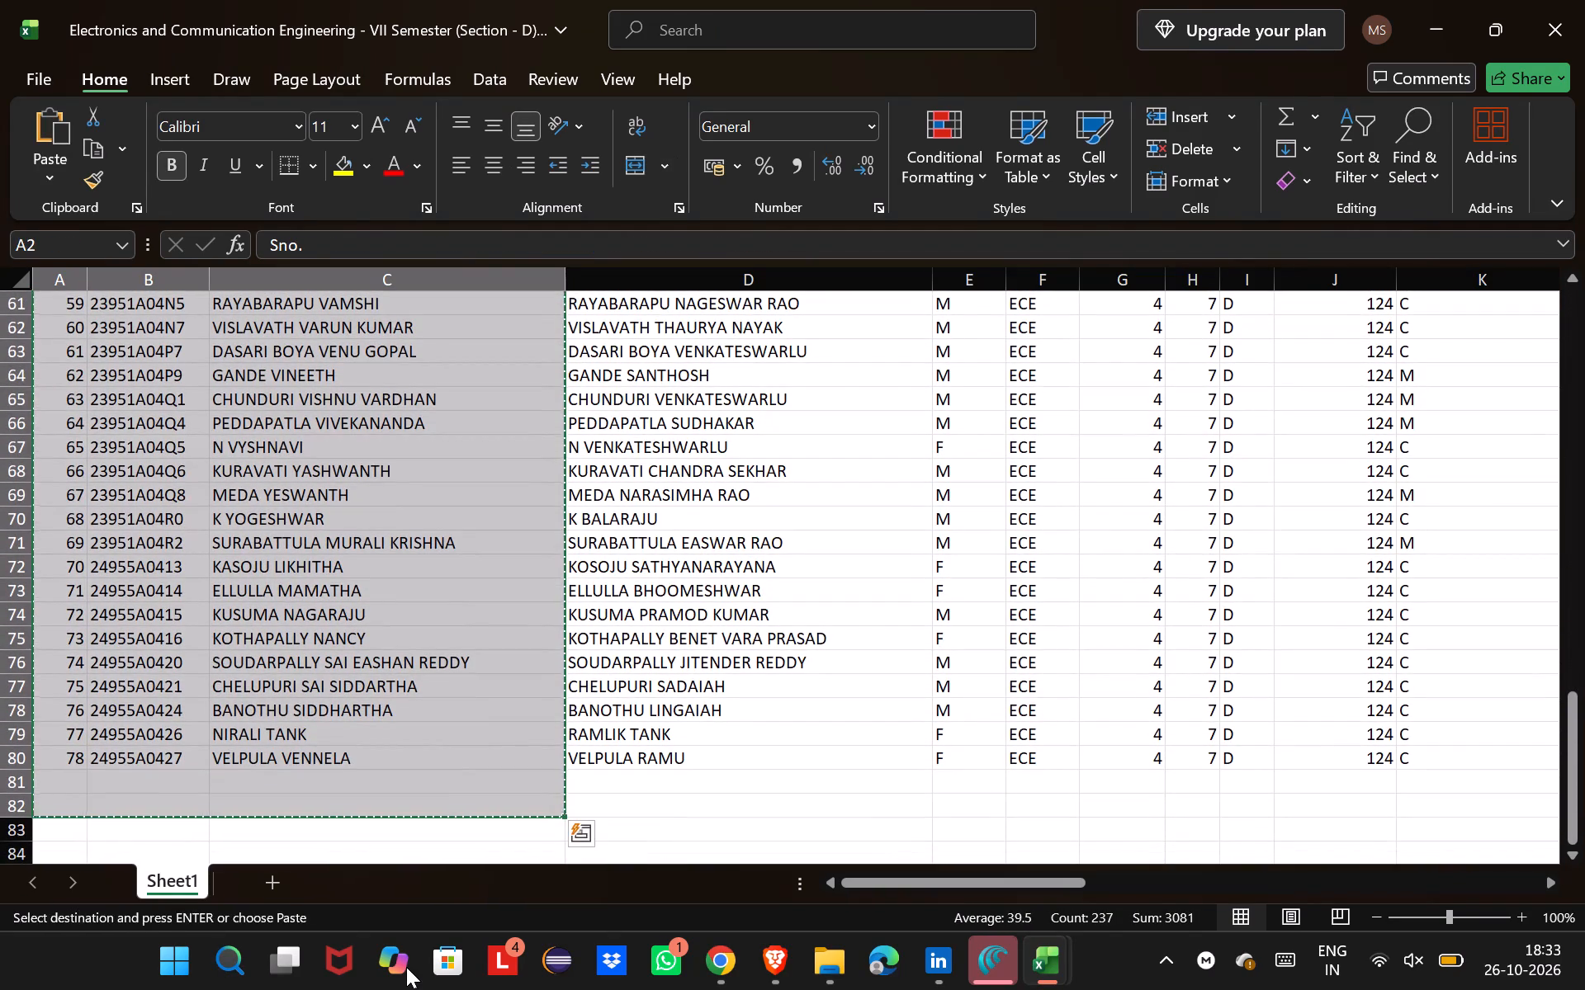
pyautogui.hotkey('alt', 'Tab')
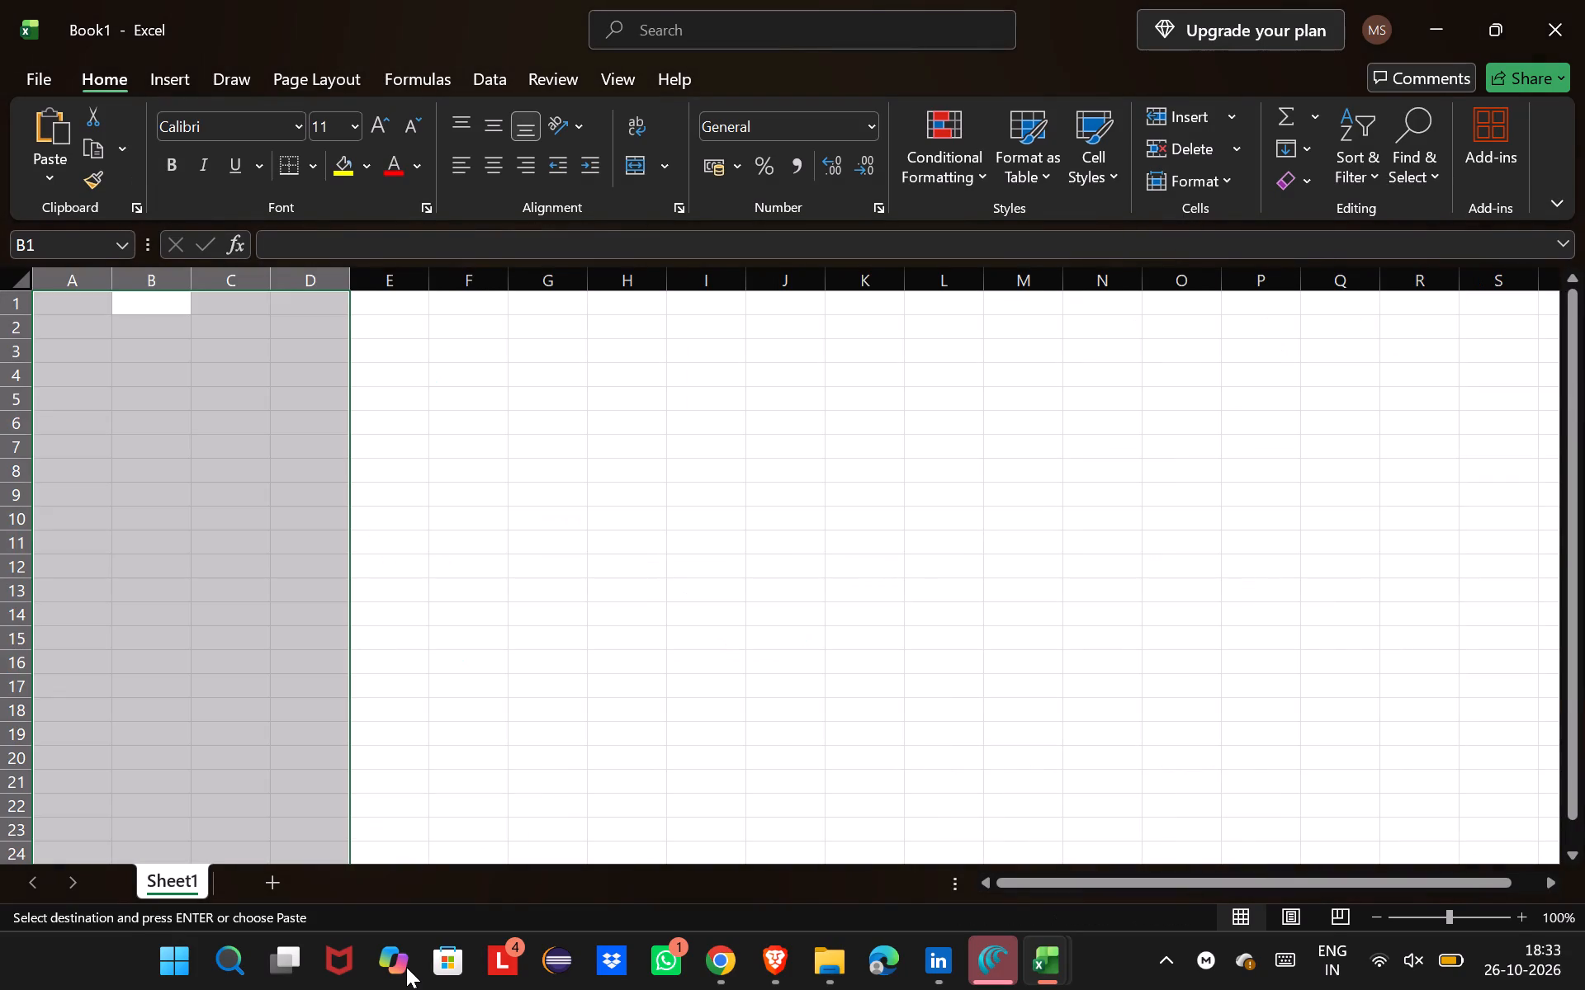
pyautogui.hotkey('ctrl', 'v')
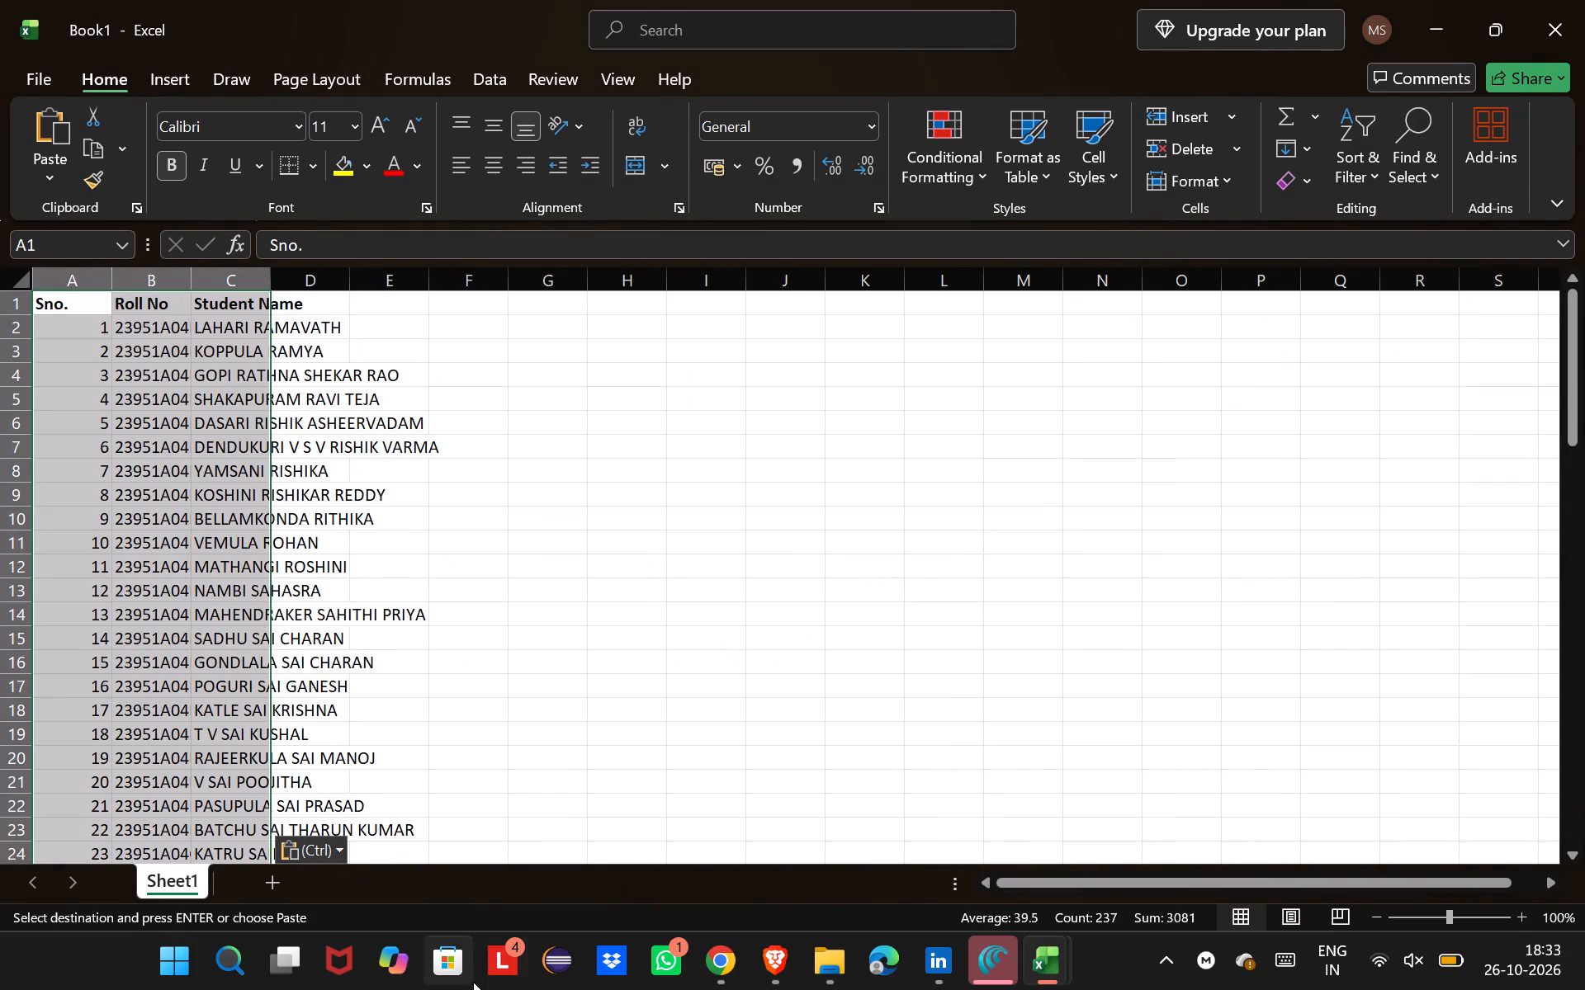
# Look through the upper rows of pasted roll numbers and student names in Book1.
pyautogui.click(169, 395)
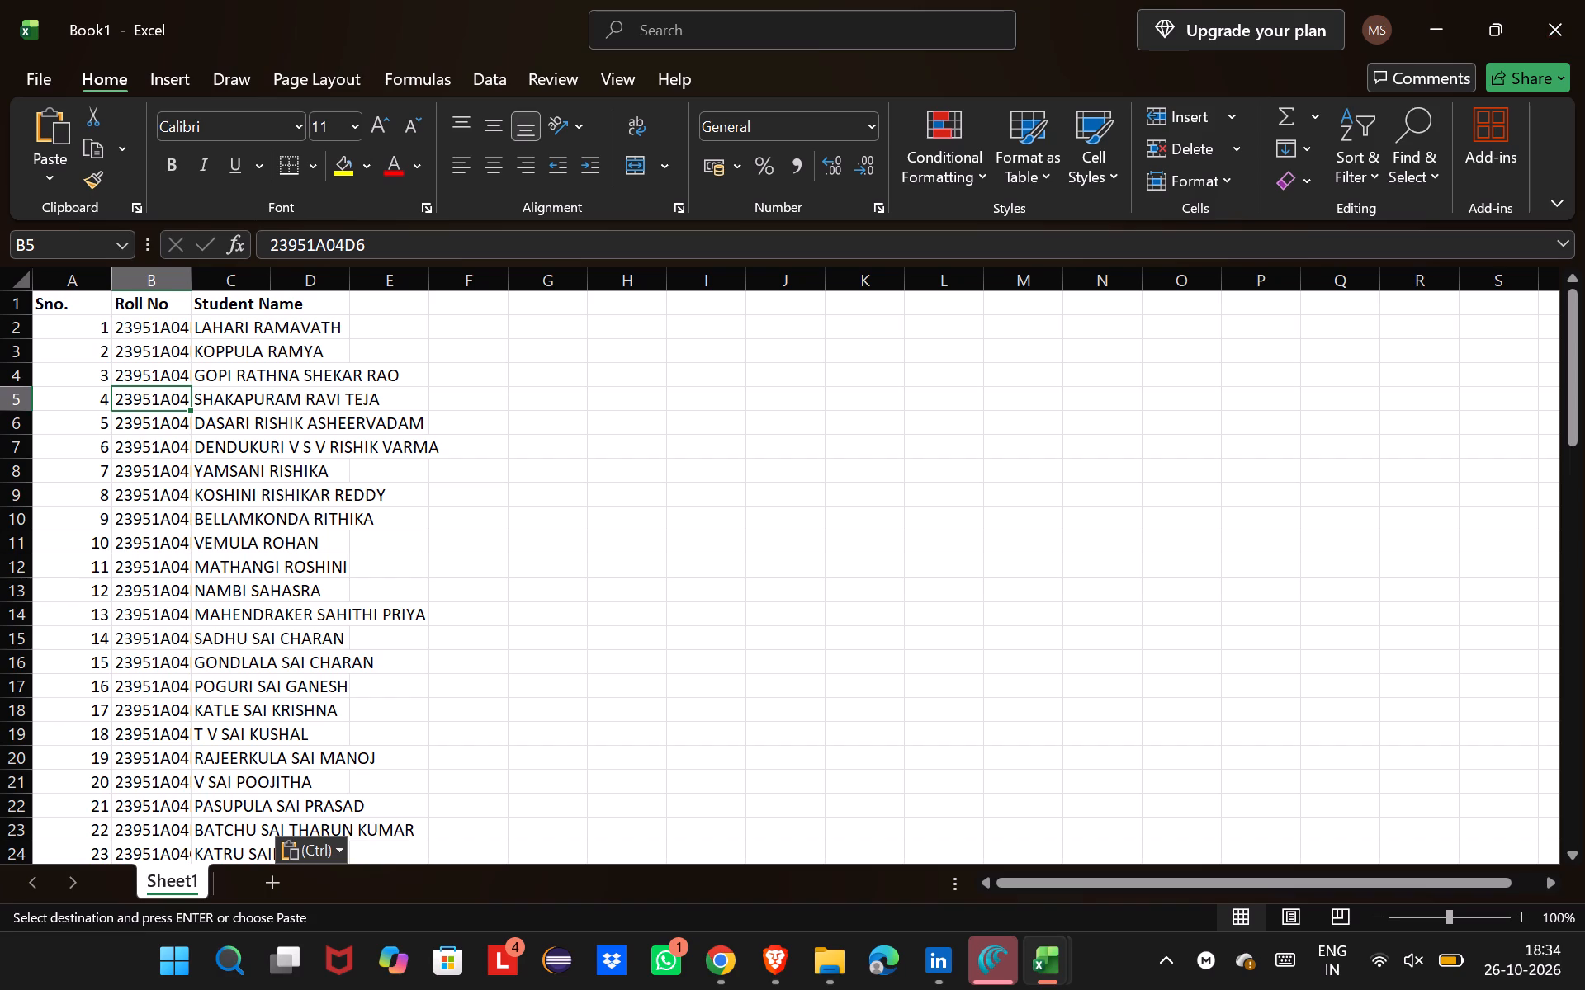
pyautogui.scroll(-2, 207, 530)
pyautogui.scroll(1, 207, 530)
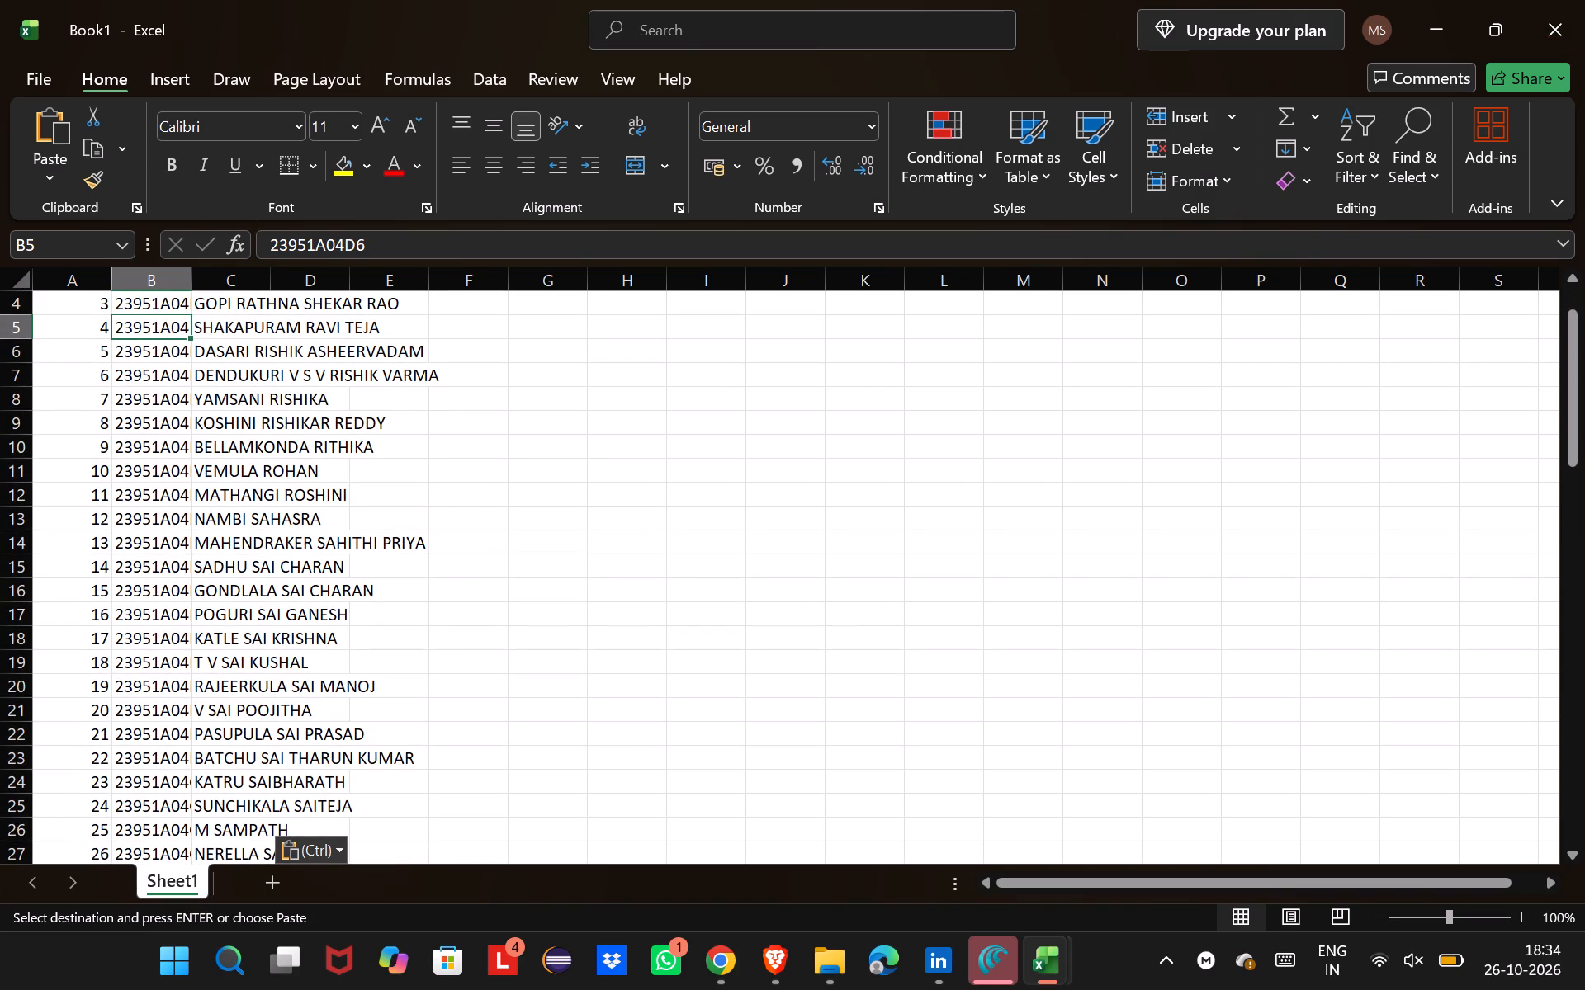
pyautogui.scroll(1, 207, 530)
pyautogui.scroll(-3, 207, 530)
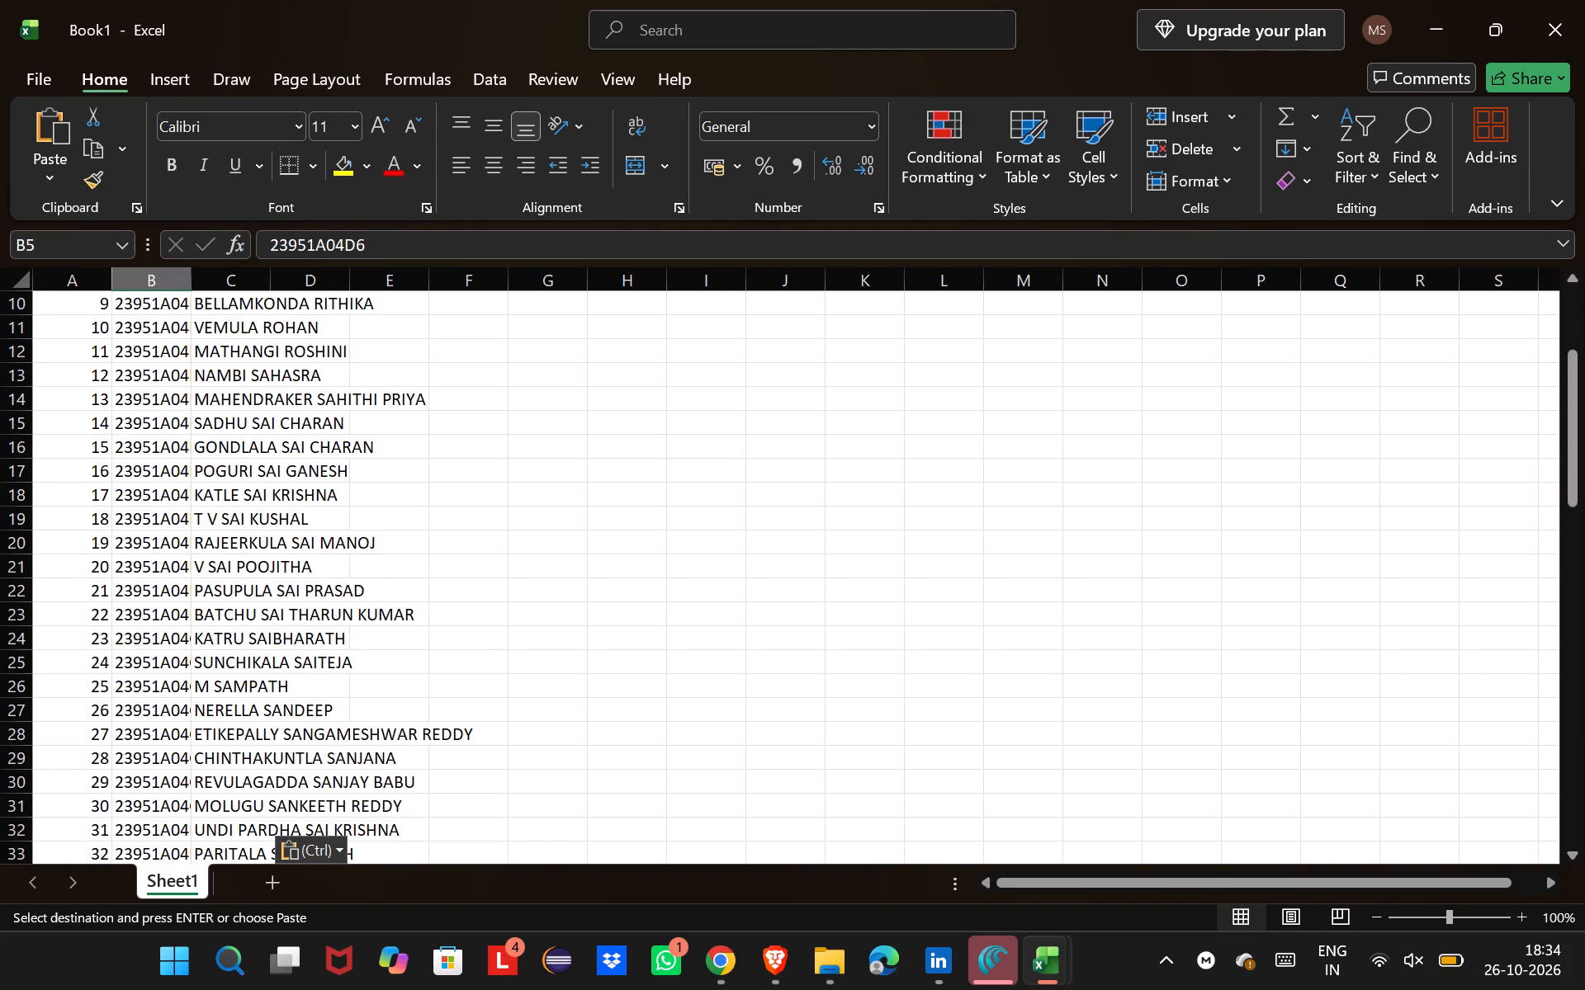
pyautogui.click(258, 563)
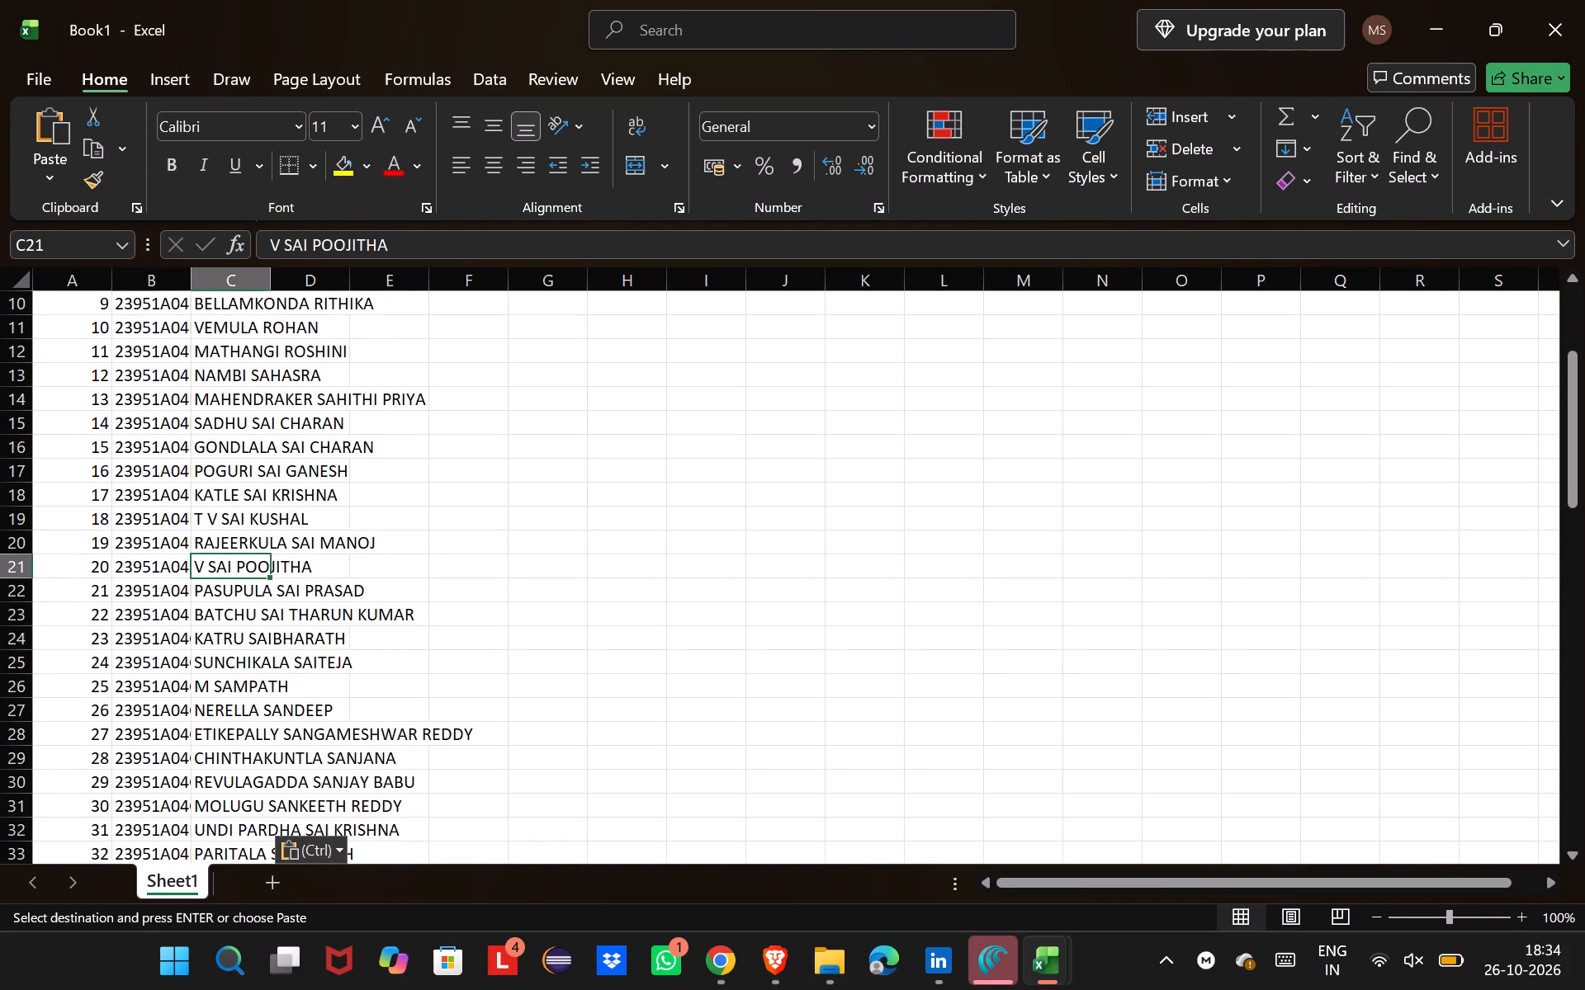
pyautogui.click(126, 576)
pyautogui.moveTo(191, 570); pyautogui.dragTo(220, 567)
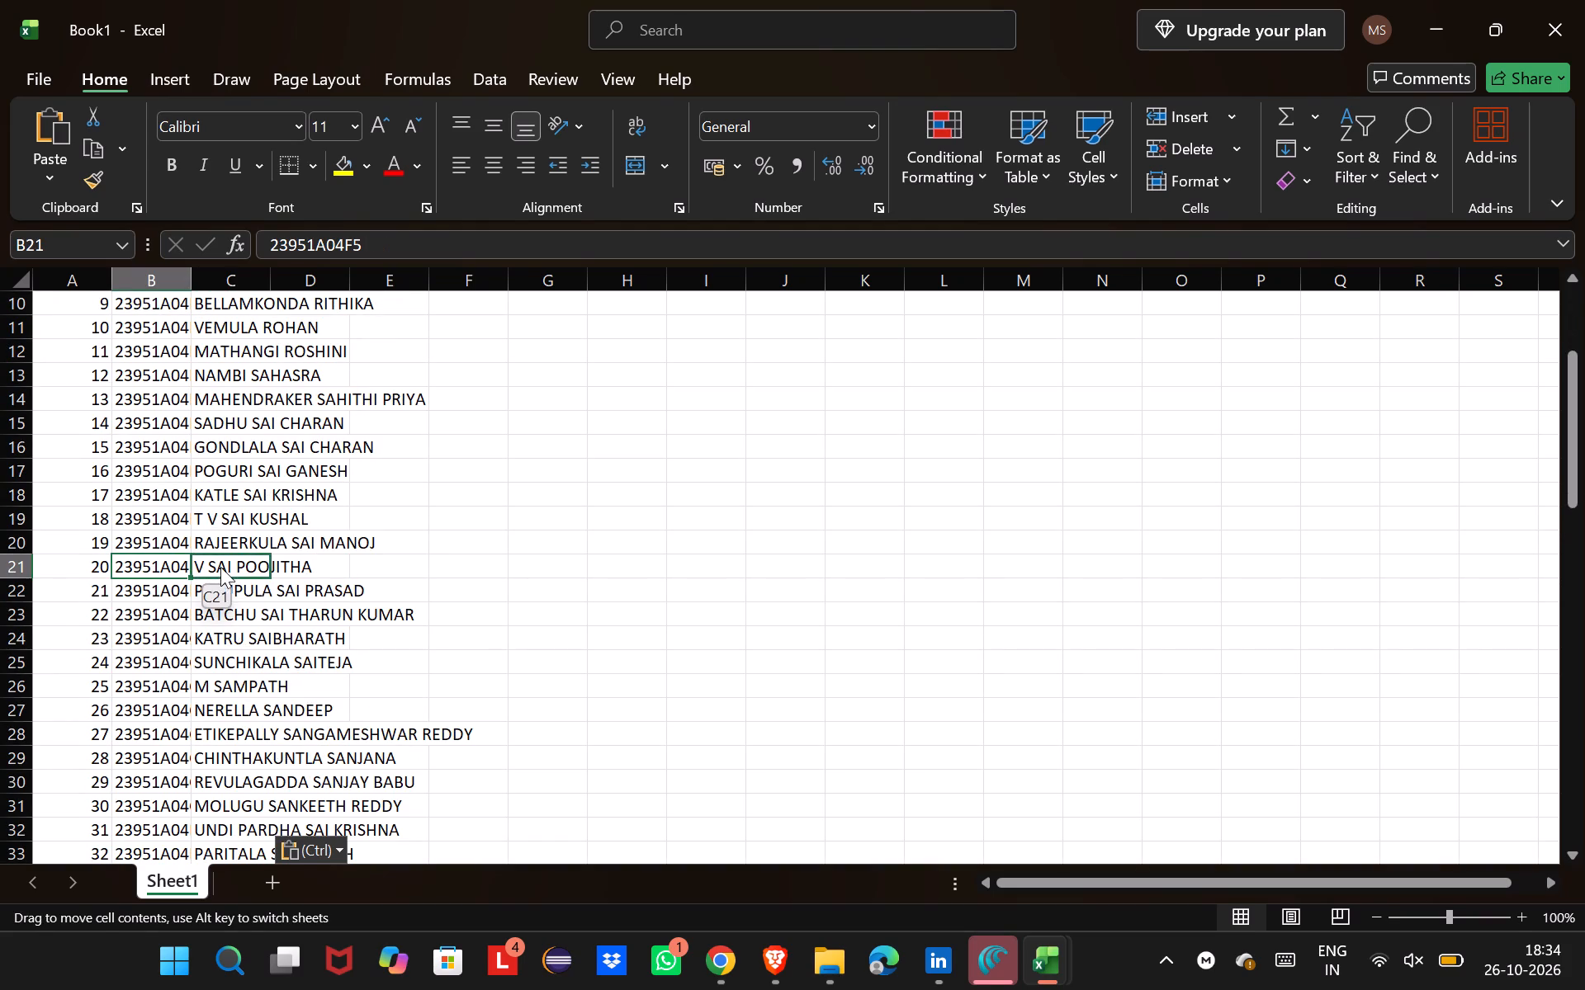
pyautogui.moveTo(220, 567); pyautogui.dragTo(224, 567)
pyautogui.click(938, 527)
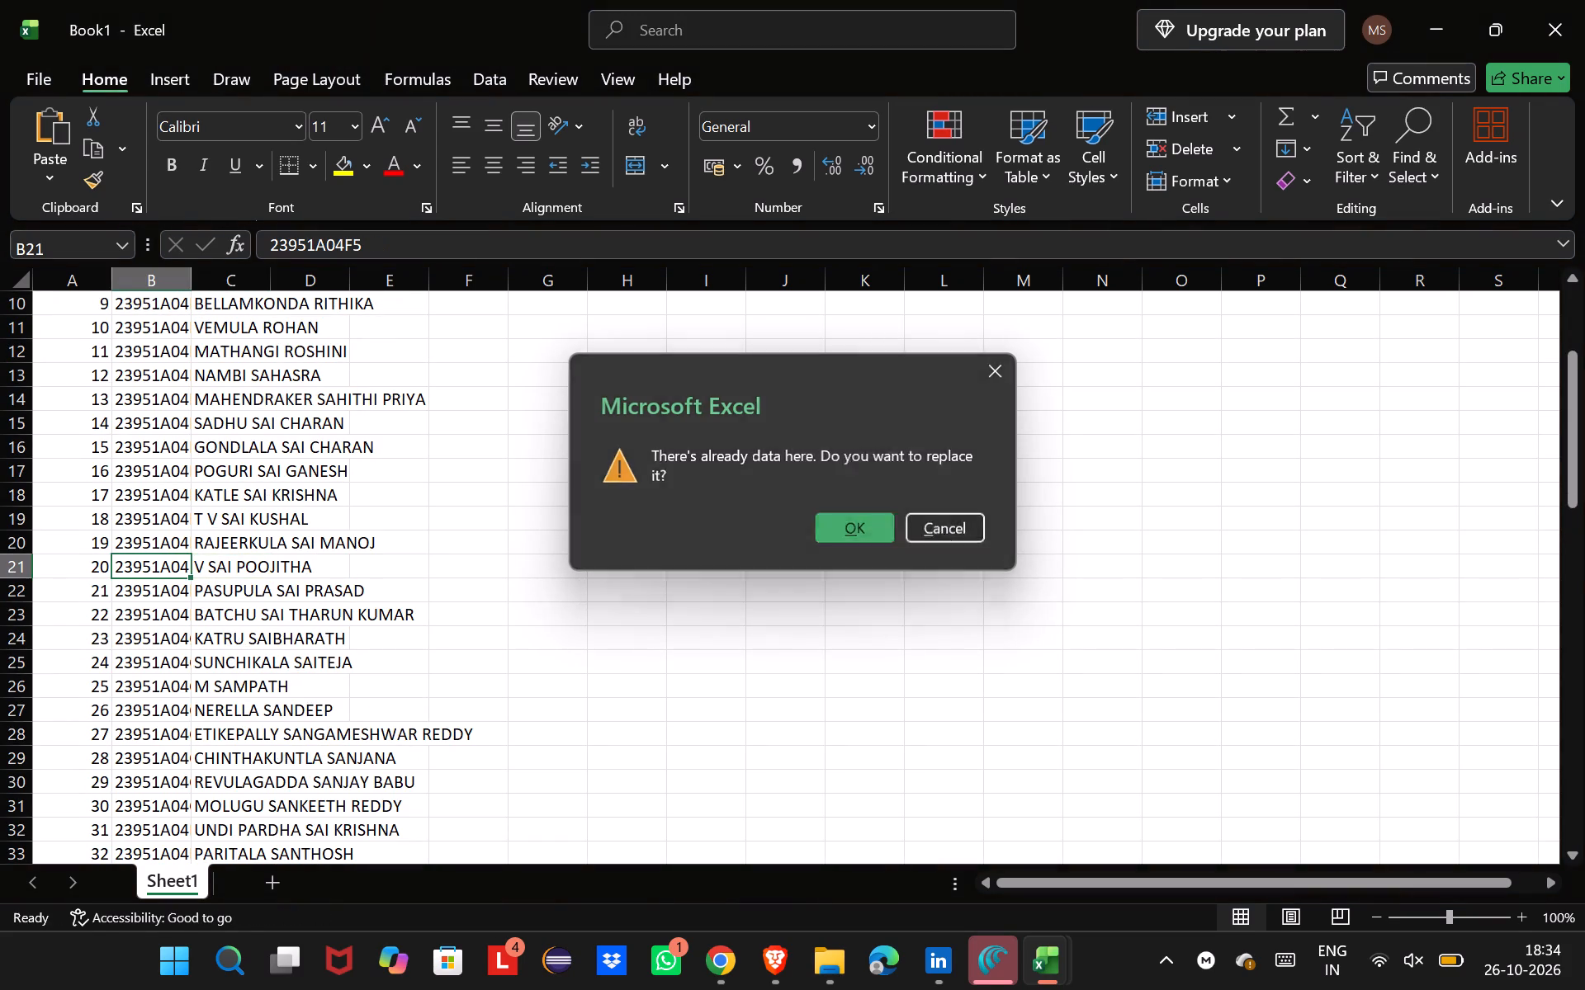
# Review further rows of the pasted student list and go back to the first roll number in B2.
pyautogui.scroll(-2, 343, 628)
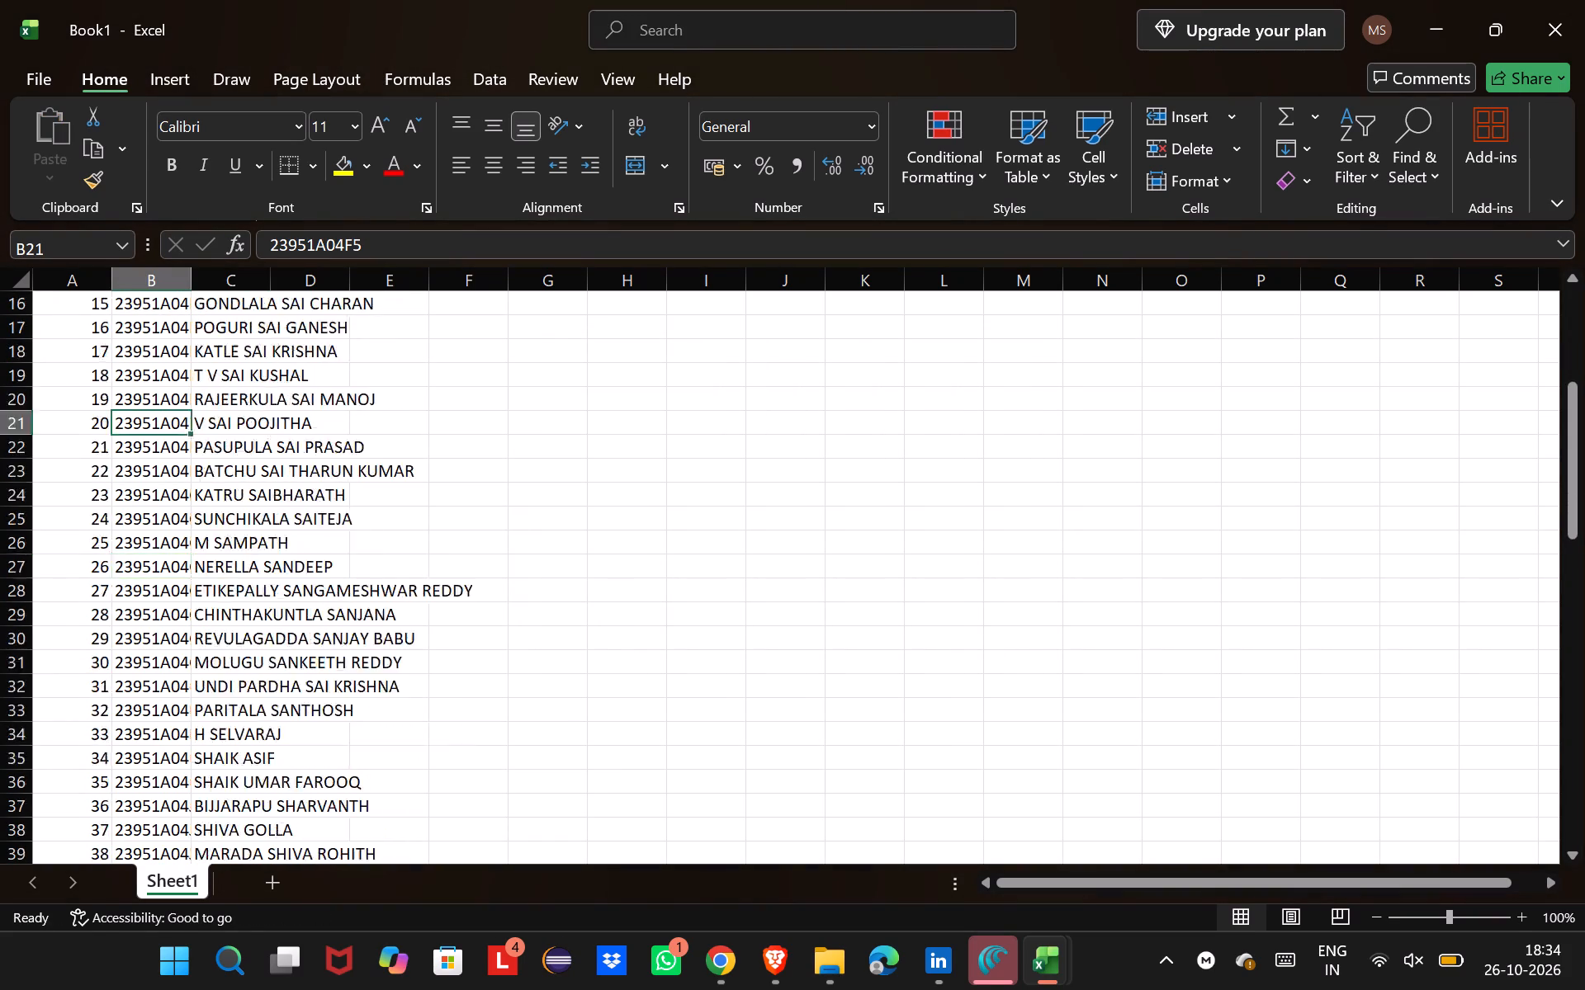
pyautogui.scroll(-3, 343, 628)
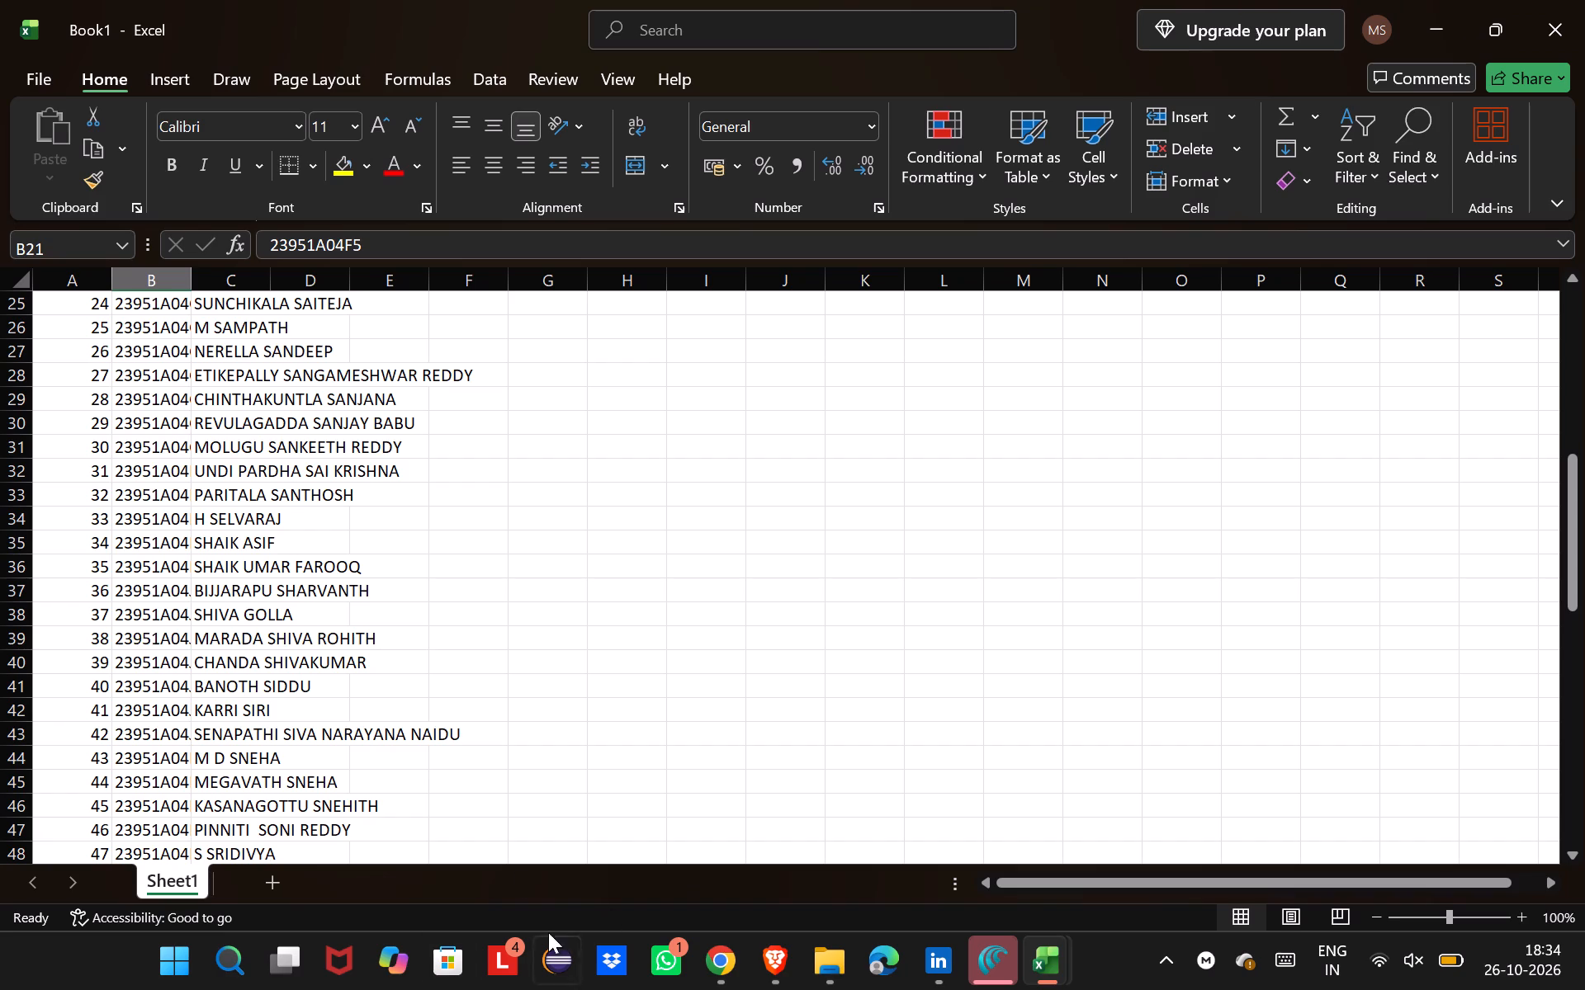
pyautogui.scroll(14, 230, 740)
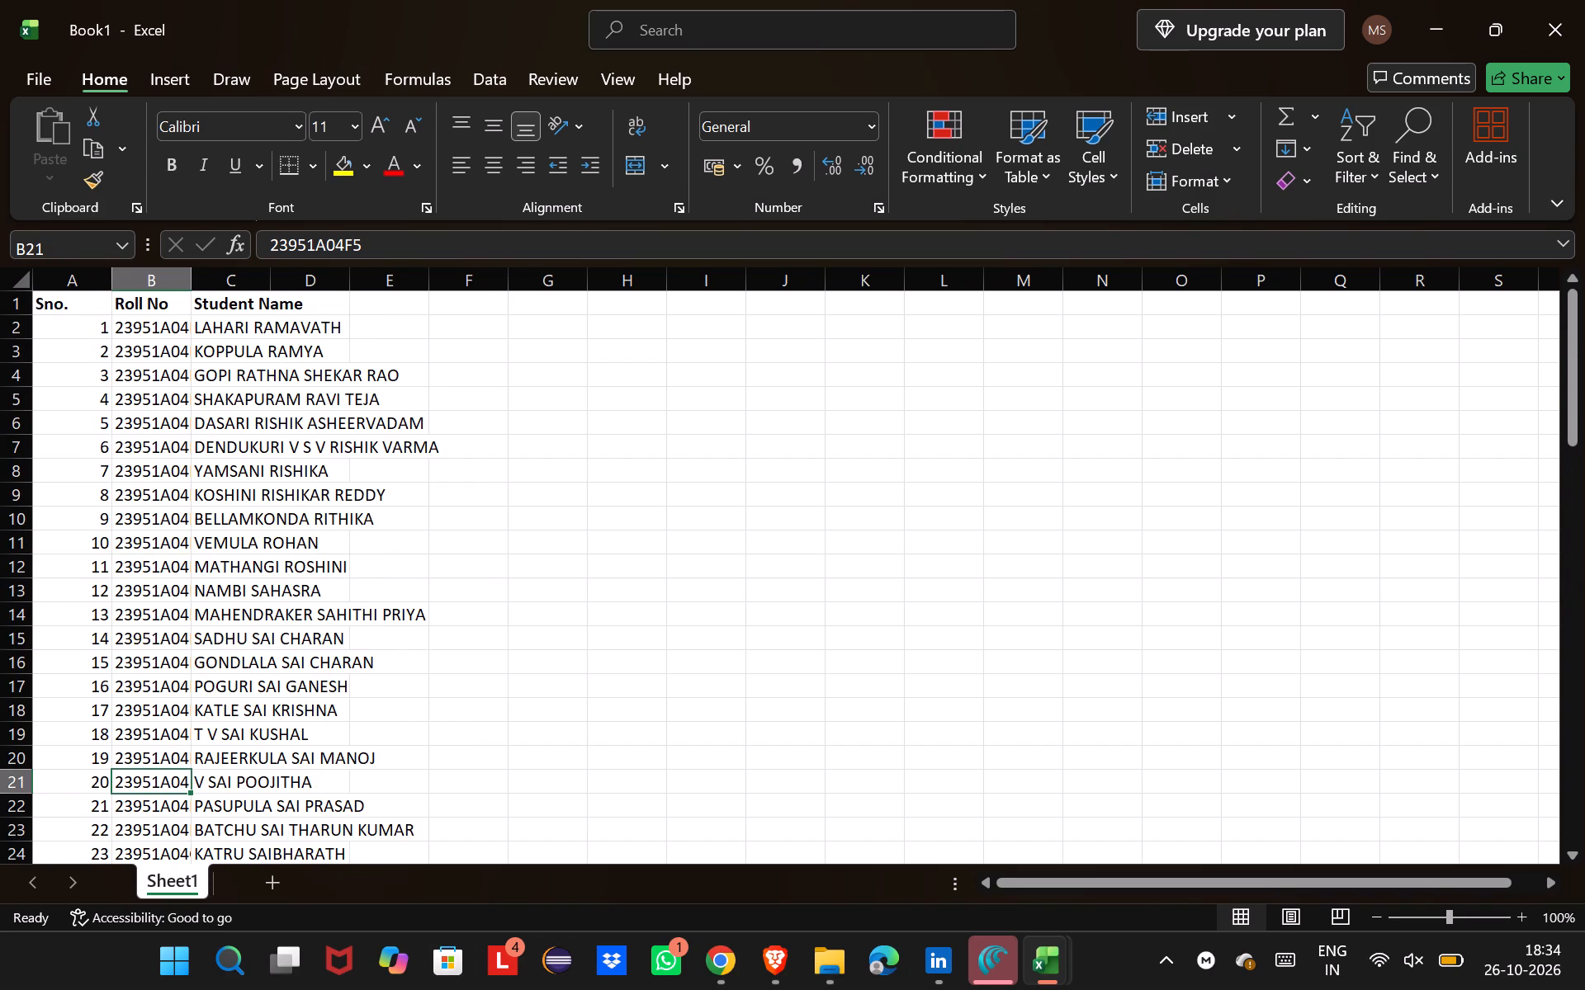
pyautogui.click(74, 325)
pyautogui.click(121, 333)
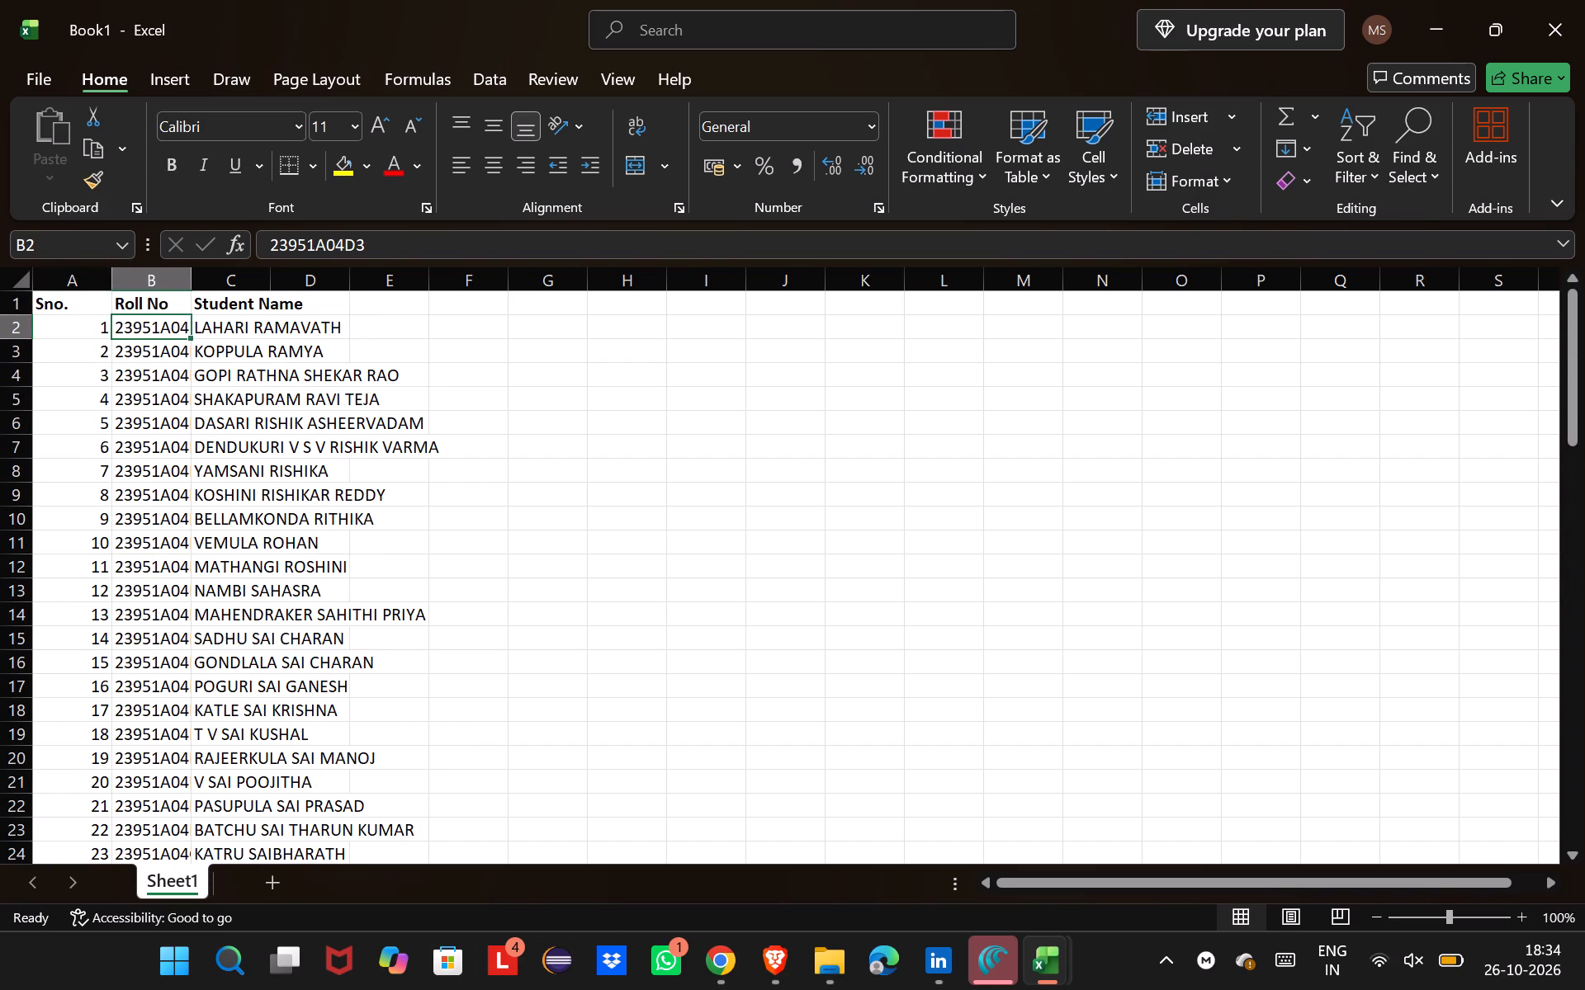
# Compare sample roll numbers between the Section D workbook and Book1, checking B55 in the source and B4 in Book1.
pyautogui.hotkey('alt', 'Tab')
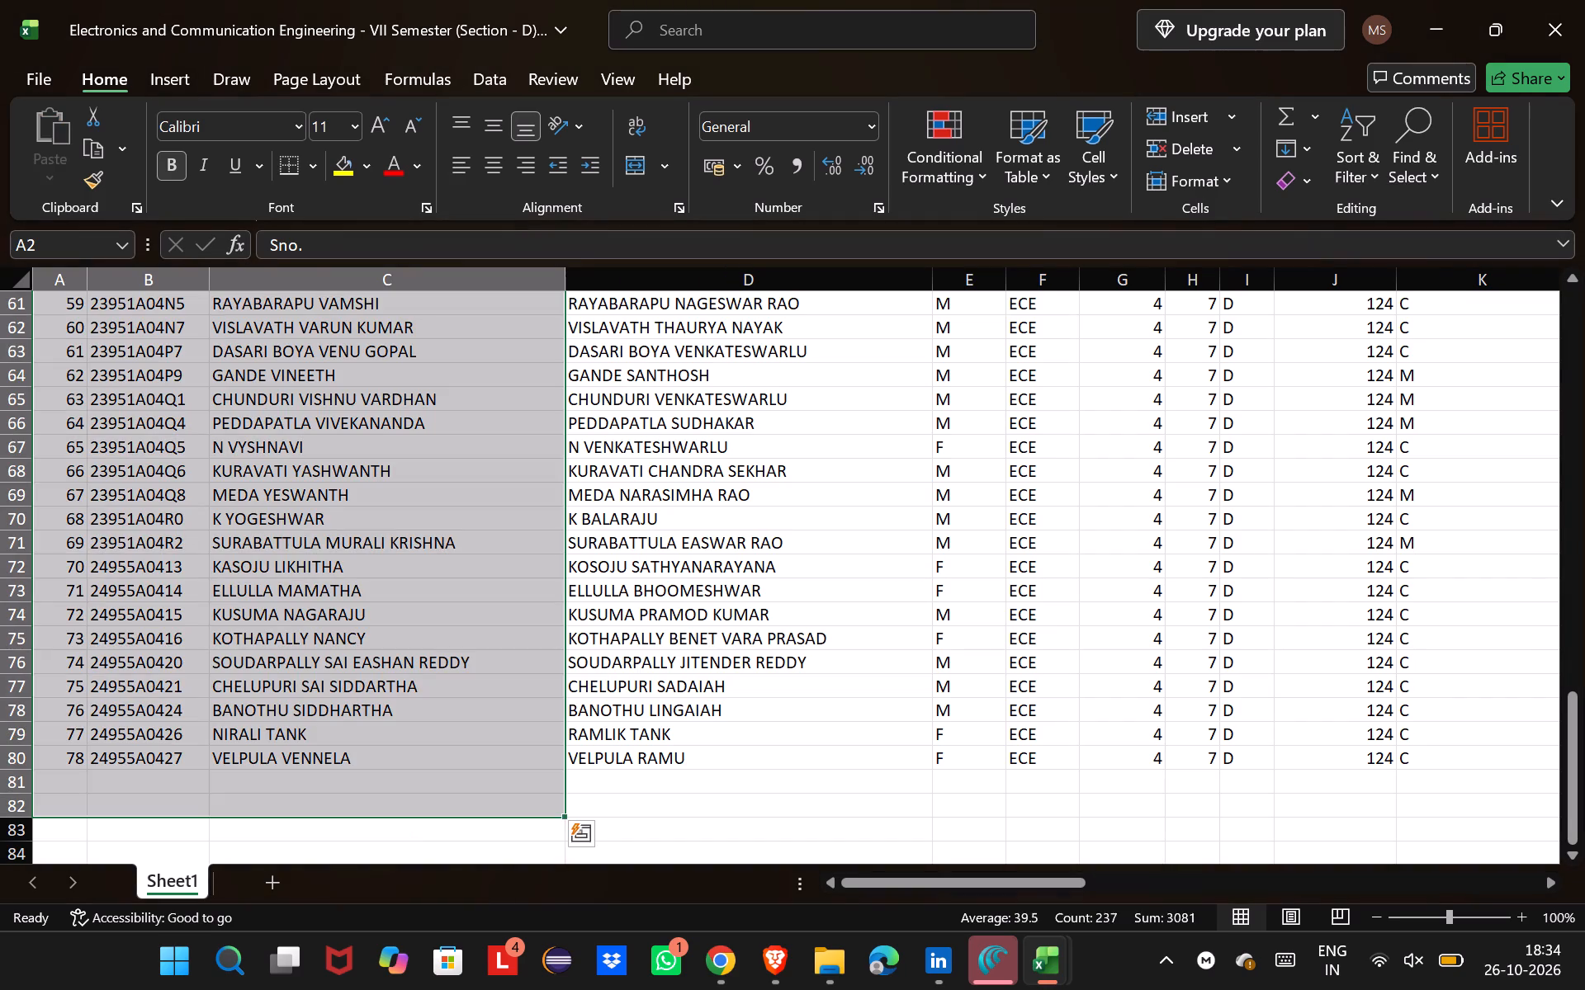
pyautogui.click(188, 485)
pyautogui.scroll(3, 188, 485)
pyautogui.hotkey('alt', 'Tab')
pyautogui.click(188, 485)
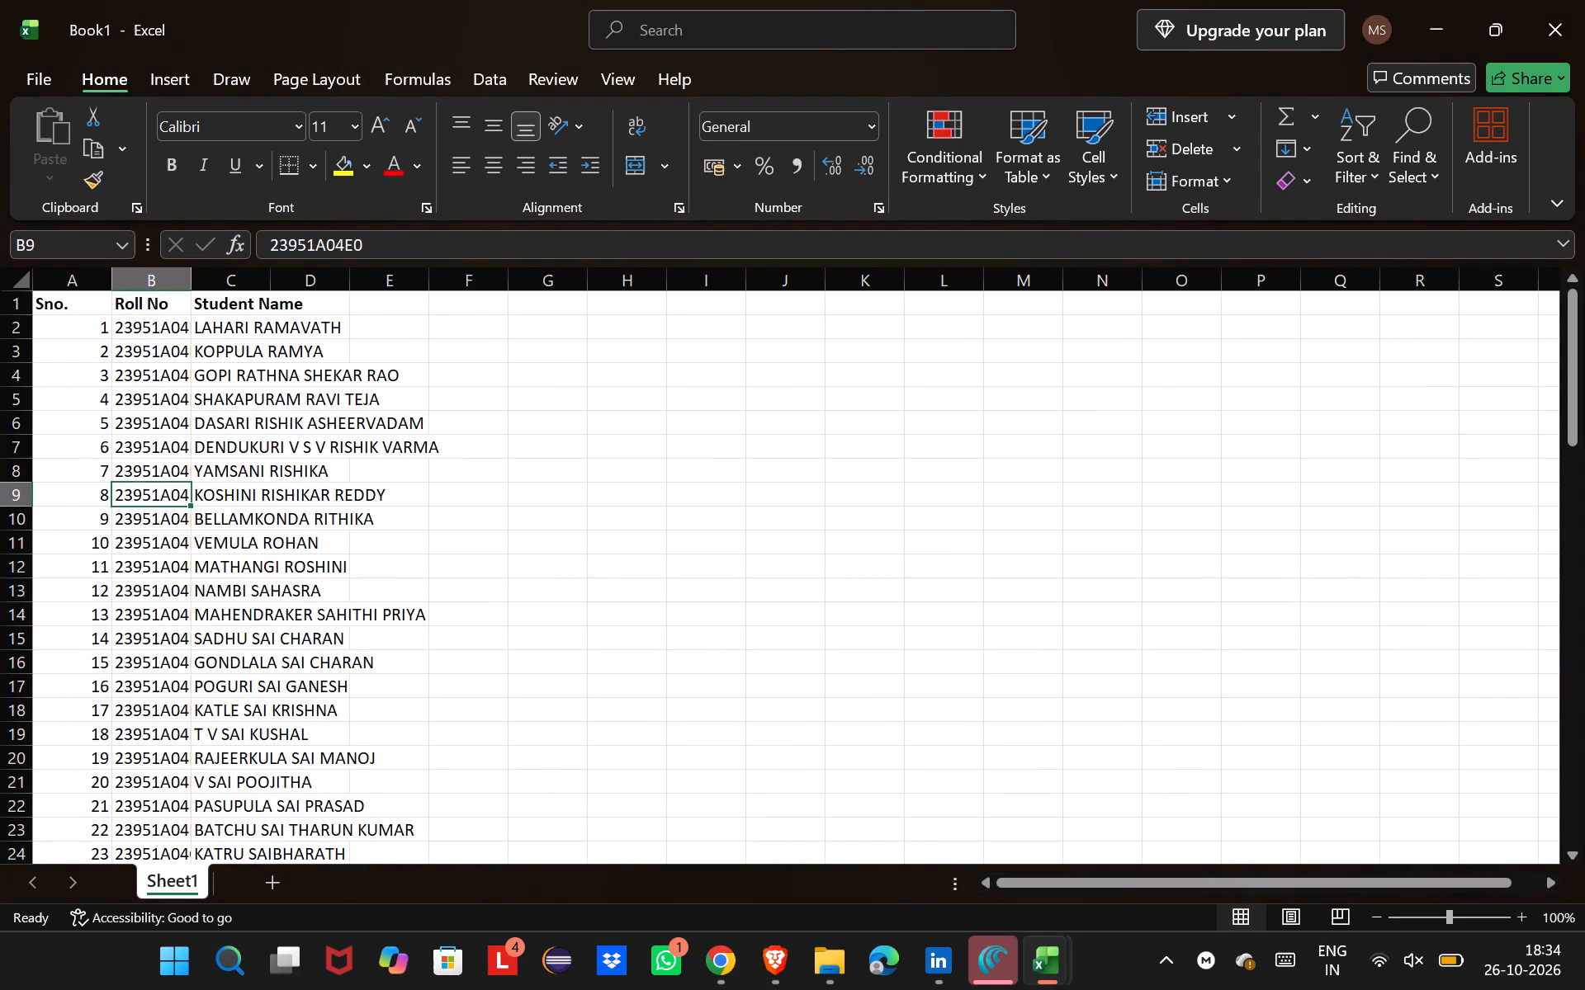
pyautogui.hotkey('alt', 'Tab')
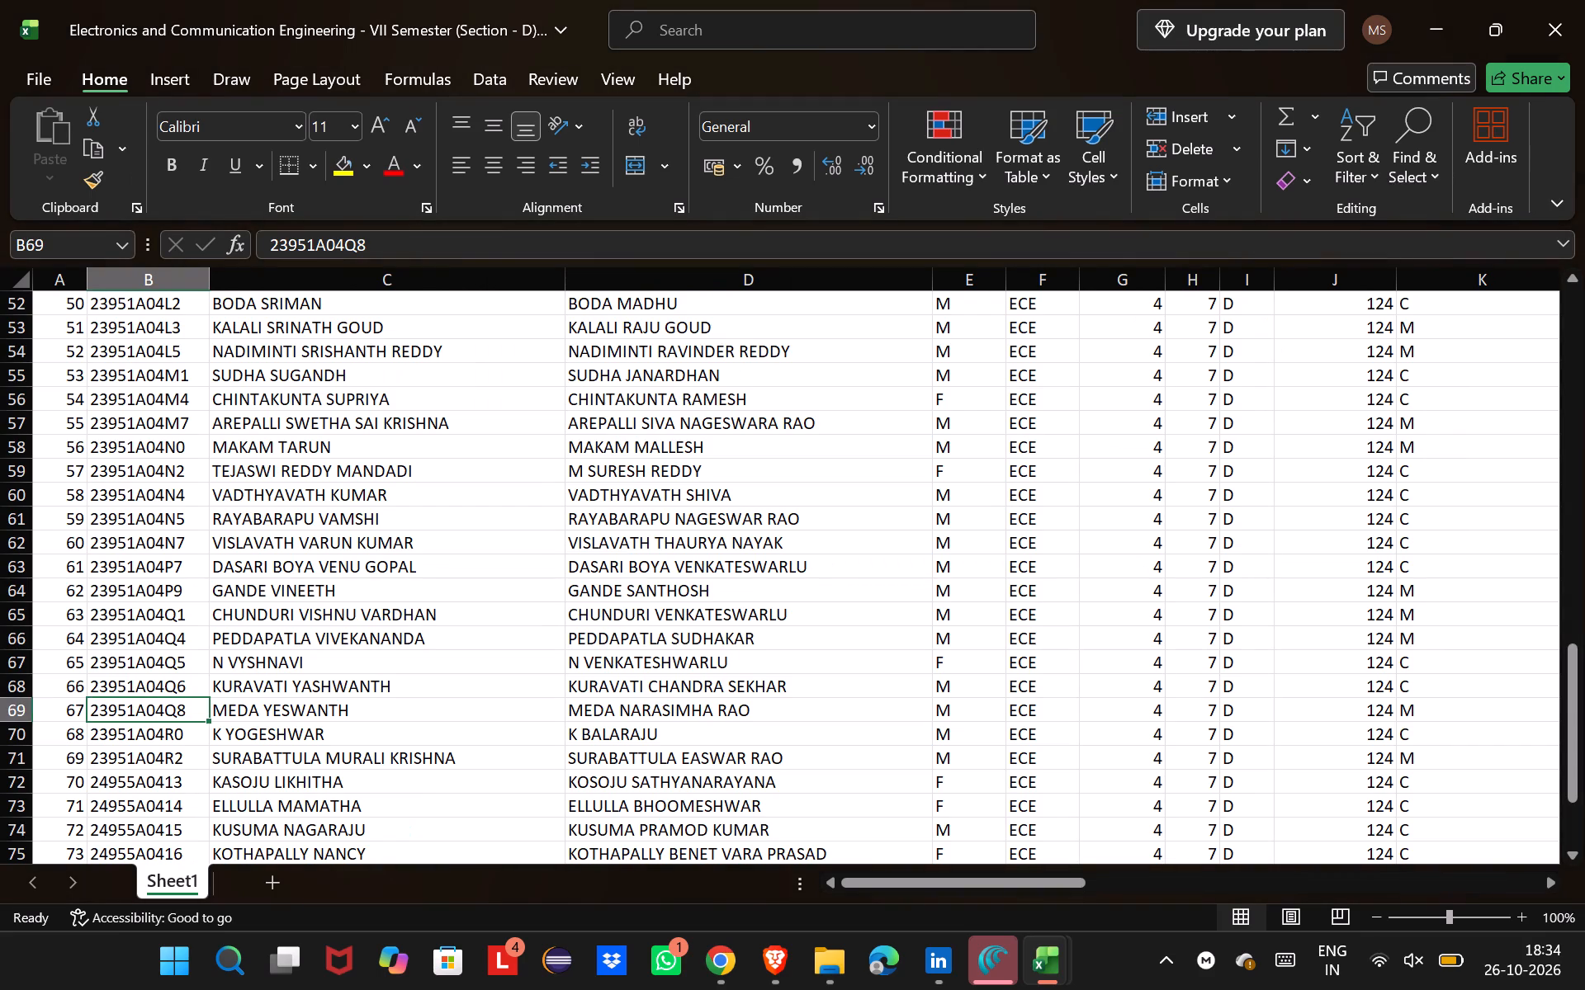
pyautogui.click(165, 373)
pyautogui.hotkey('alt', 'Tab')
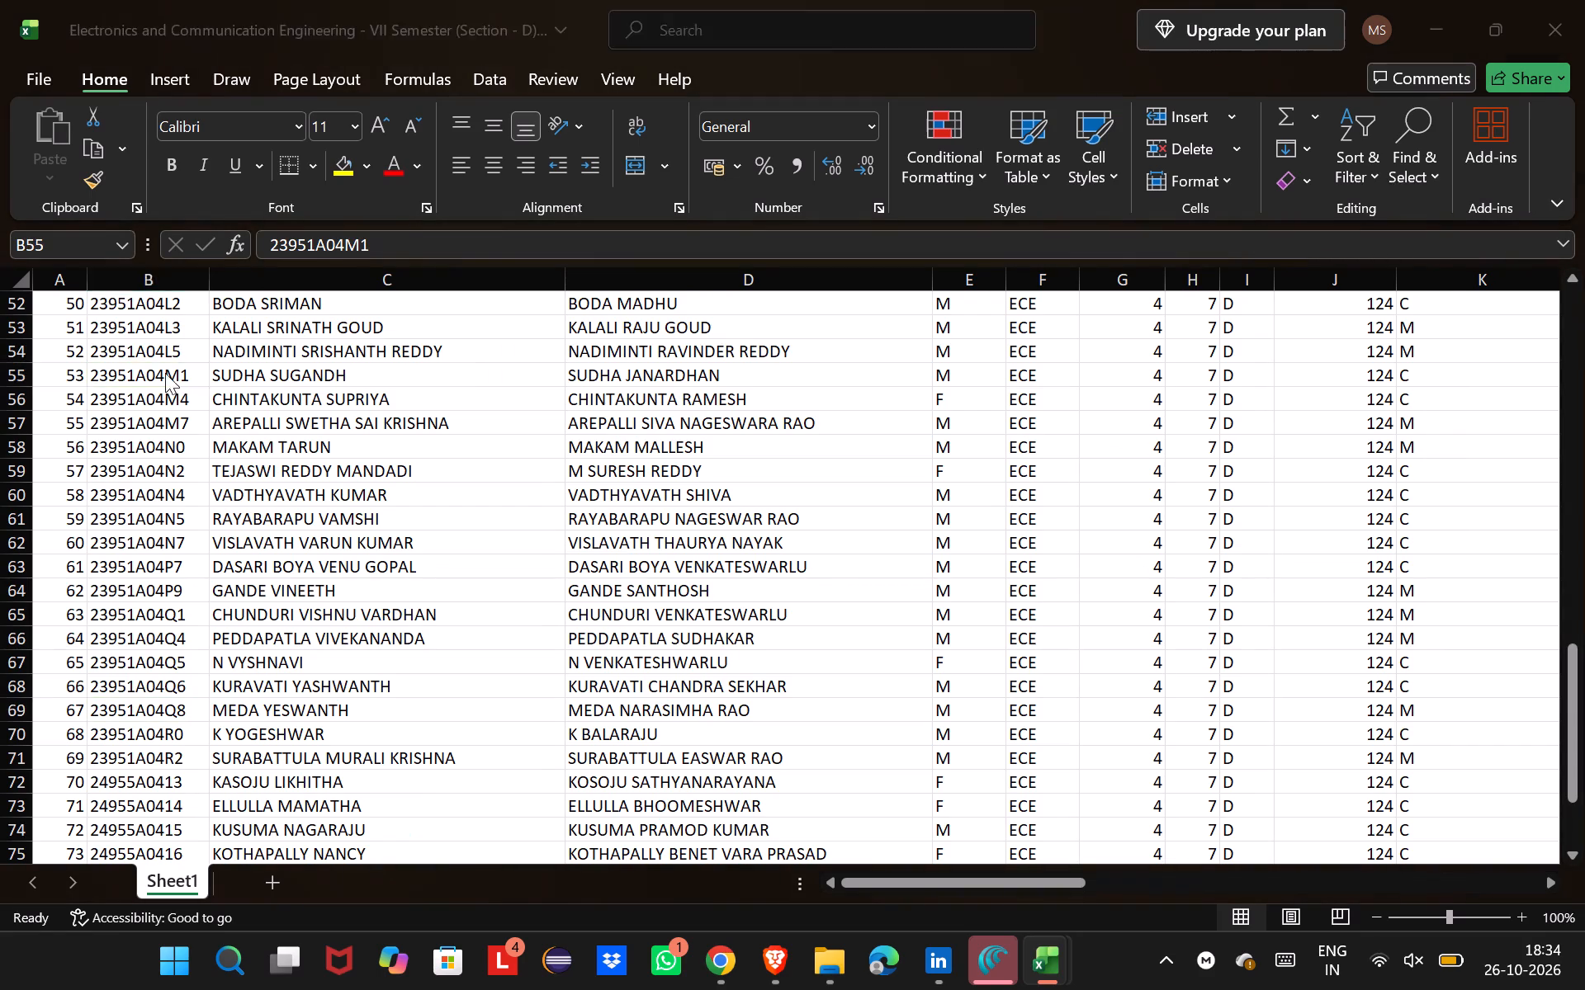
pyautogui.click(165, 373)
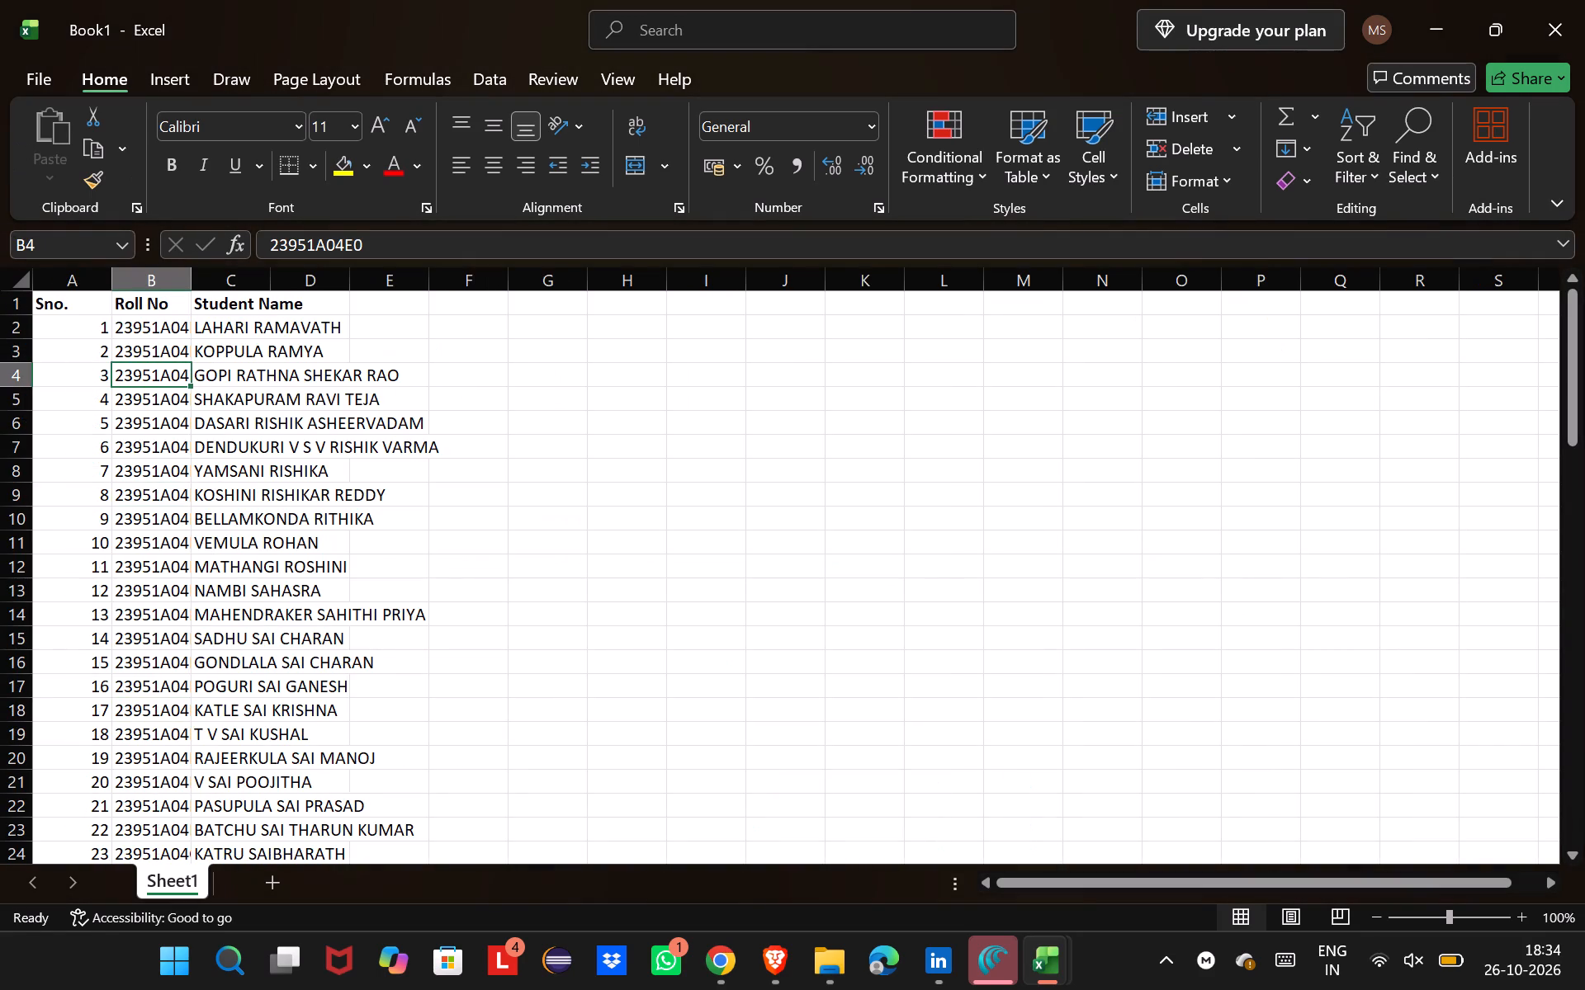
# Go to cell B55 in Book1 to examine its roll number.
pyautogui.click(58, 243)
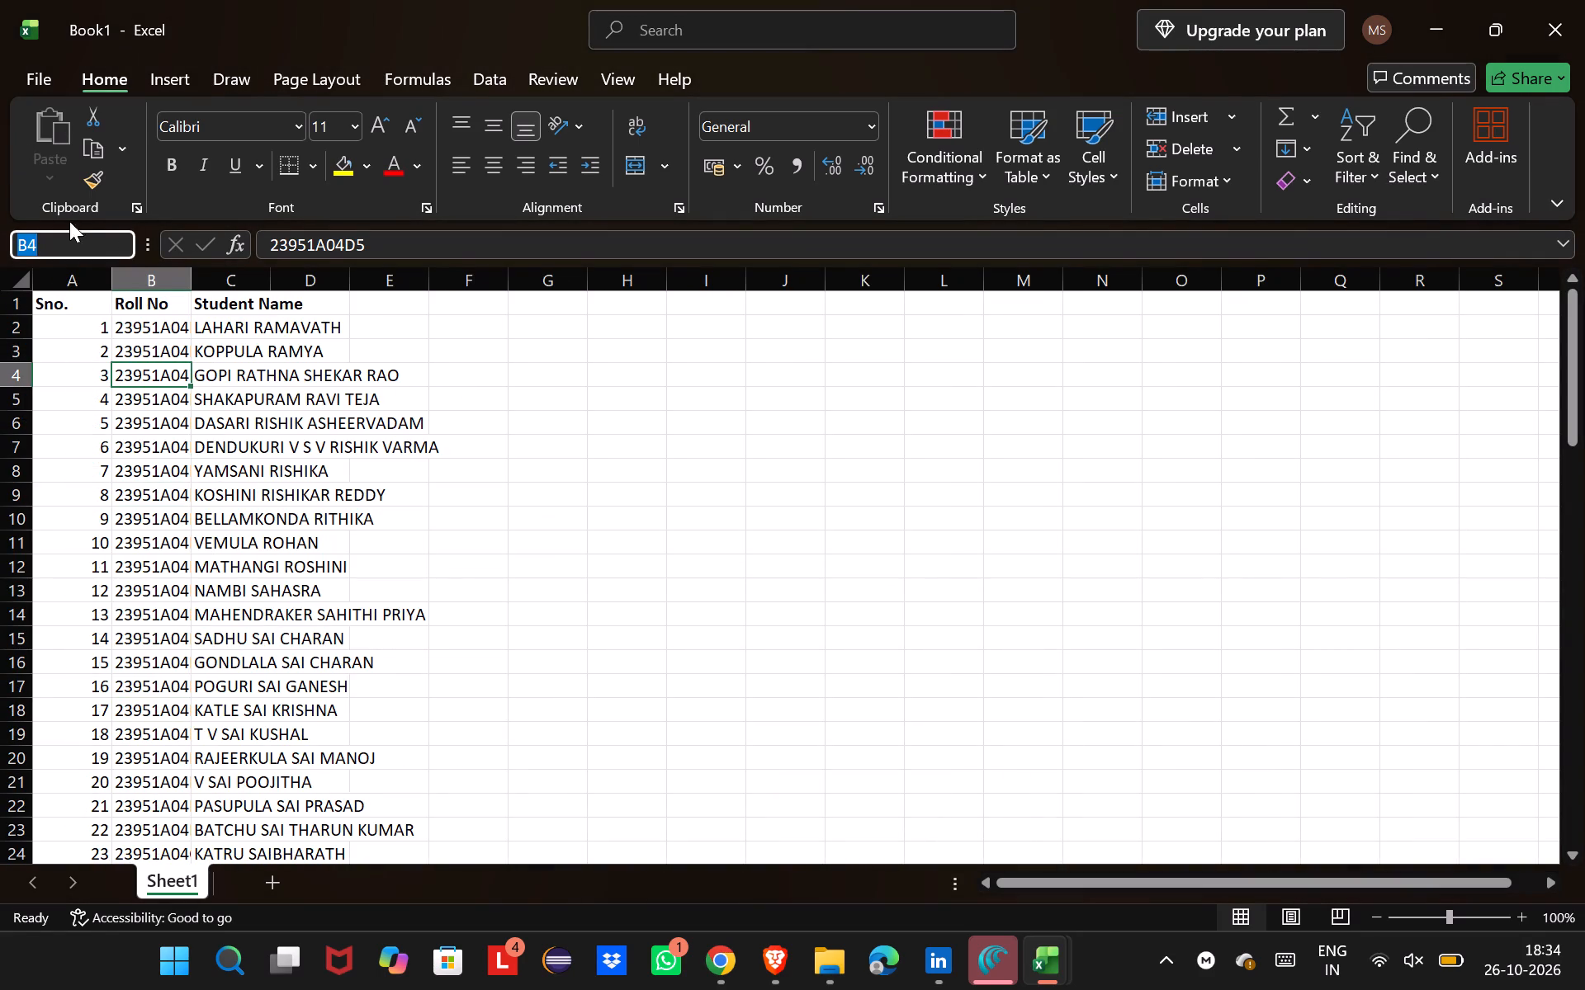
pyautogui.press('Right')
pyautogui.press('BackSpace')
pyautogui.write('55')
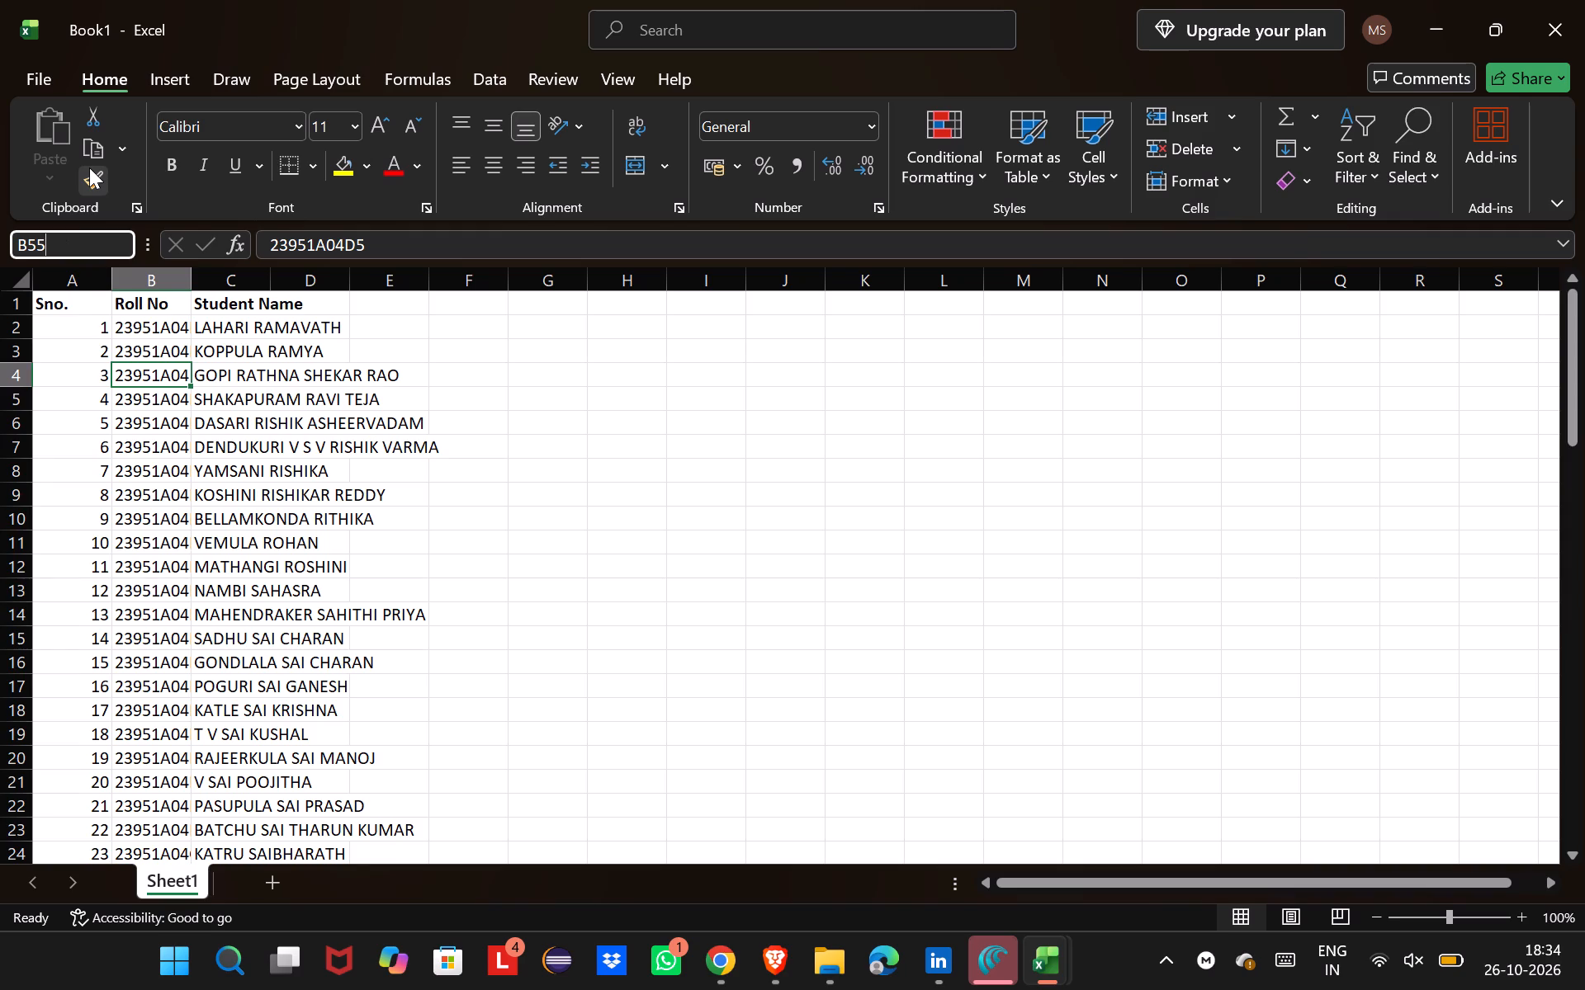
pyautogui.press('Return')
pyautogui.scroll(16, 170, 442)
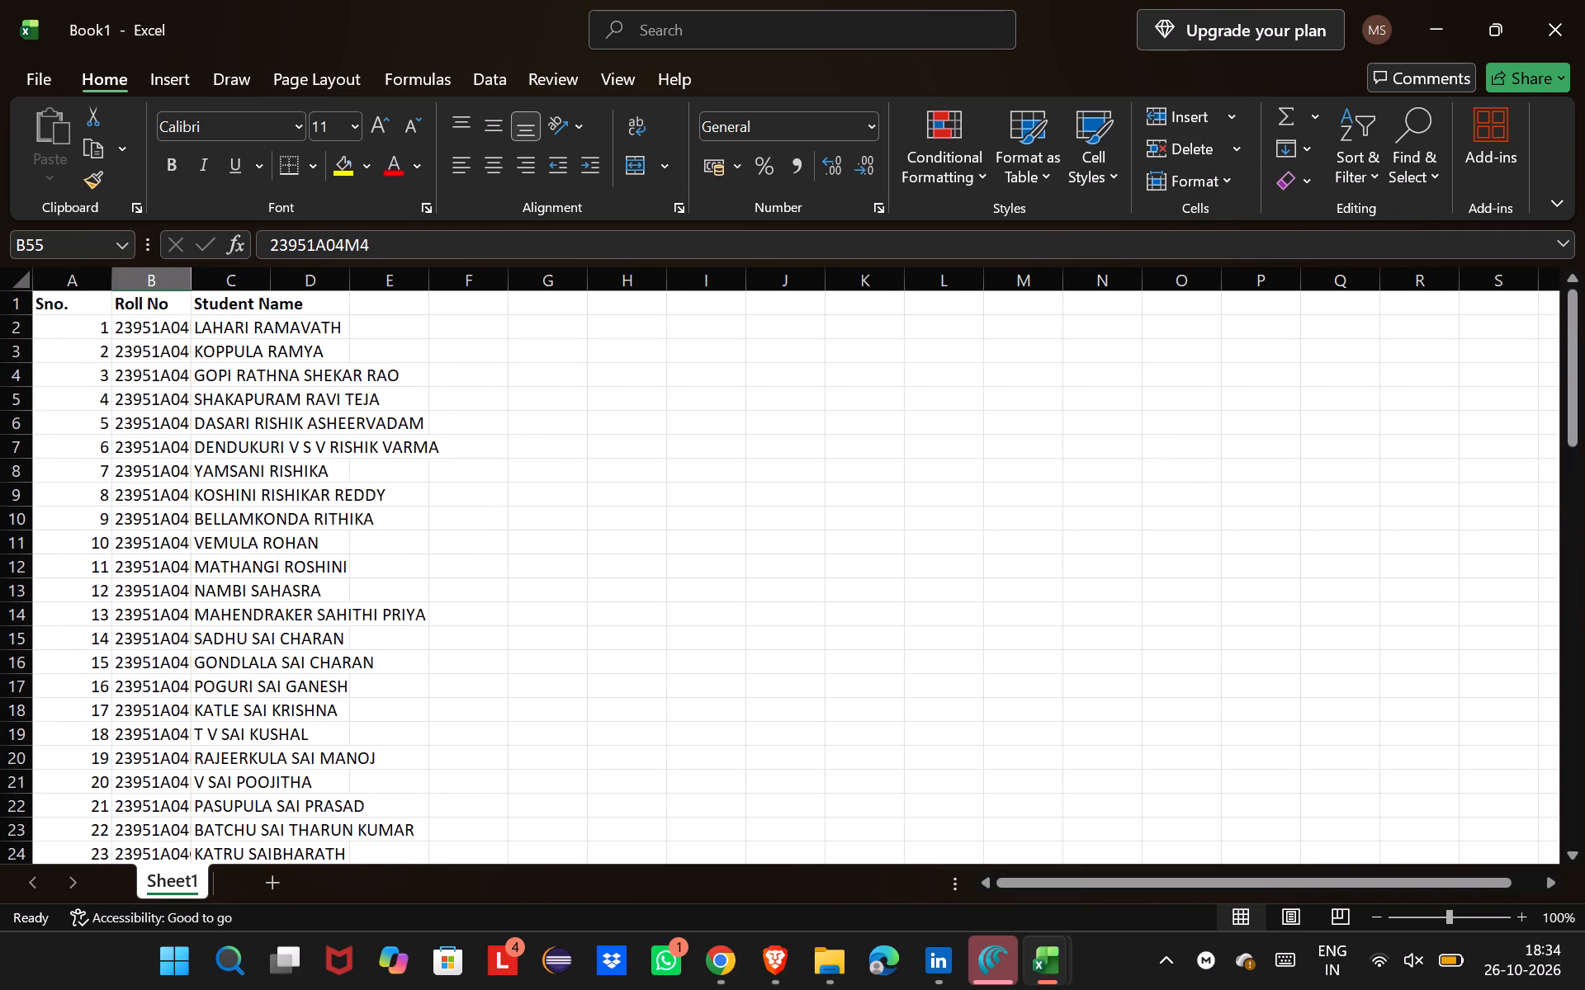
pyautogui.scroll(3, 170, 440)
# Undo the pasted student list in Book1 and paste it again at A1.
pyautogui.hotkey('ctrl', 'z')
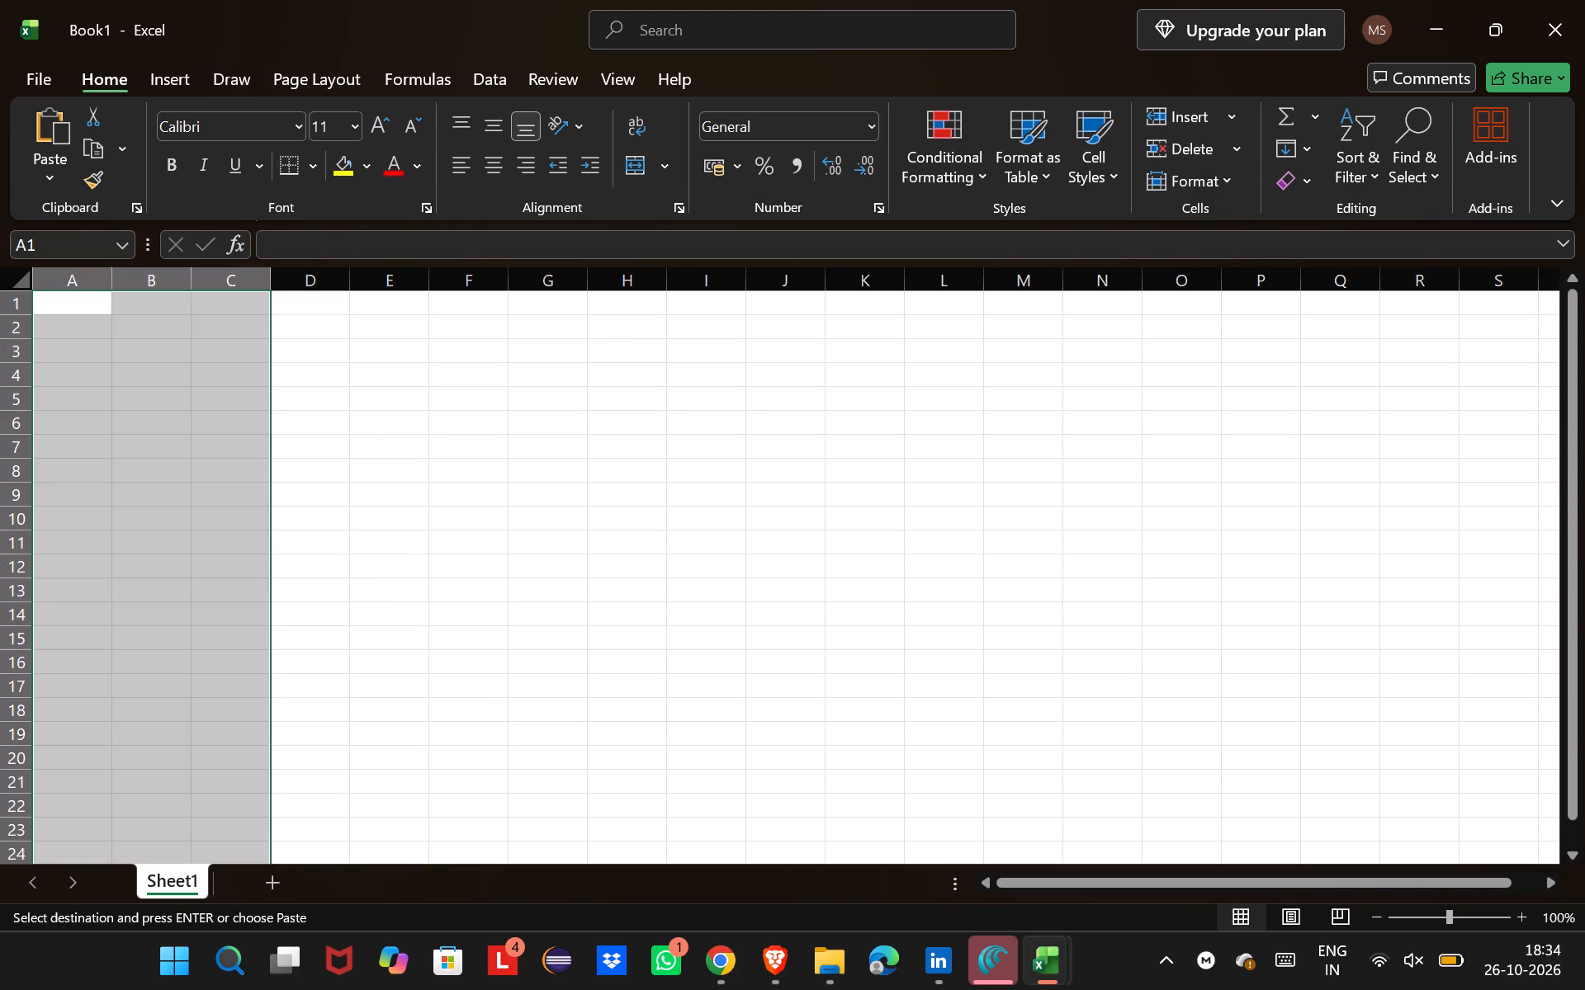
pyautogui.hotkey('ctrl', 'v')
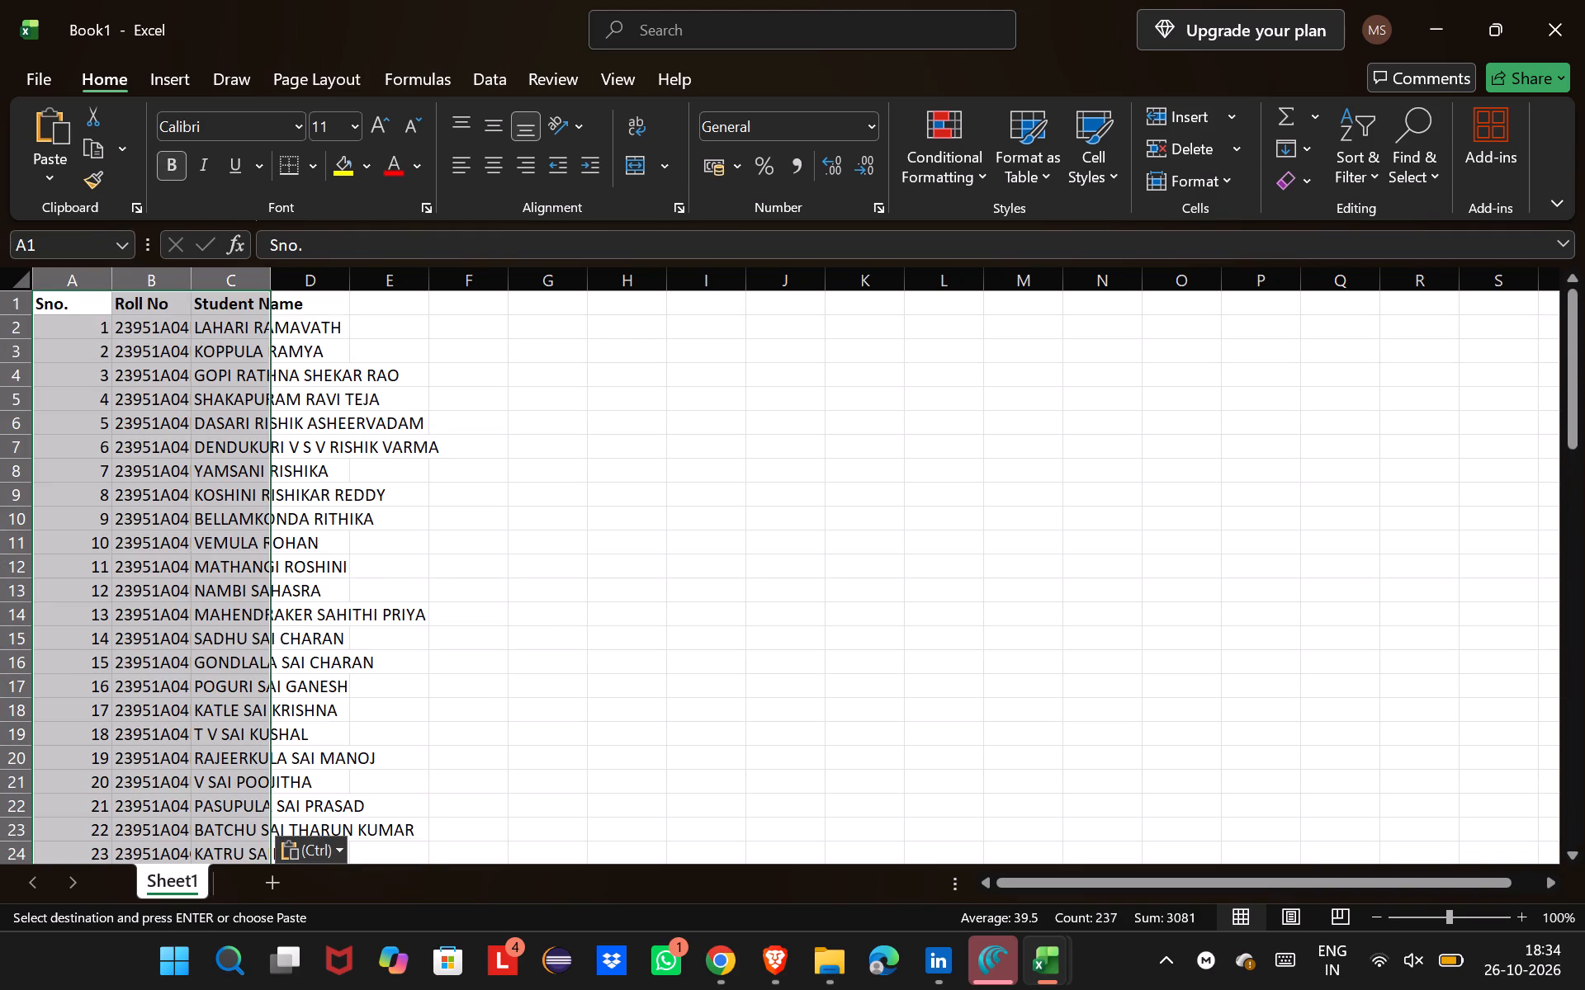
# Go to B55 in Book1 and compare the re-pasted roll numbers and names with the Section D workbook's rows.
pyautogui.click(173, 414)
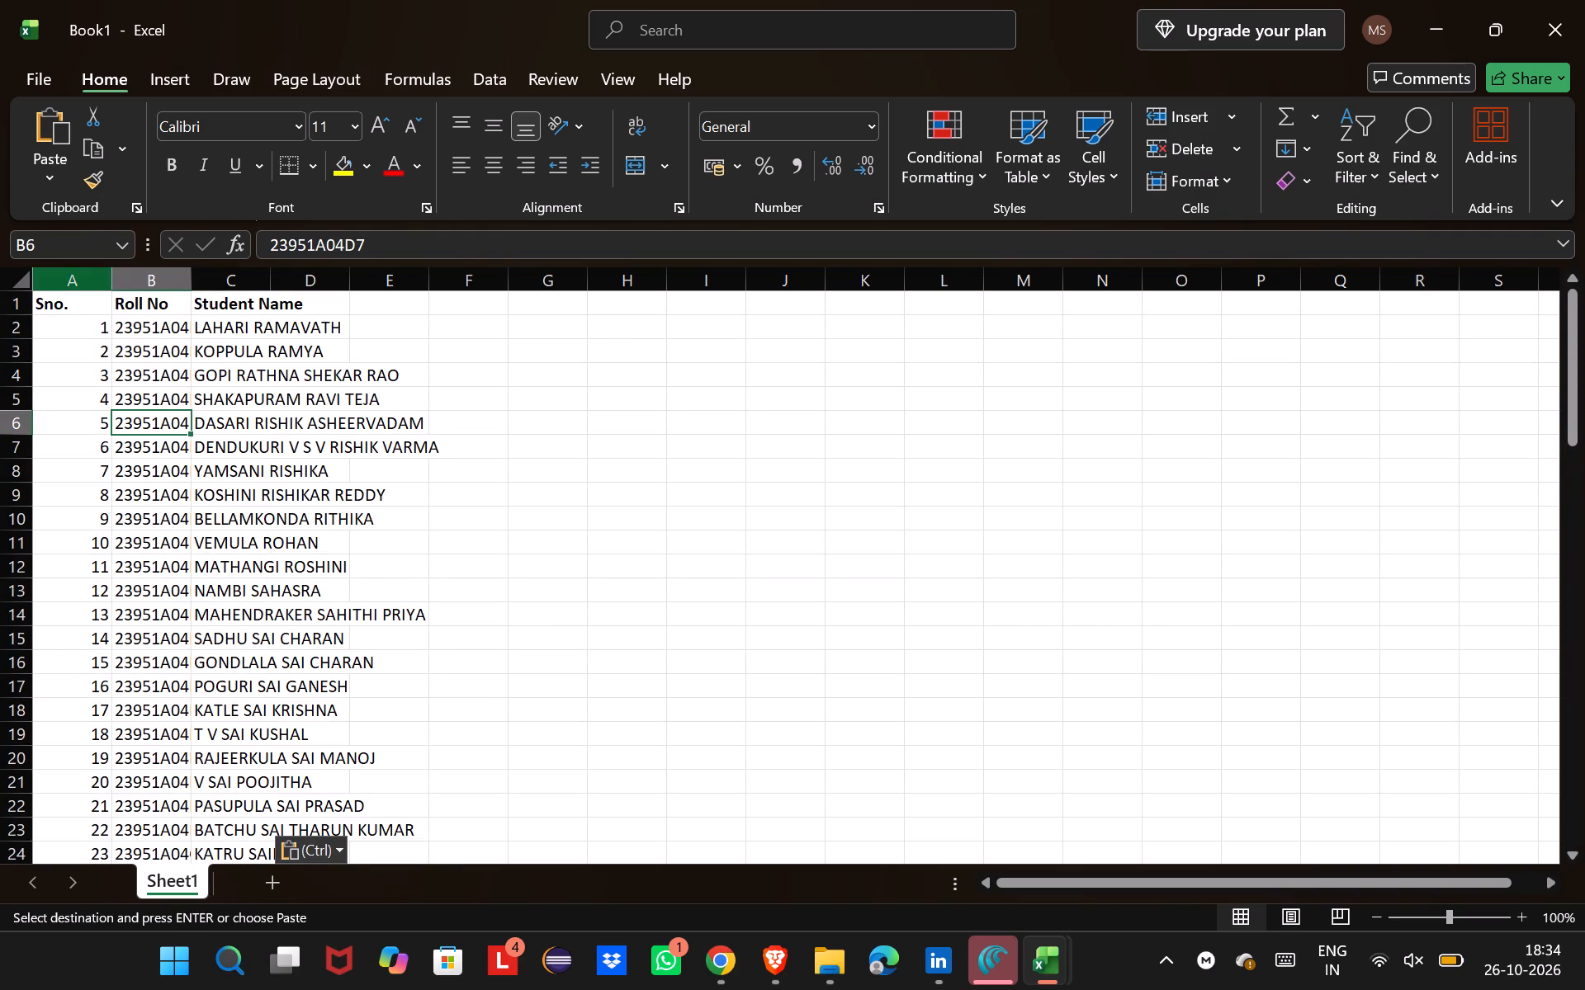
pyautogui.click(66, 250)
pyautogui.press('Right')
pyautogui.press('BackSpace')
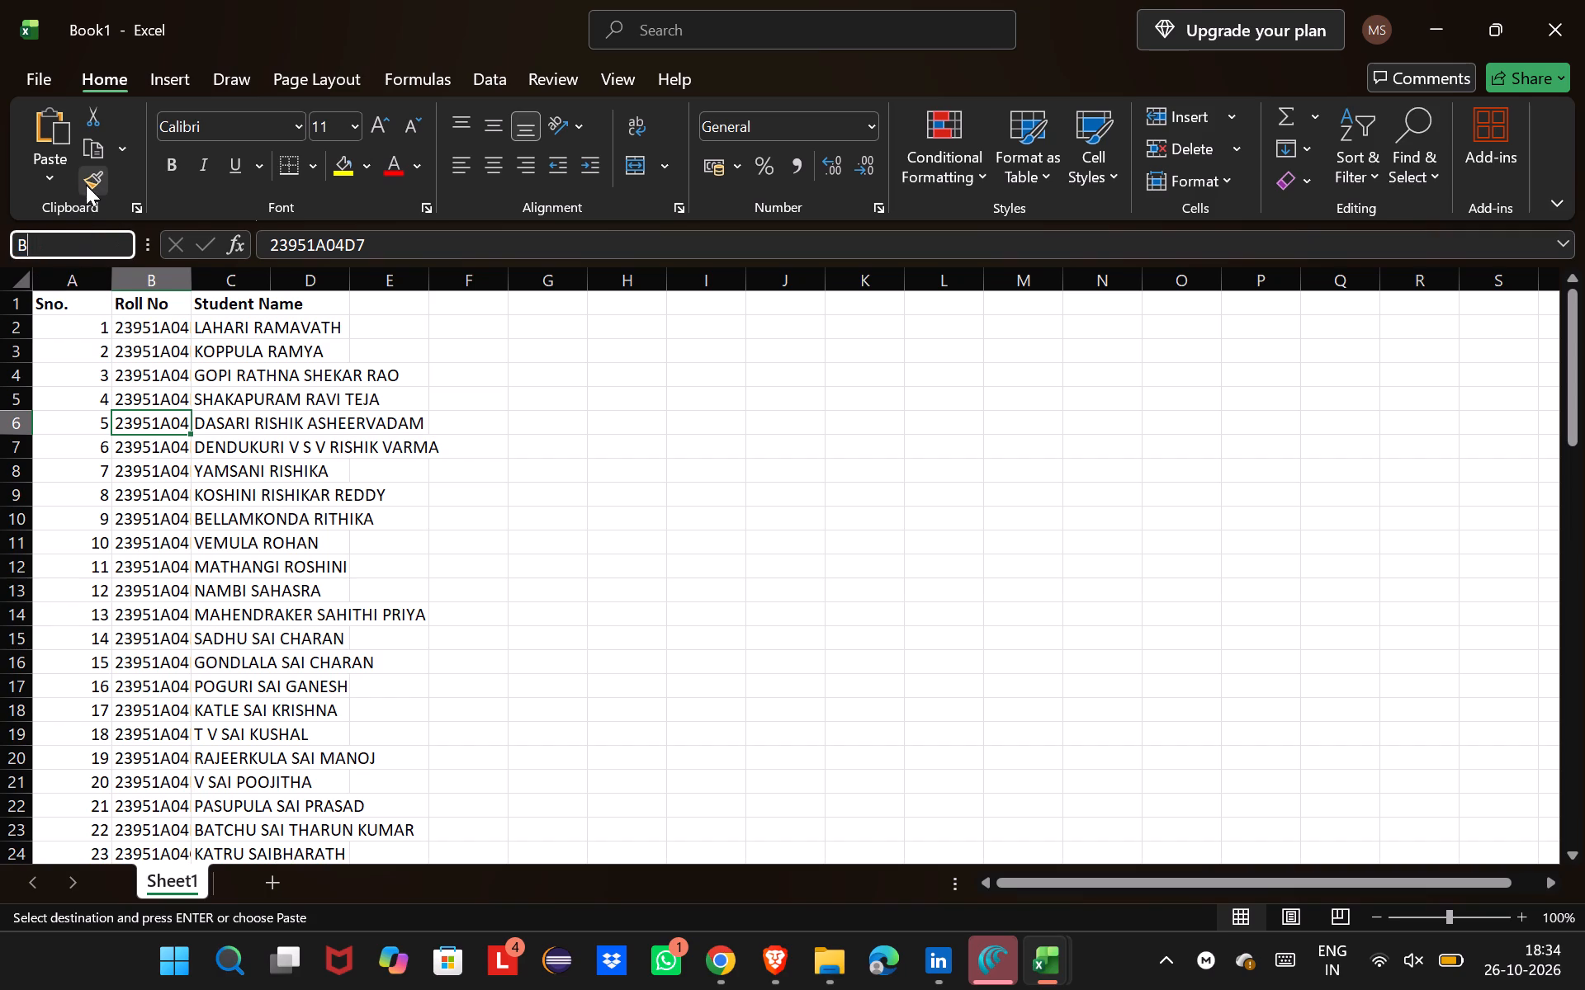
pyautogui.write('55')
pyautogui.press('Return')
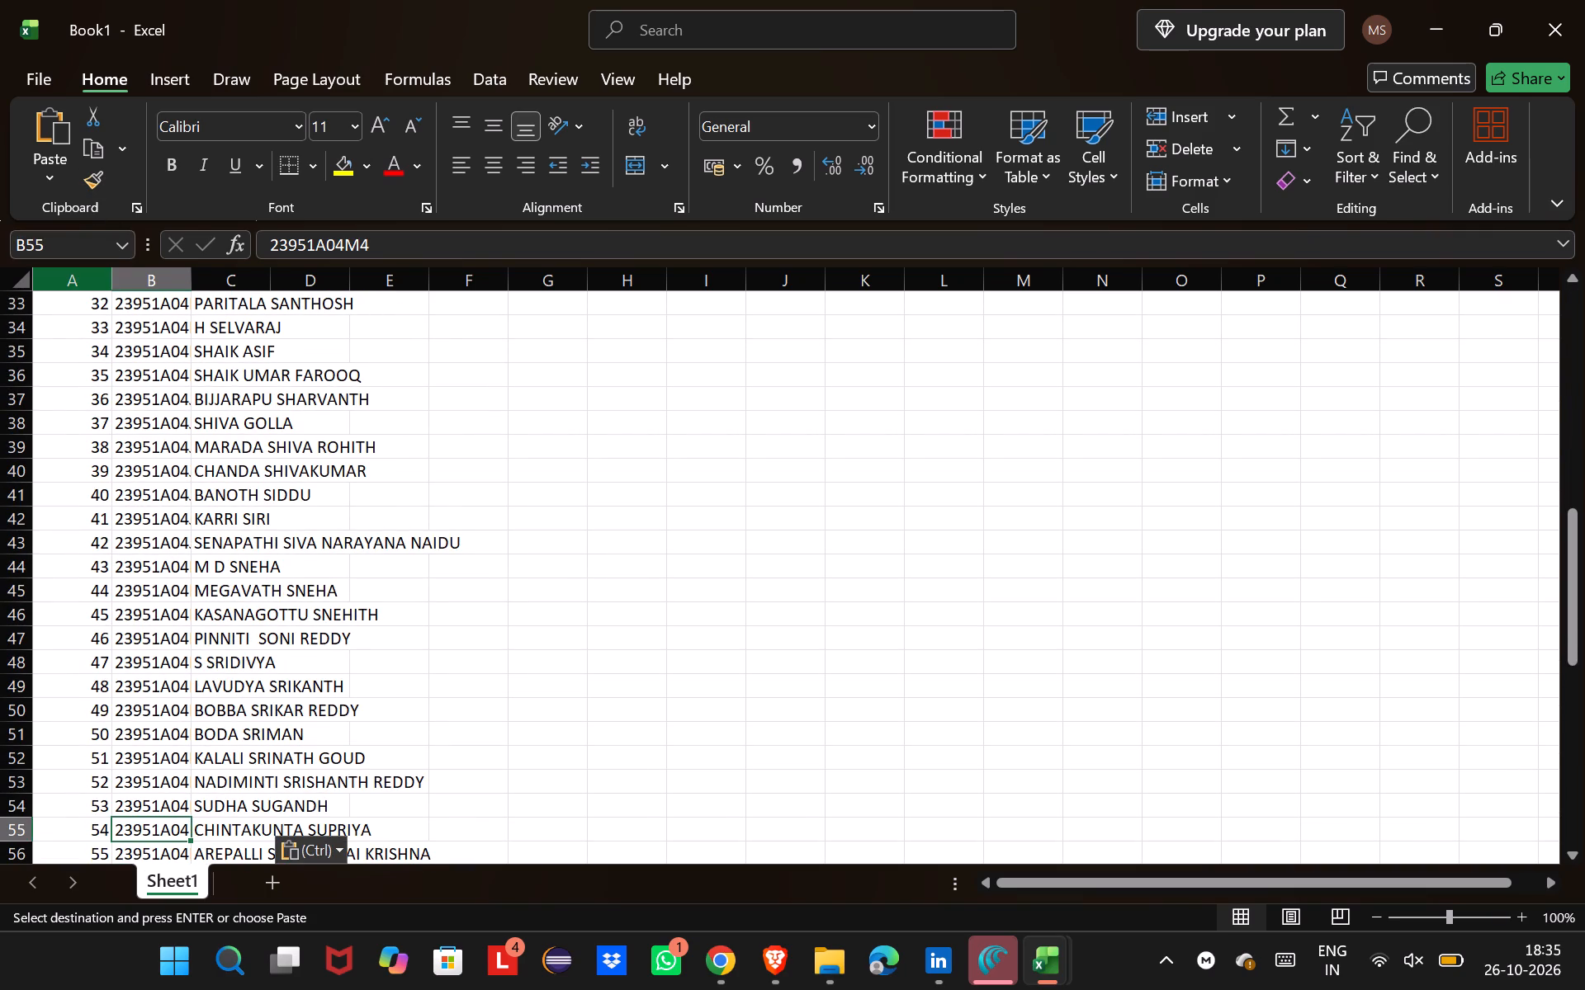
pyautogui.scroll(15, 127, 484)
pyautogui.scroll(-5, 130, 476)
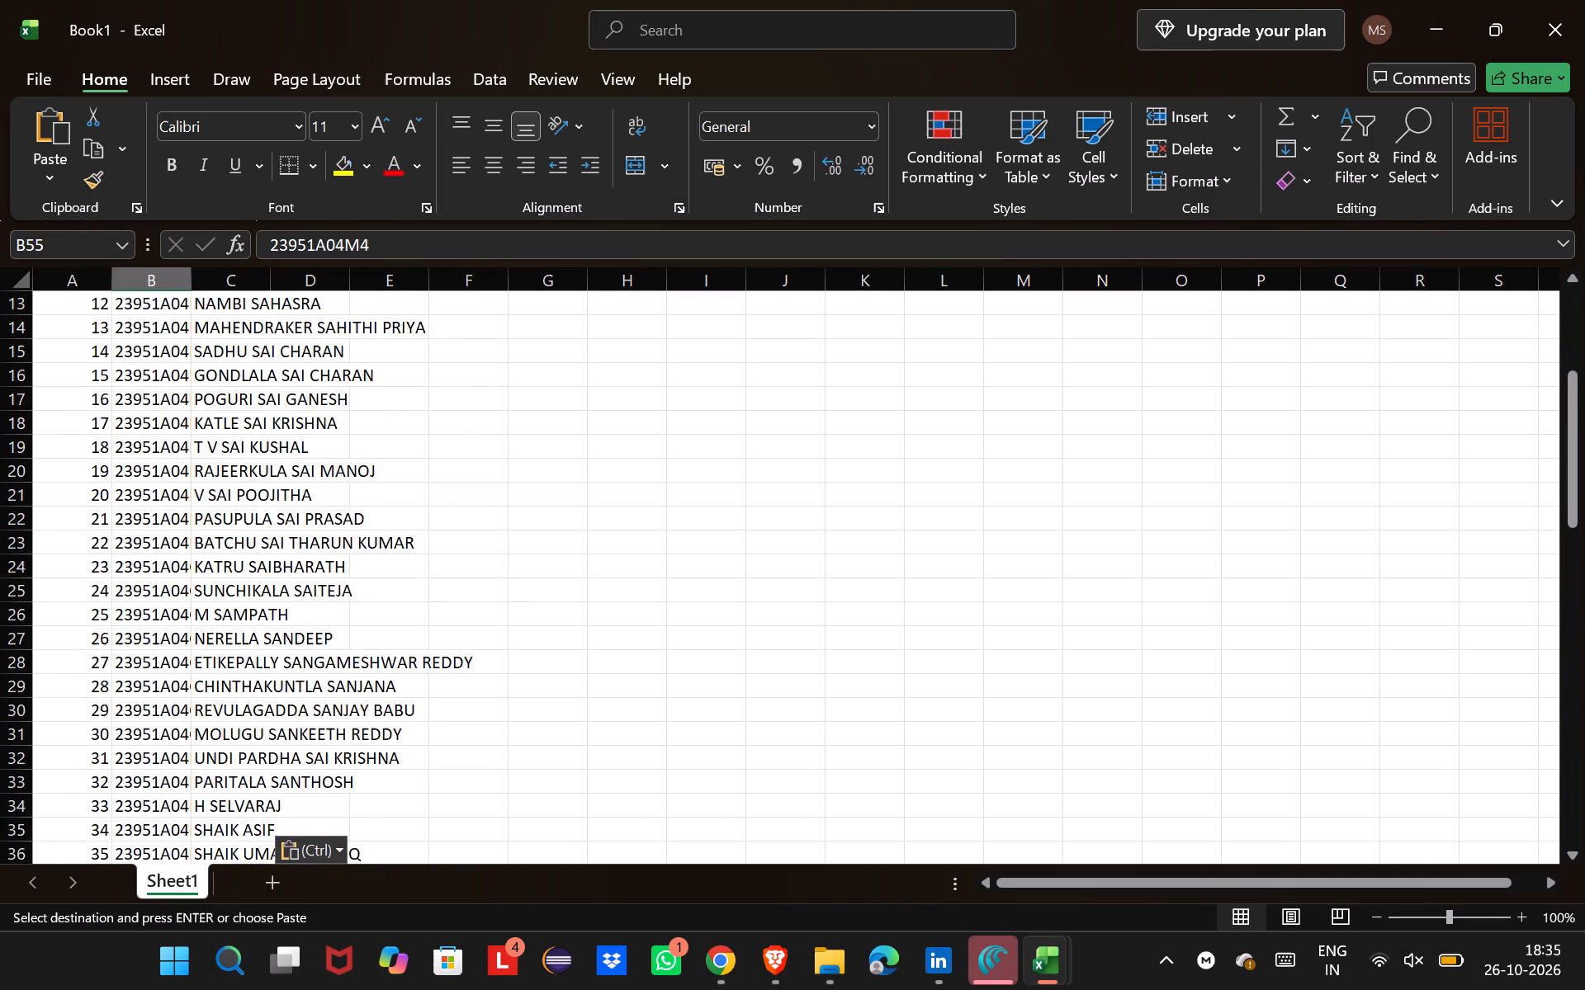
pyautogui.scroll(-3, 130, 469)
pyautogui.hotkey('alt', 'Tab')
pyautogui.click(281, 471)
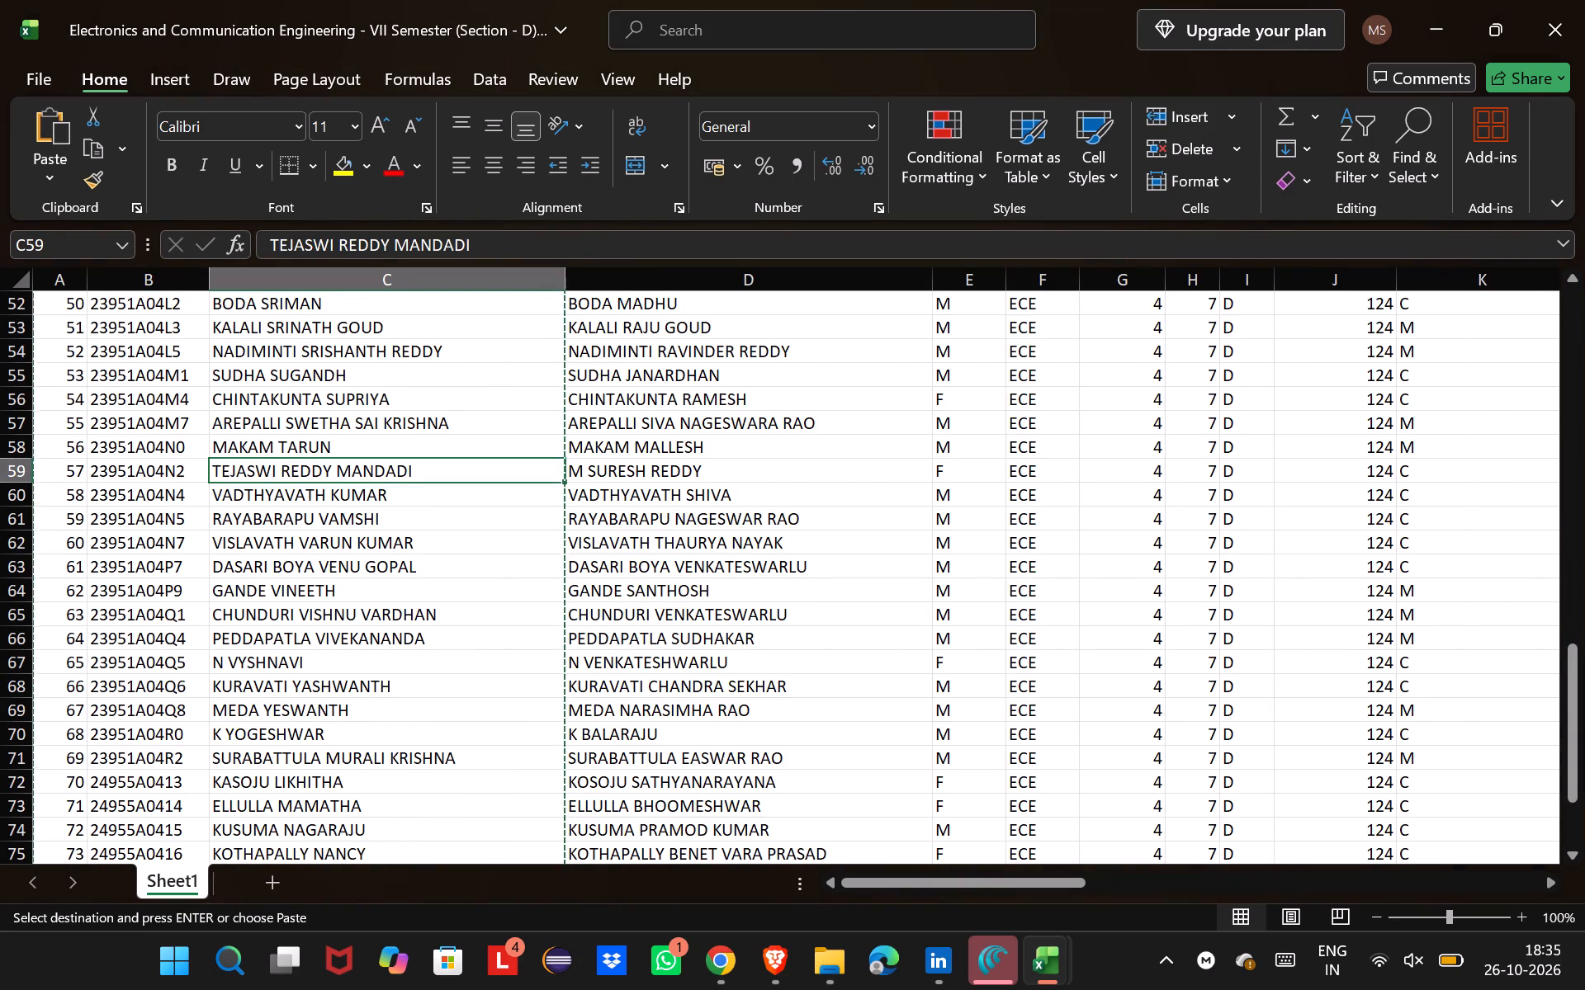
pyautogui.hotkey('alt', 'Tab')
pyautogui.click(291, 458)
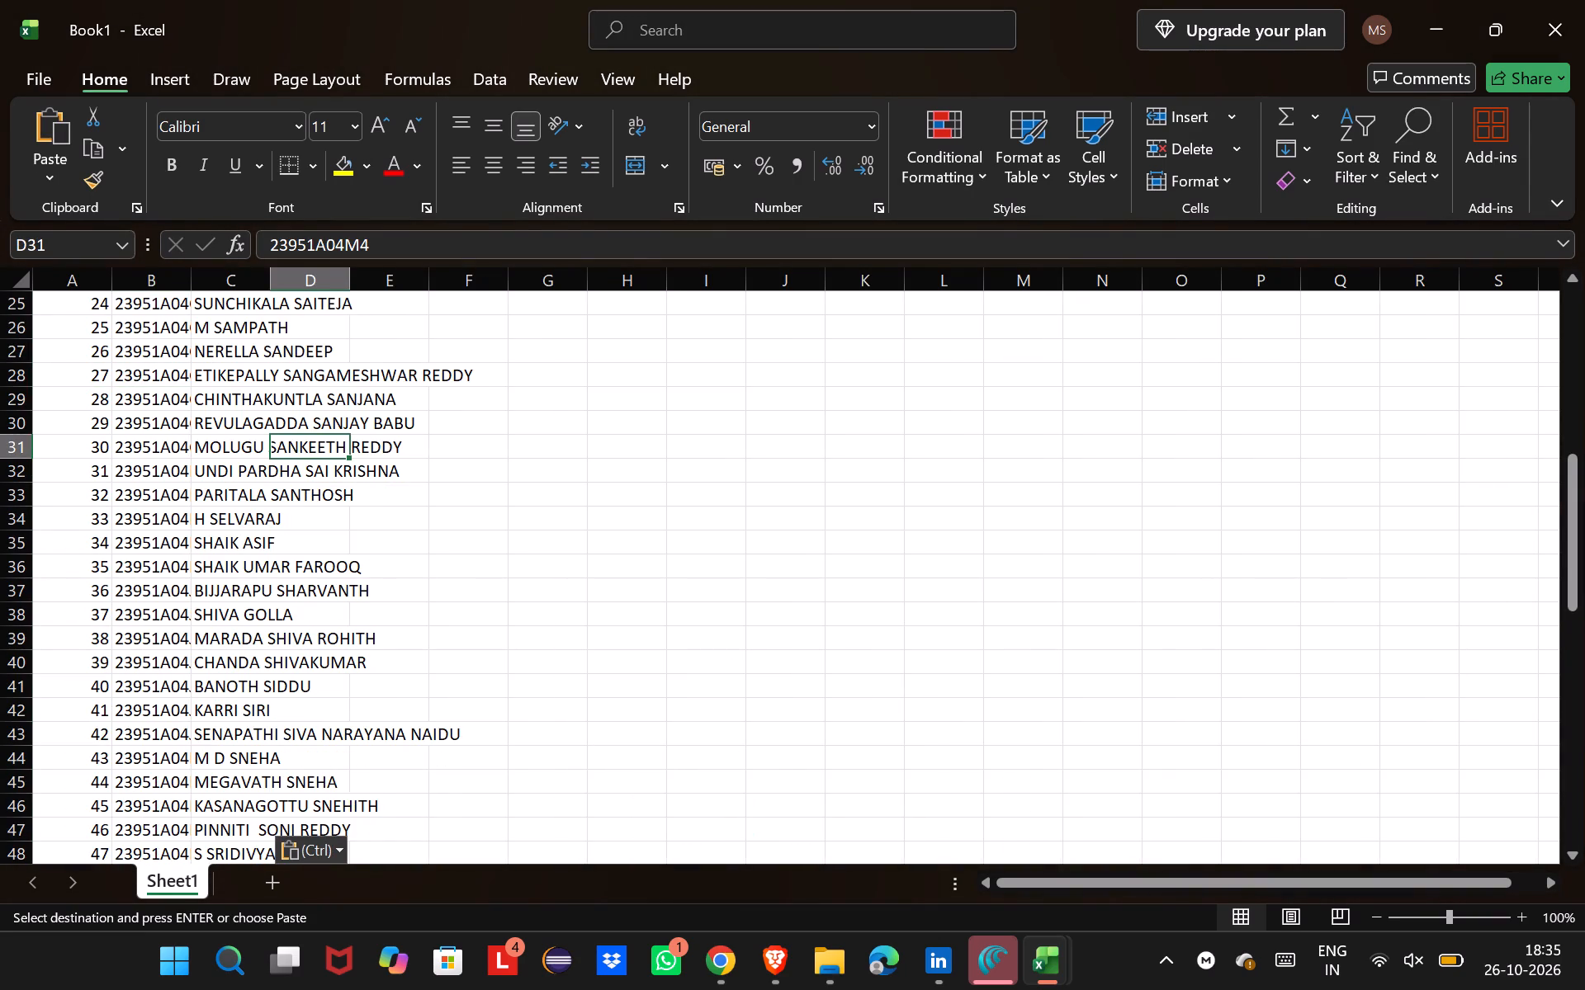
# Undo the re-pasted student list in Book1.
pyautogui.hotkey('ctrl', 'z')
pyautogui.hotkey('ctrl', 'z')
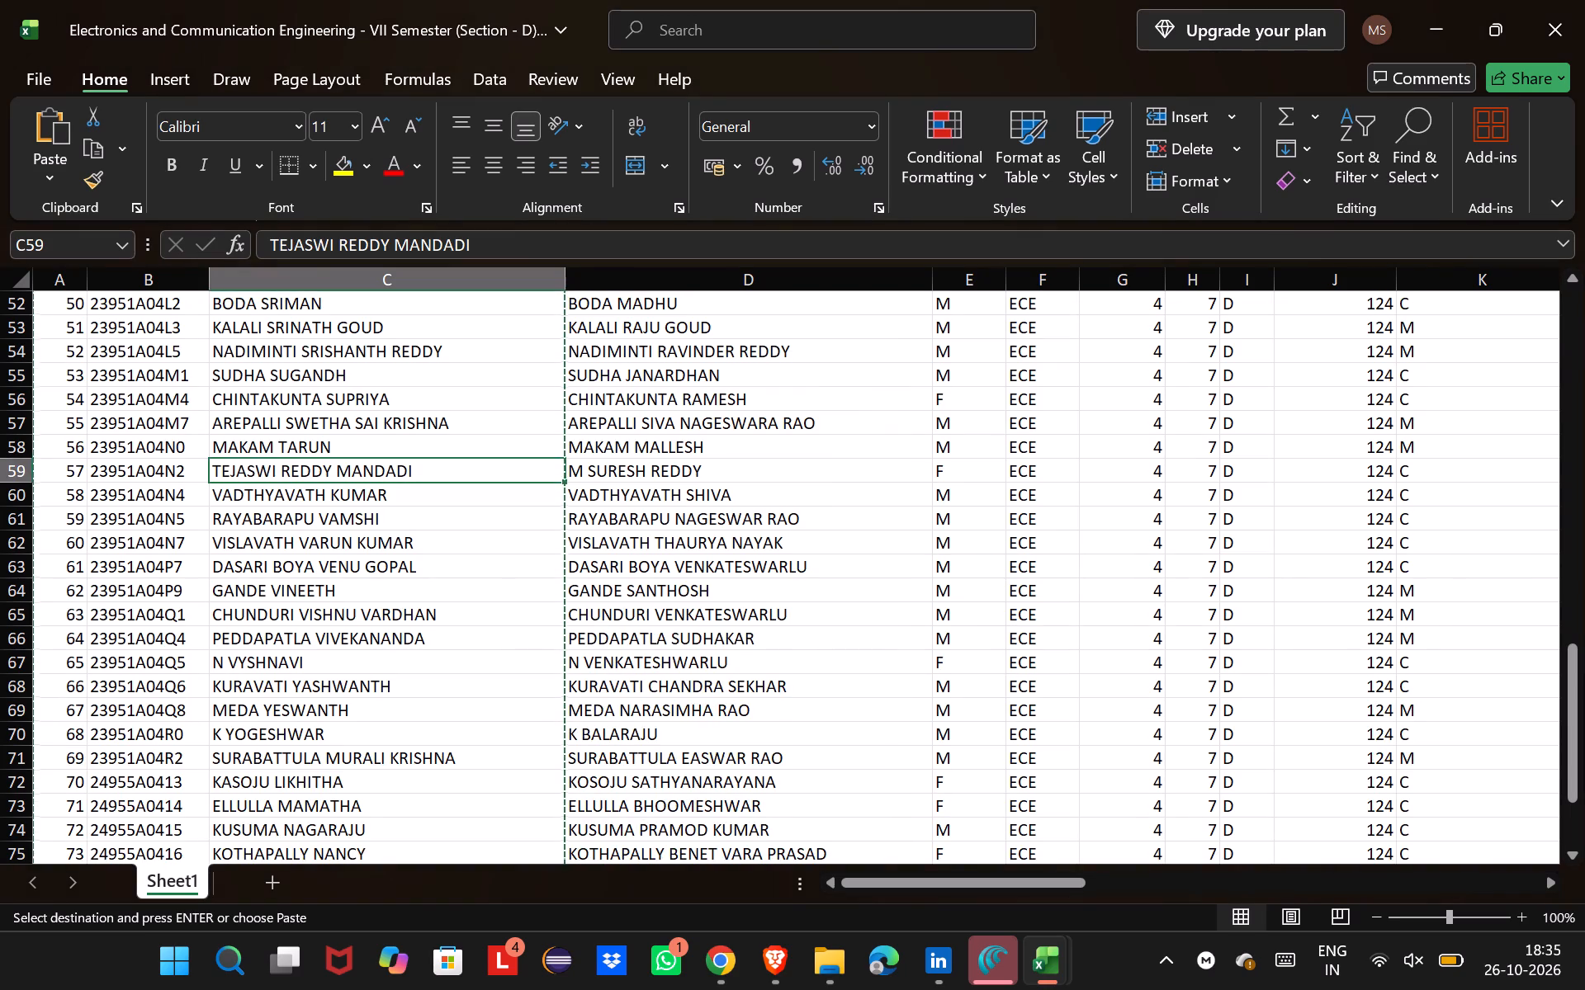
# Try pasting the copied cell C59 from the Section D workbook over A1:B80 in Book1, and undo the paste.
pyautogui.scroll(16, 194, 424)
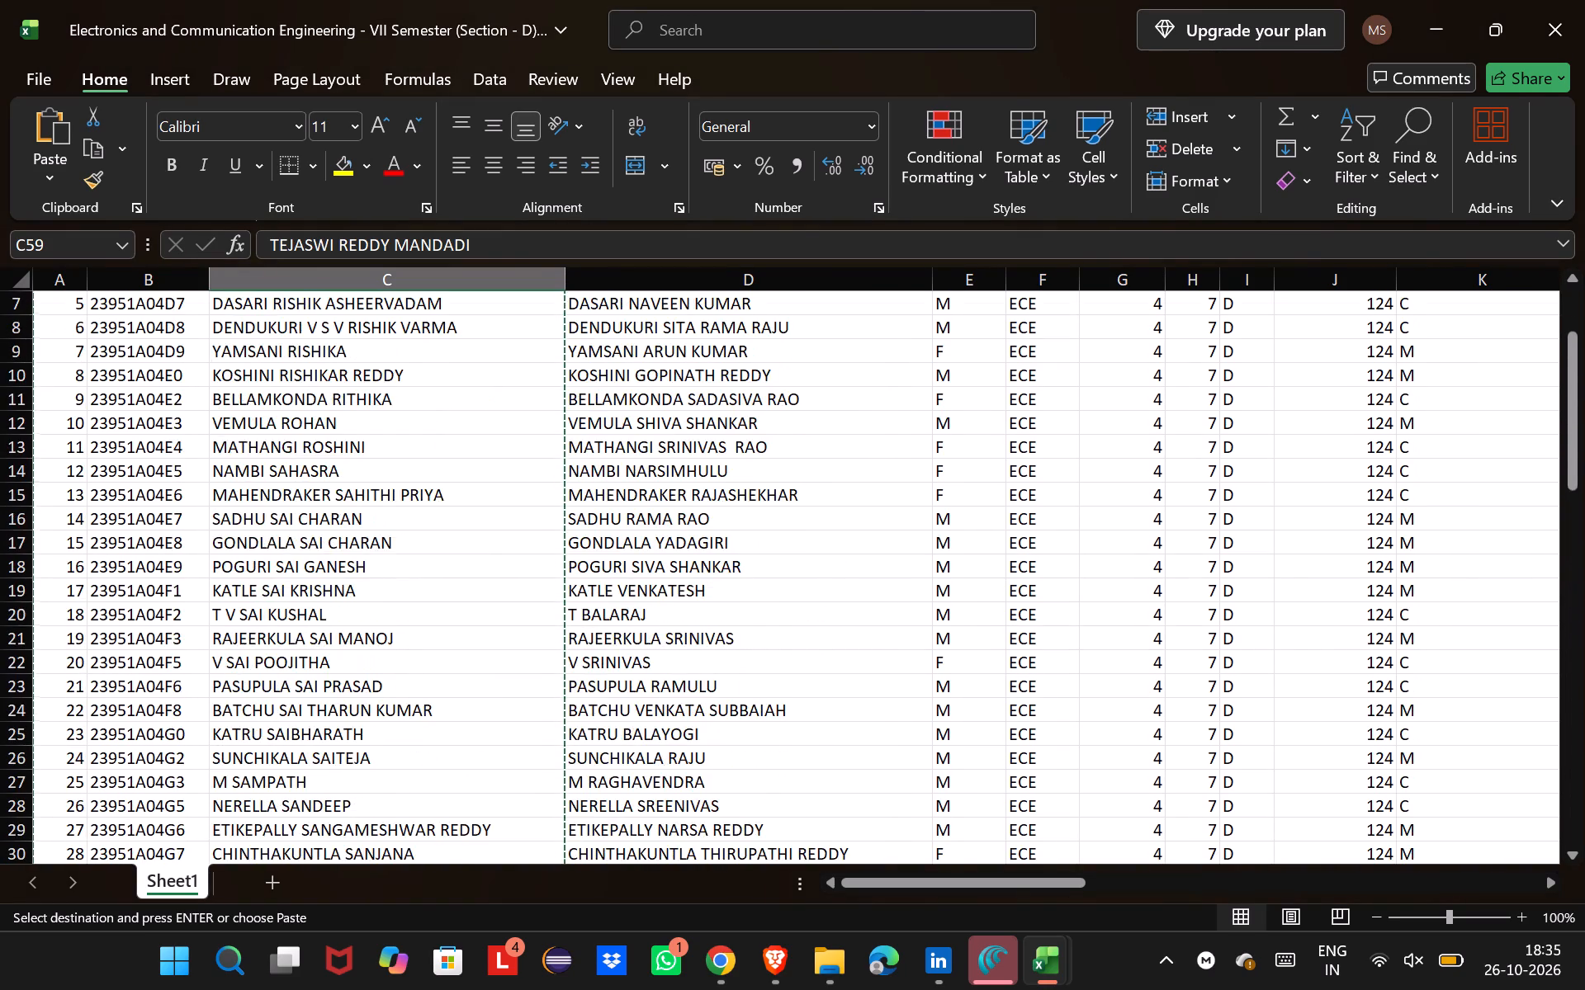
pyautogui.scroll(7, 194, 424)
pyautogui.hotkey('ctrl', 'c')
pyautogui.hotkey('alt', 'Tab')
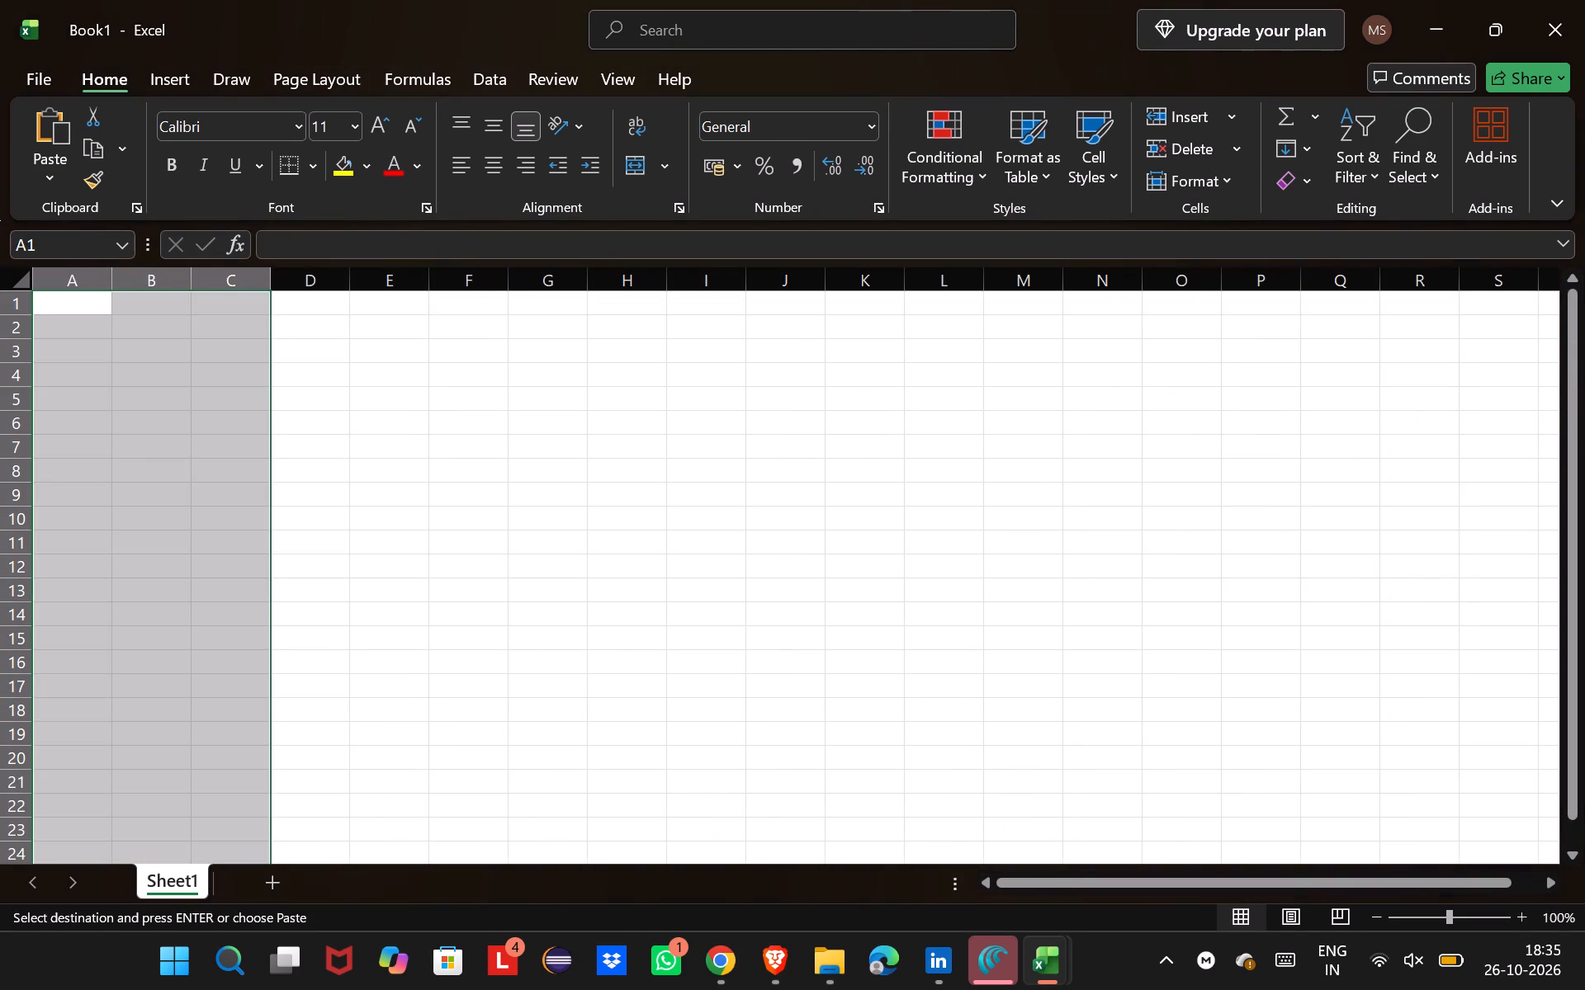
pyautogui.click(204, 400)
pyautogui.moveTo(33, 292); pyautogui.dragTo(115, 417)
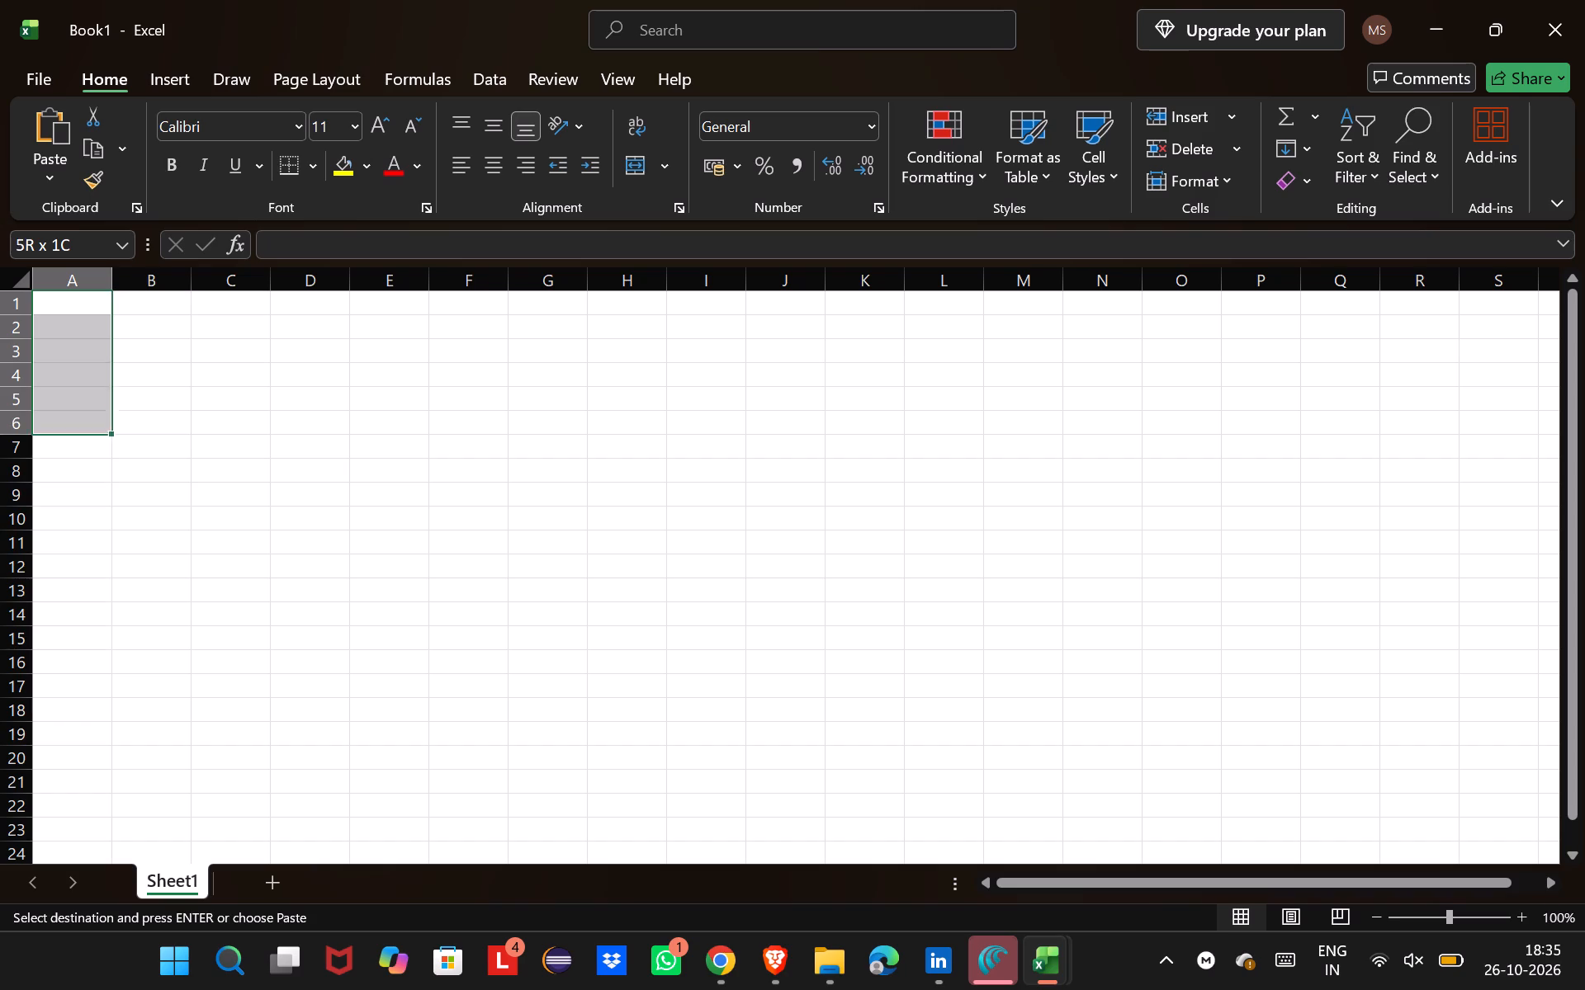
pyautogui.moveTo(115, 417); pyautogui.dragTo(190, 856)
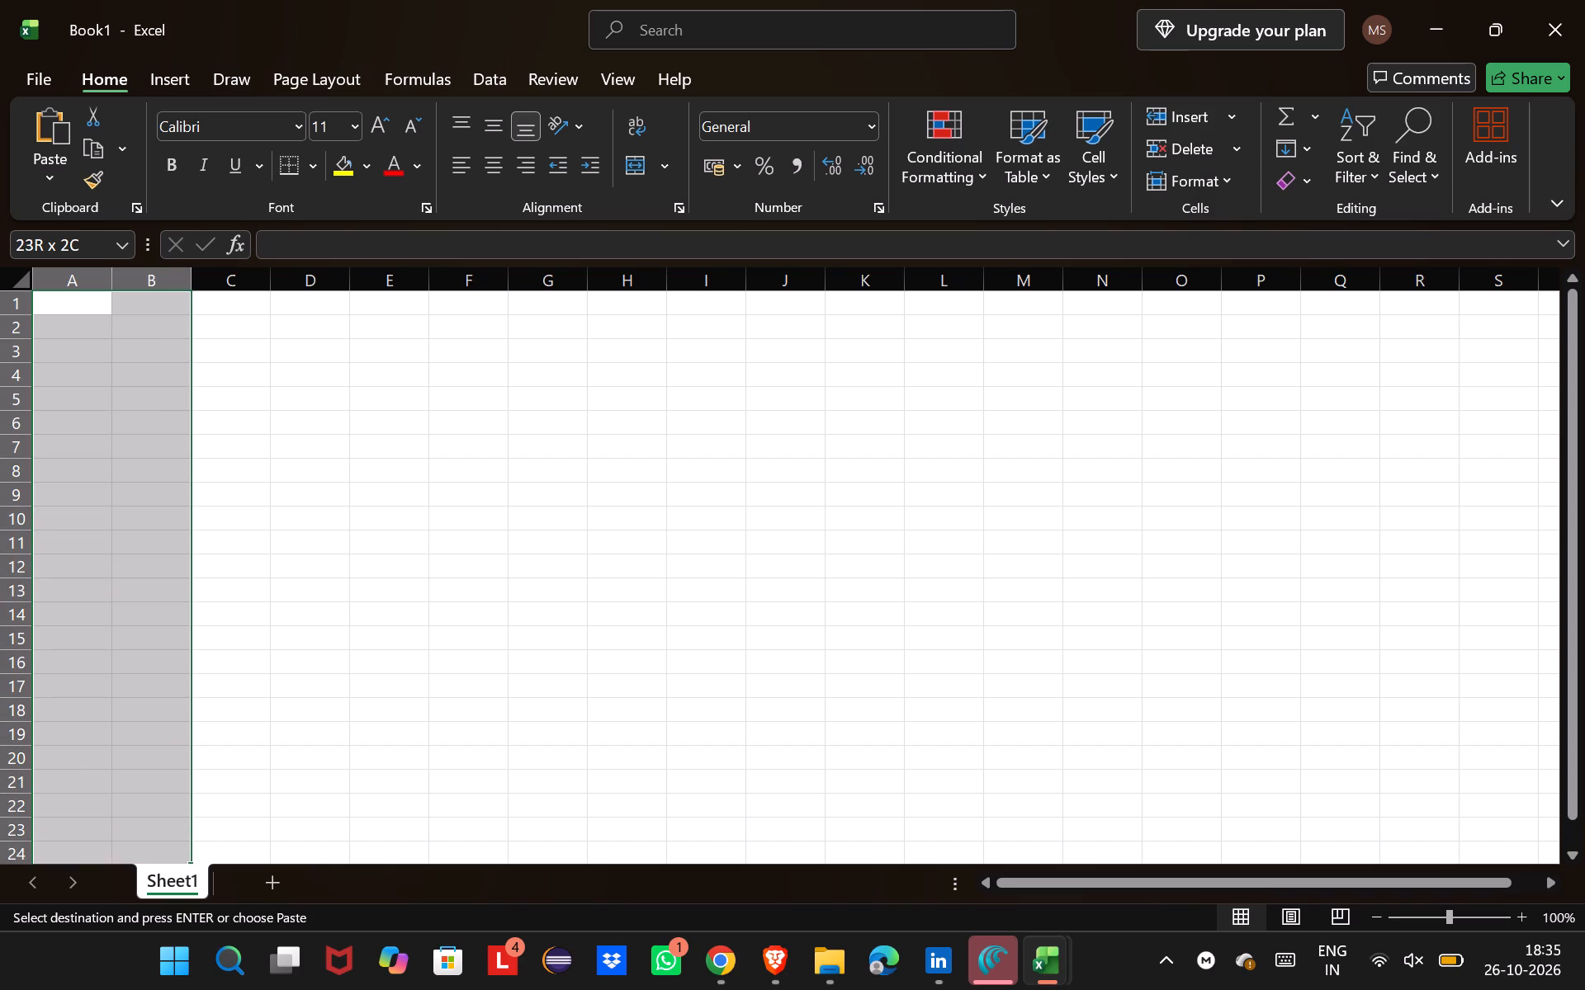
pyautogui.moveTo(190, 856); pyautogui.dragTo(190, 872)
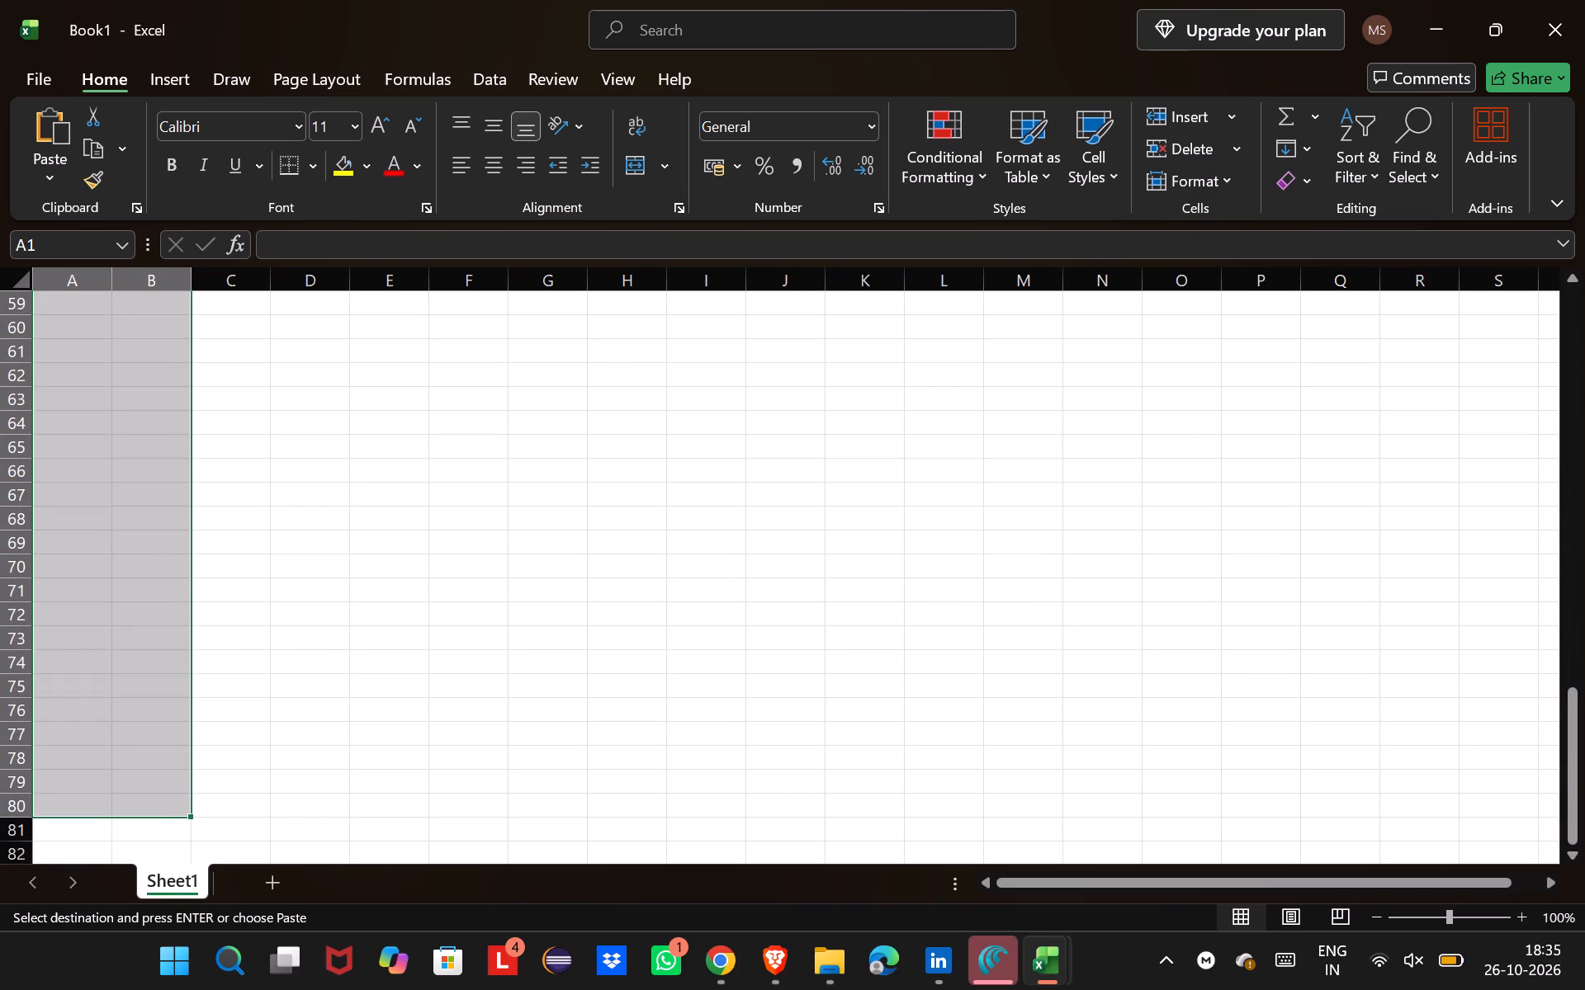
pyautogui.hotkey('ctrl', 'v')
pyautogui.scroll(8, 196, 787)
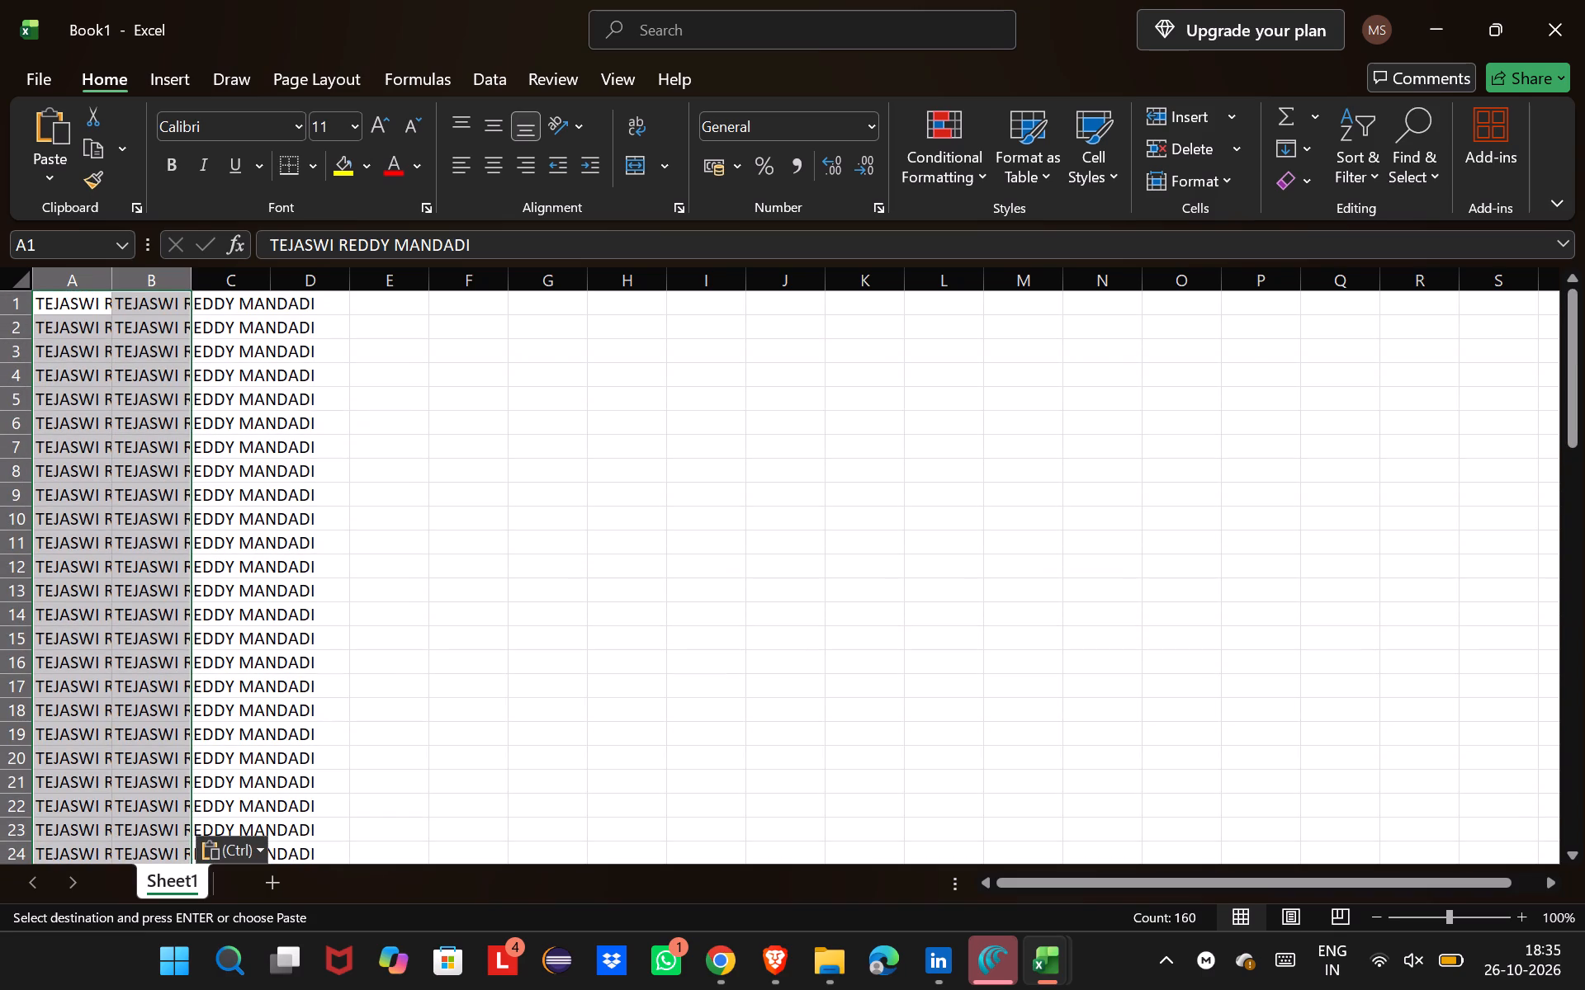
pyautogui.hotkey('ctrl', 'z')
# Copy the Sno., Roll No and Student Name columns (A2:C81) in the Section D workbook.
pyautogui.hotkey('alt', 'Tab')
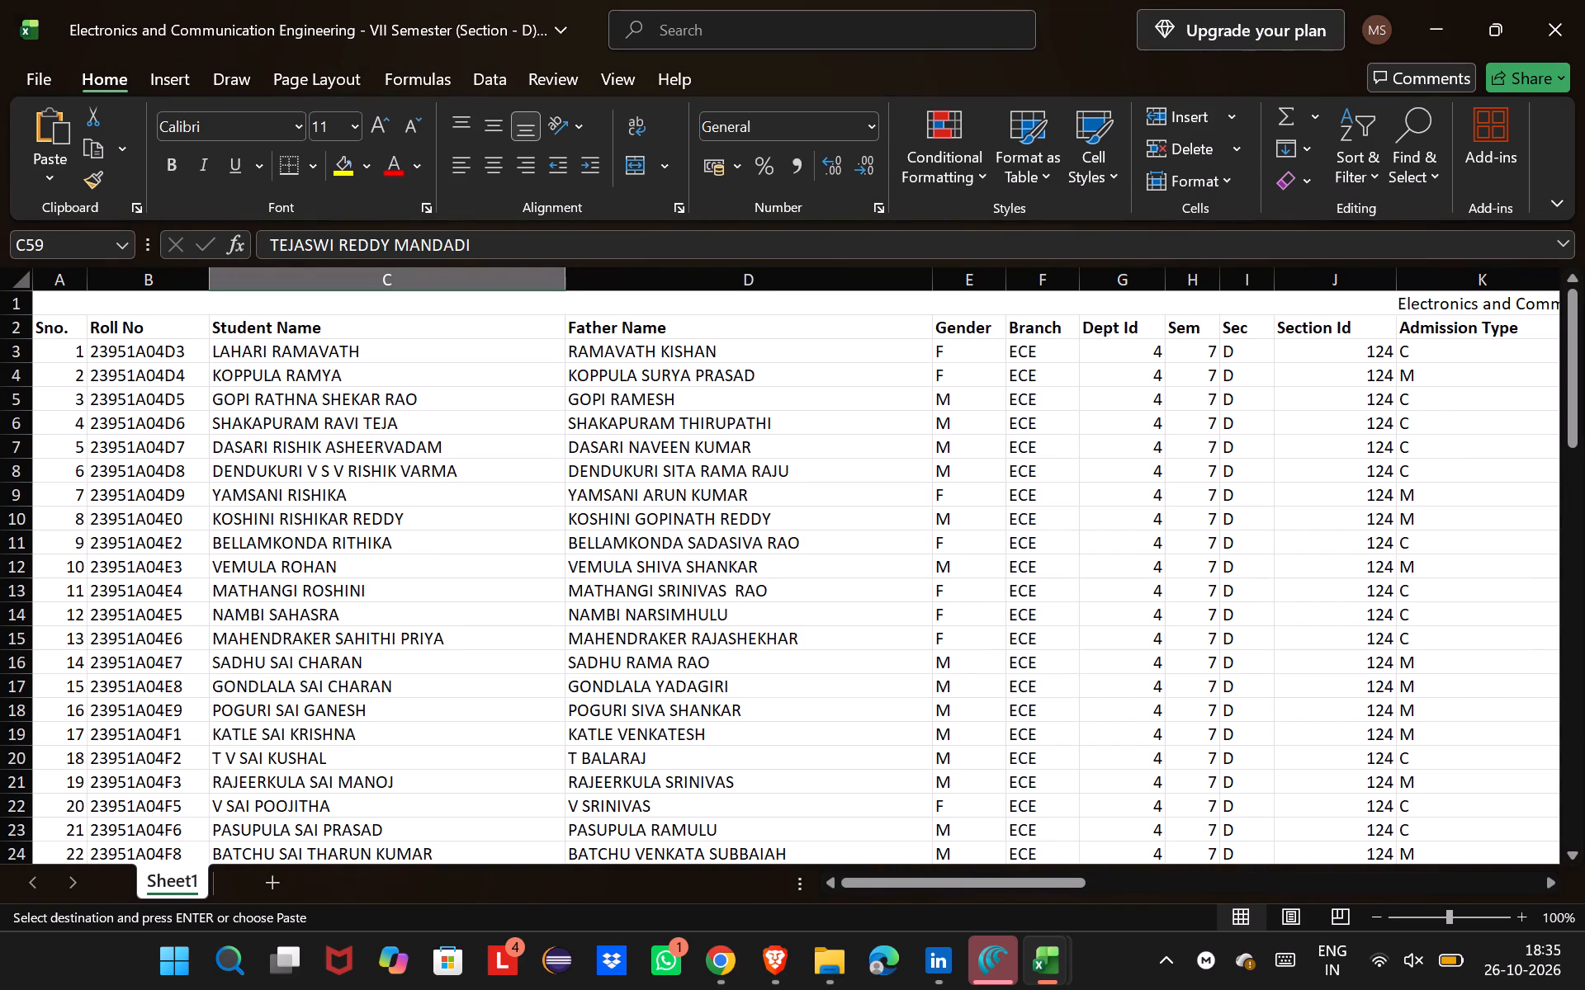
pyautogui.click(35, 327)
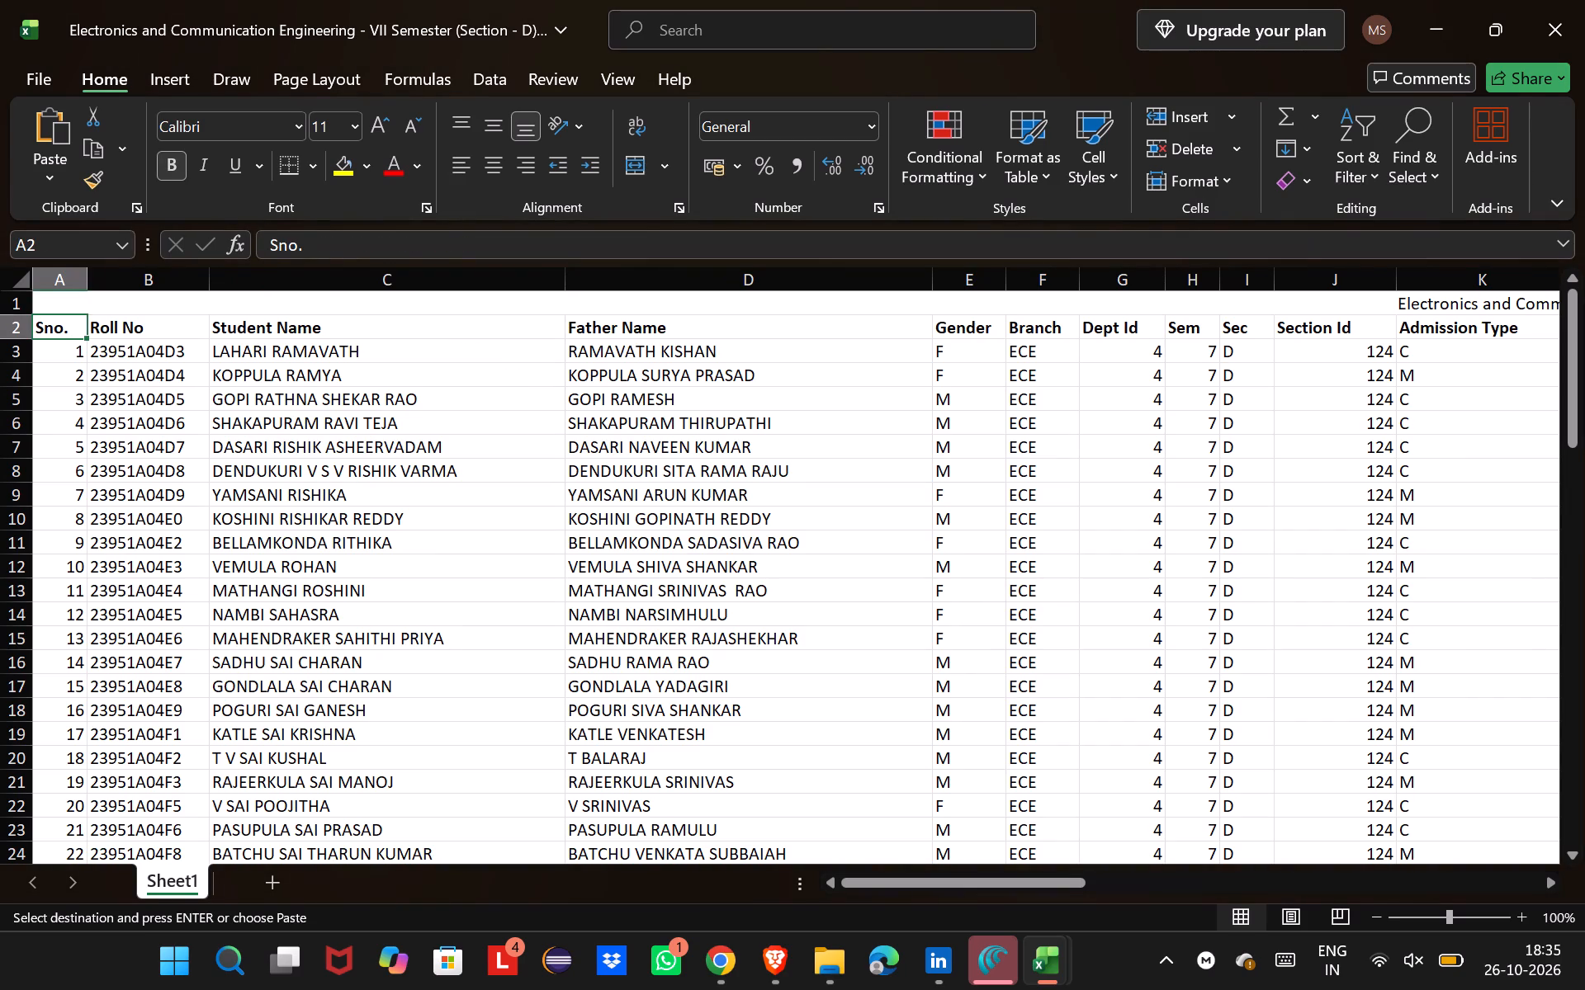
pyautogui.click(34, 319)
pyautogui.click(47, 295)
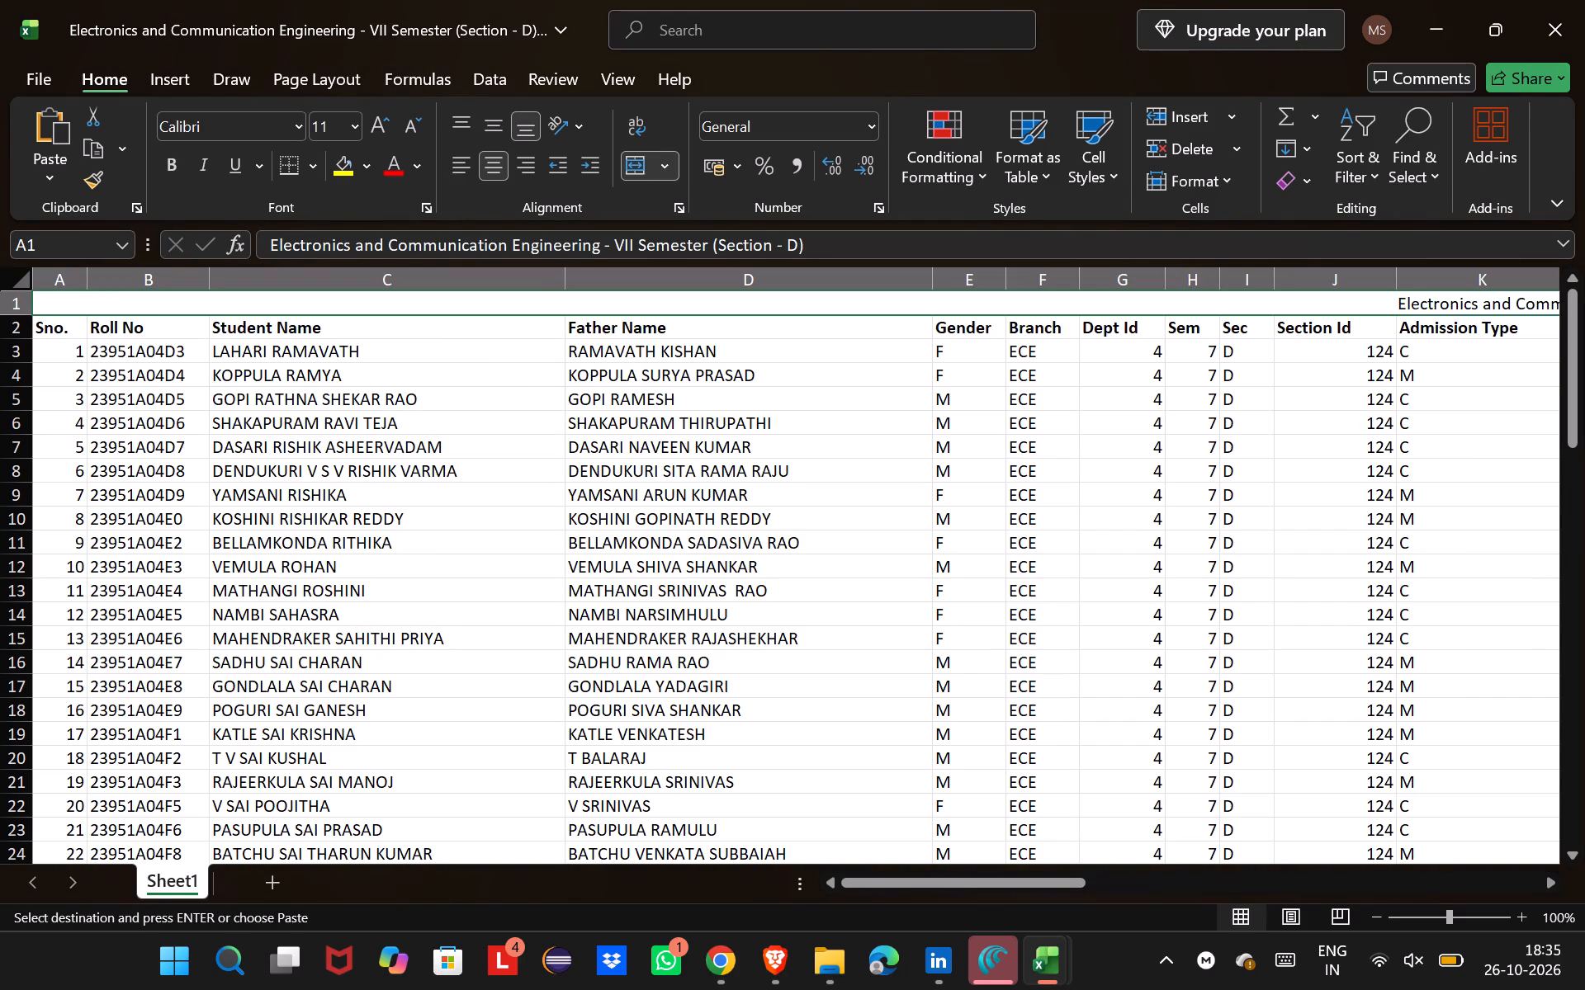
pyautogui.moveTo(35, 319); pyautogui.dragTo(272, 800)
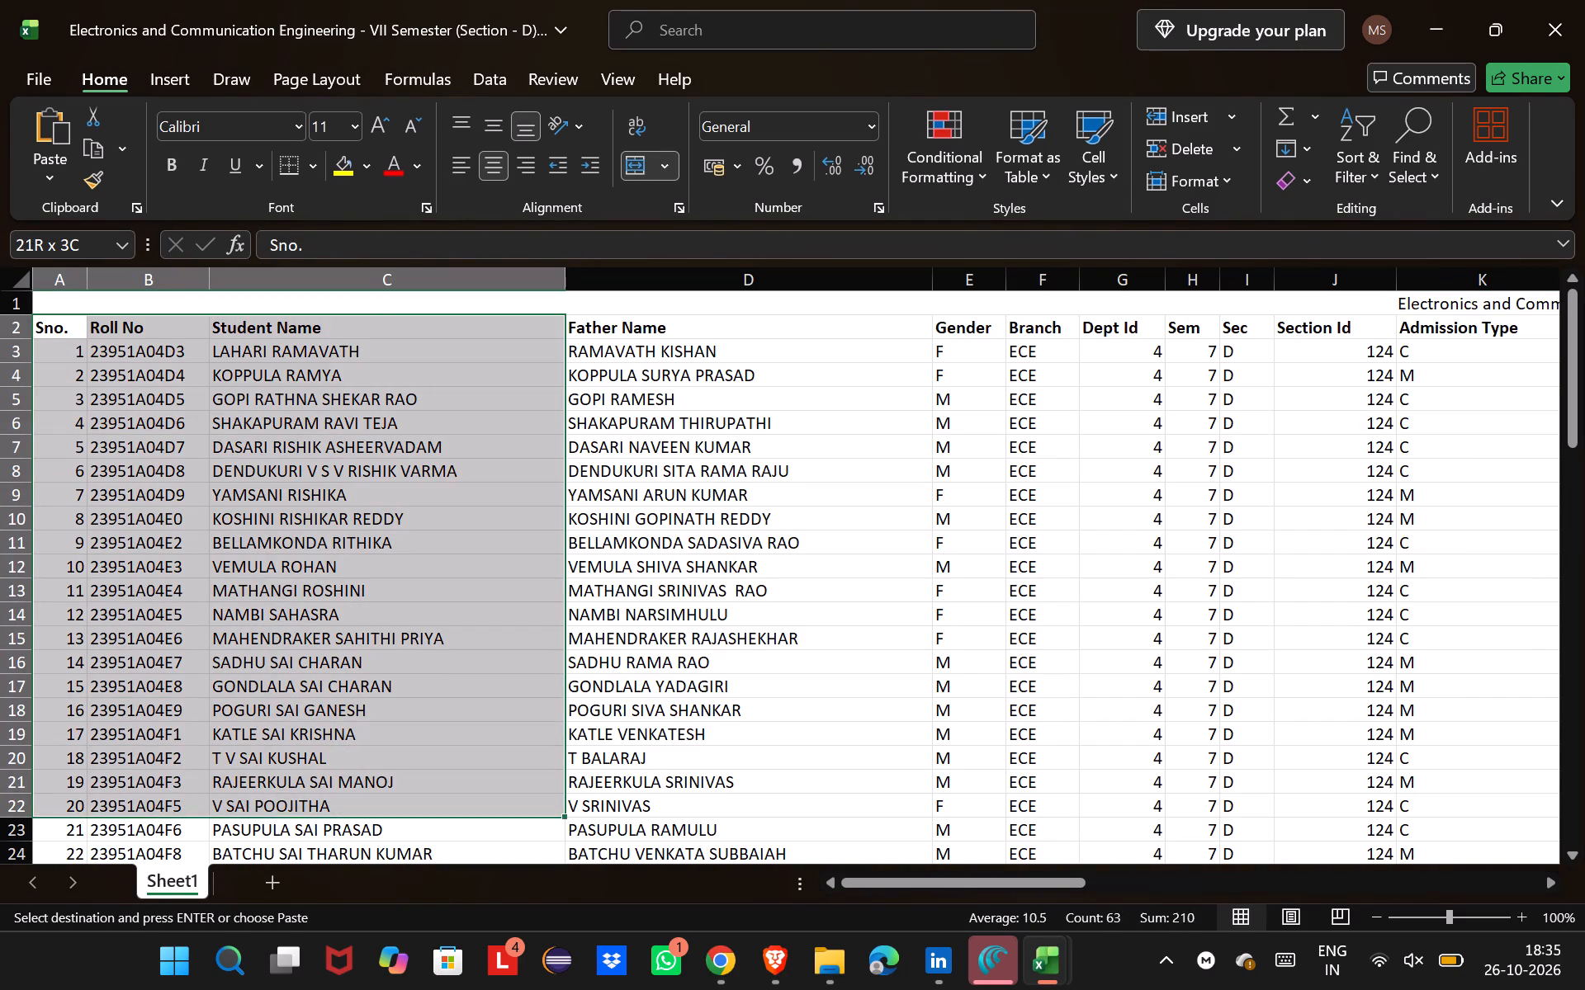
pyautogui.moveTo(272, 800); pyautogui.dragTo(272, 868)
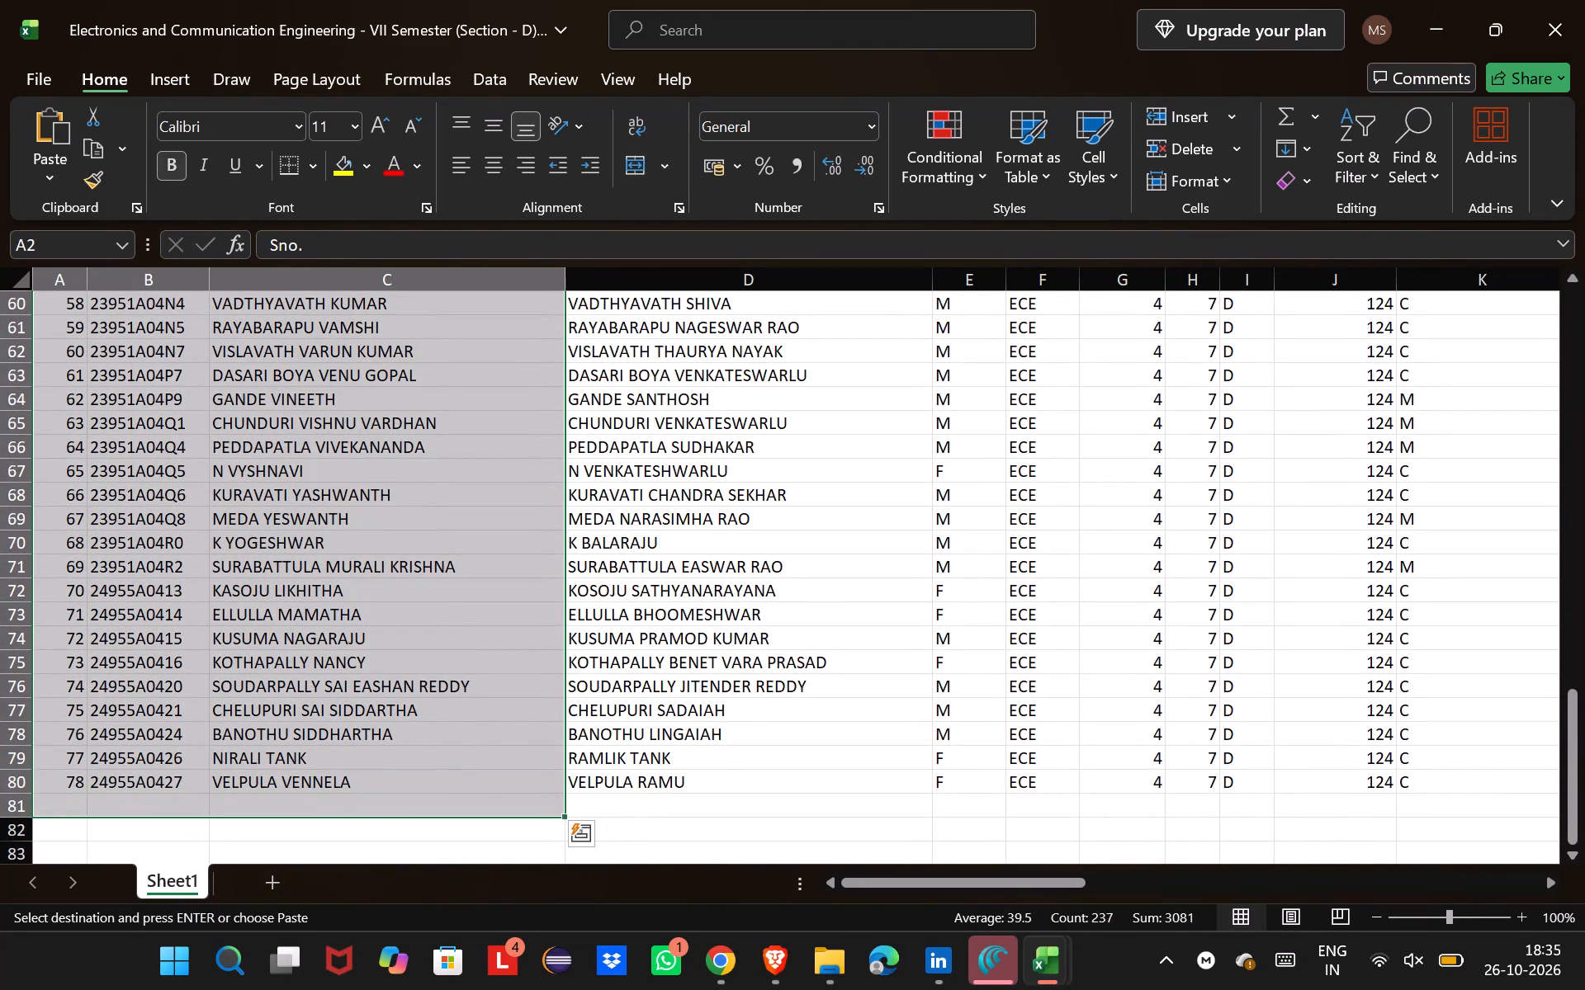
pyautogui.hotkey('ctrl', 'c')
# Close the Section D workbook, keeping the copied student columns on the clipboard.
pyautogui.scroll(13, 294, 801)
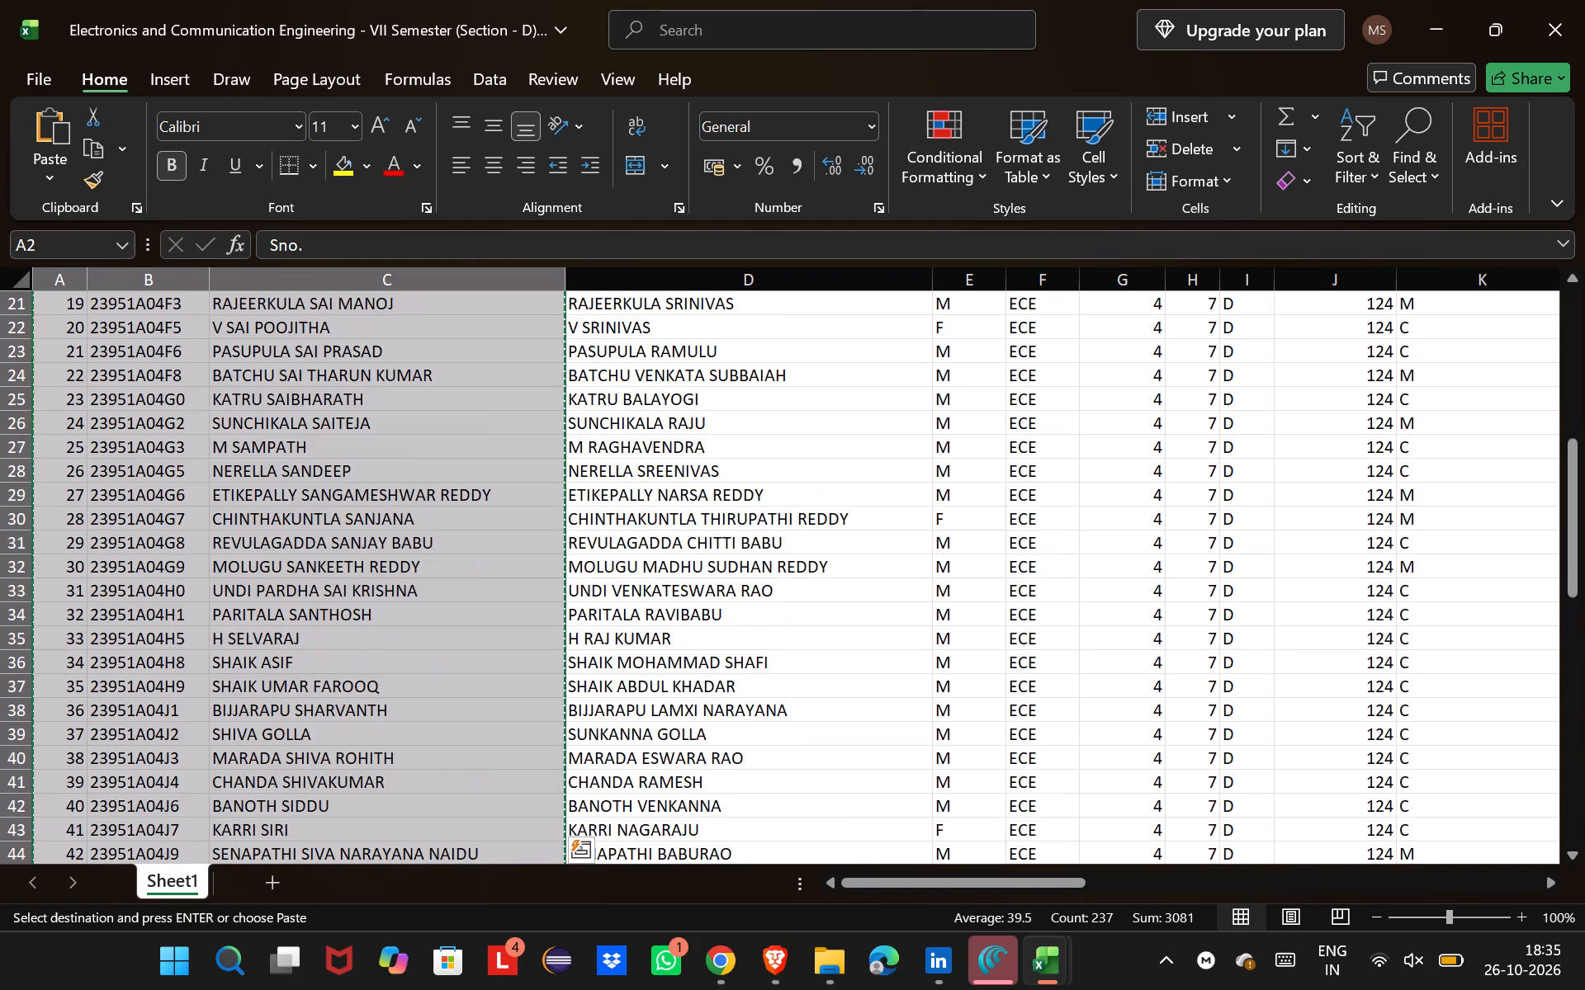
pyautogui.scroll(13, 294, 801)
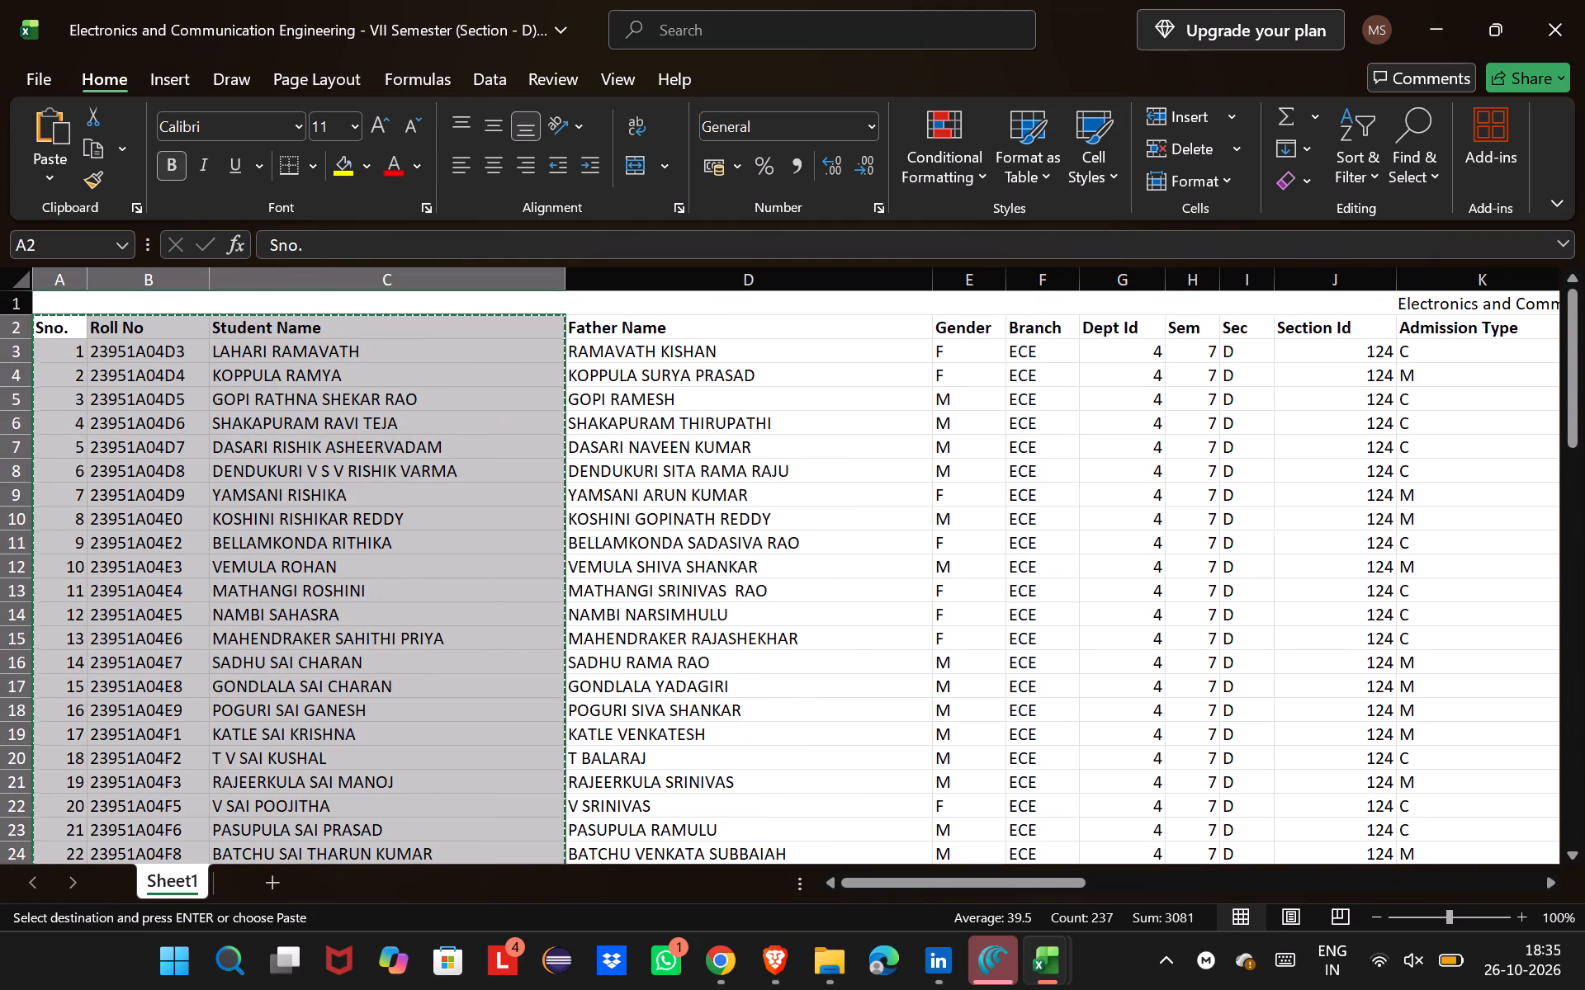
pyautogui.click(783, 308)
pyautogui.click(1584, 0)
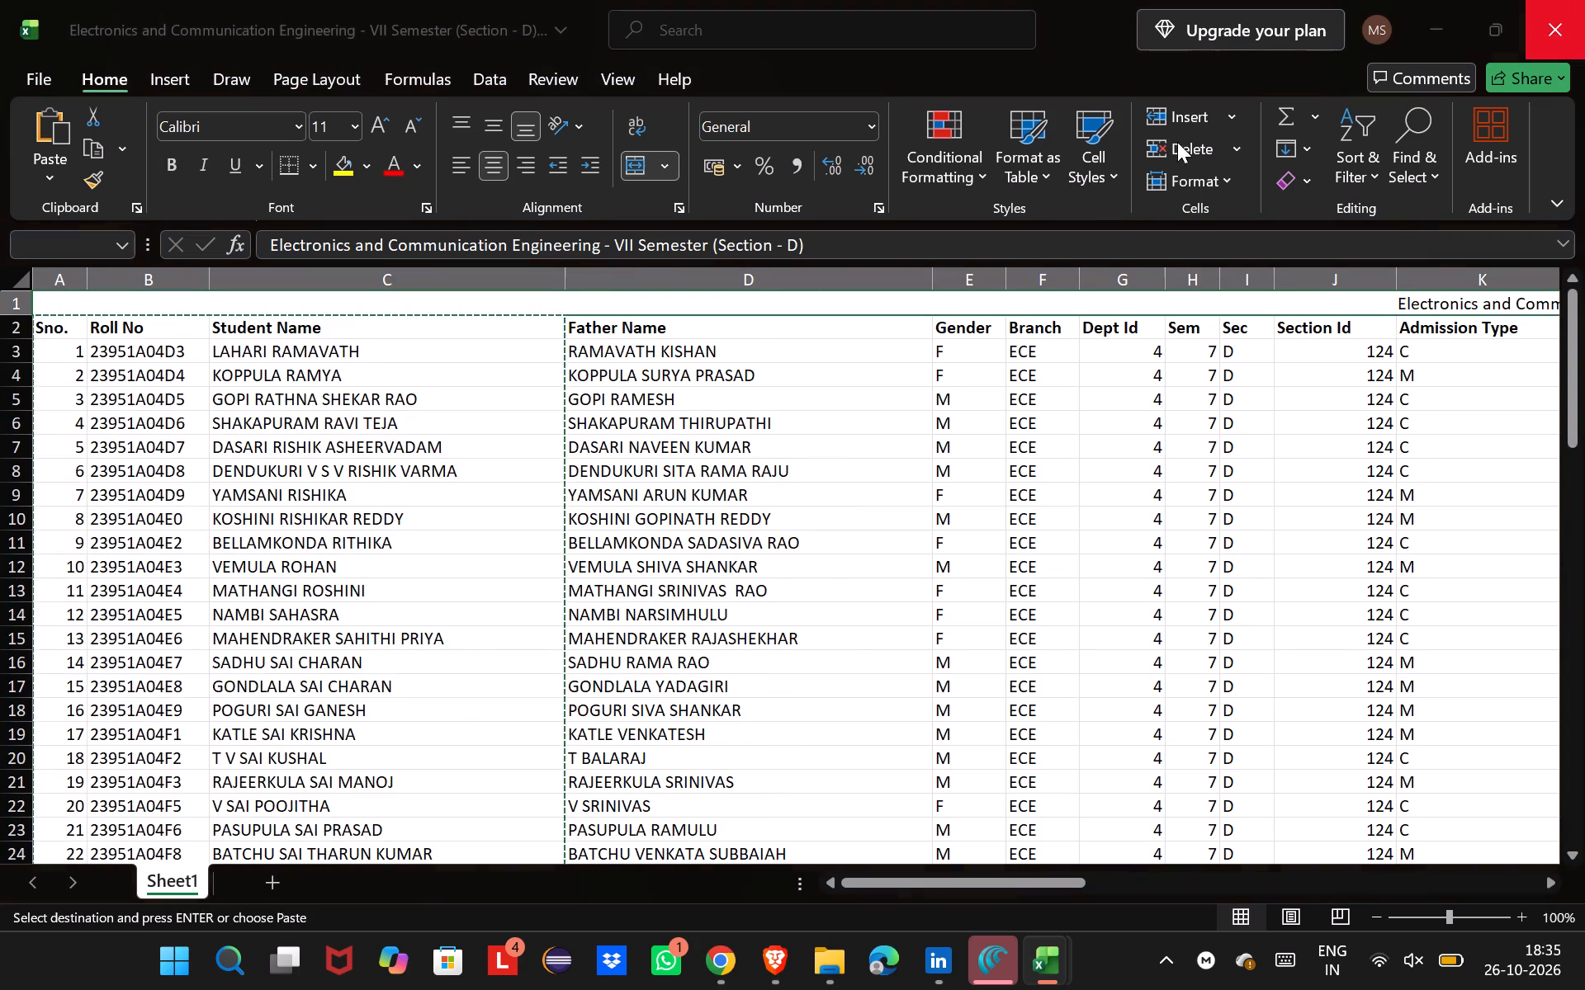
pyautogui.click(861, 652)
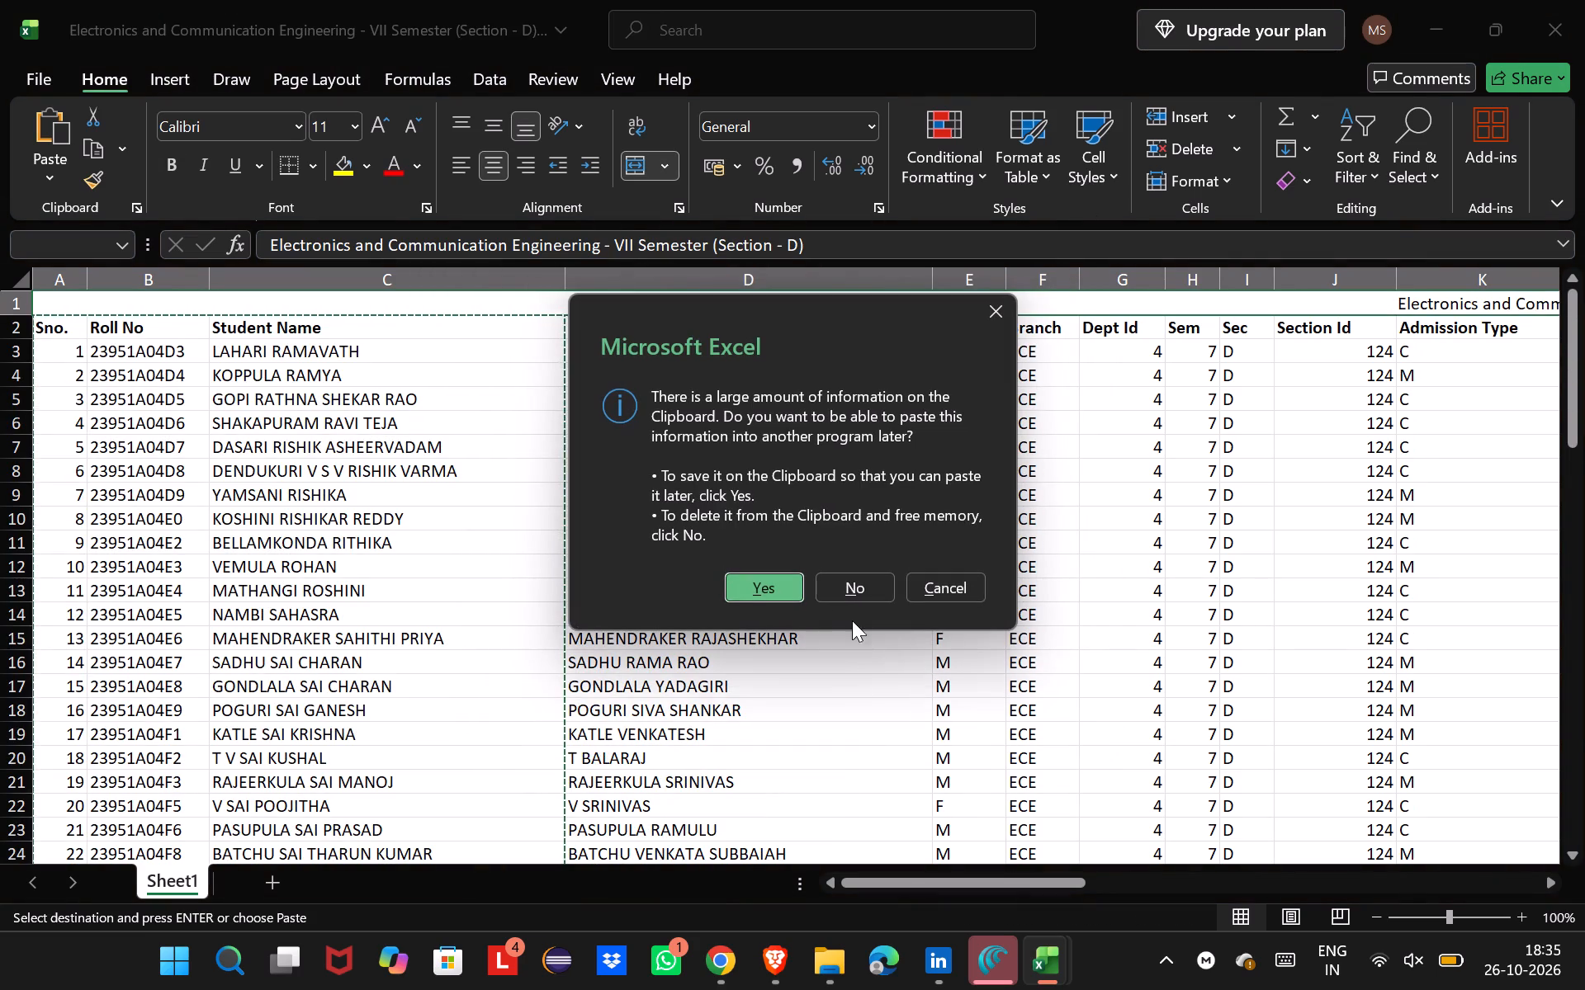
pyautogui.click(755, 579)
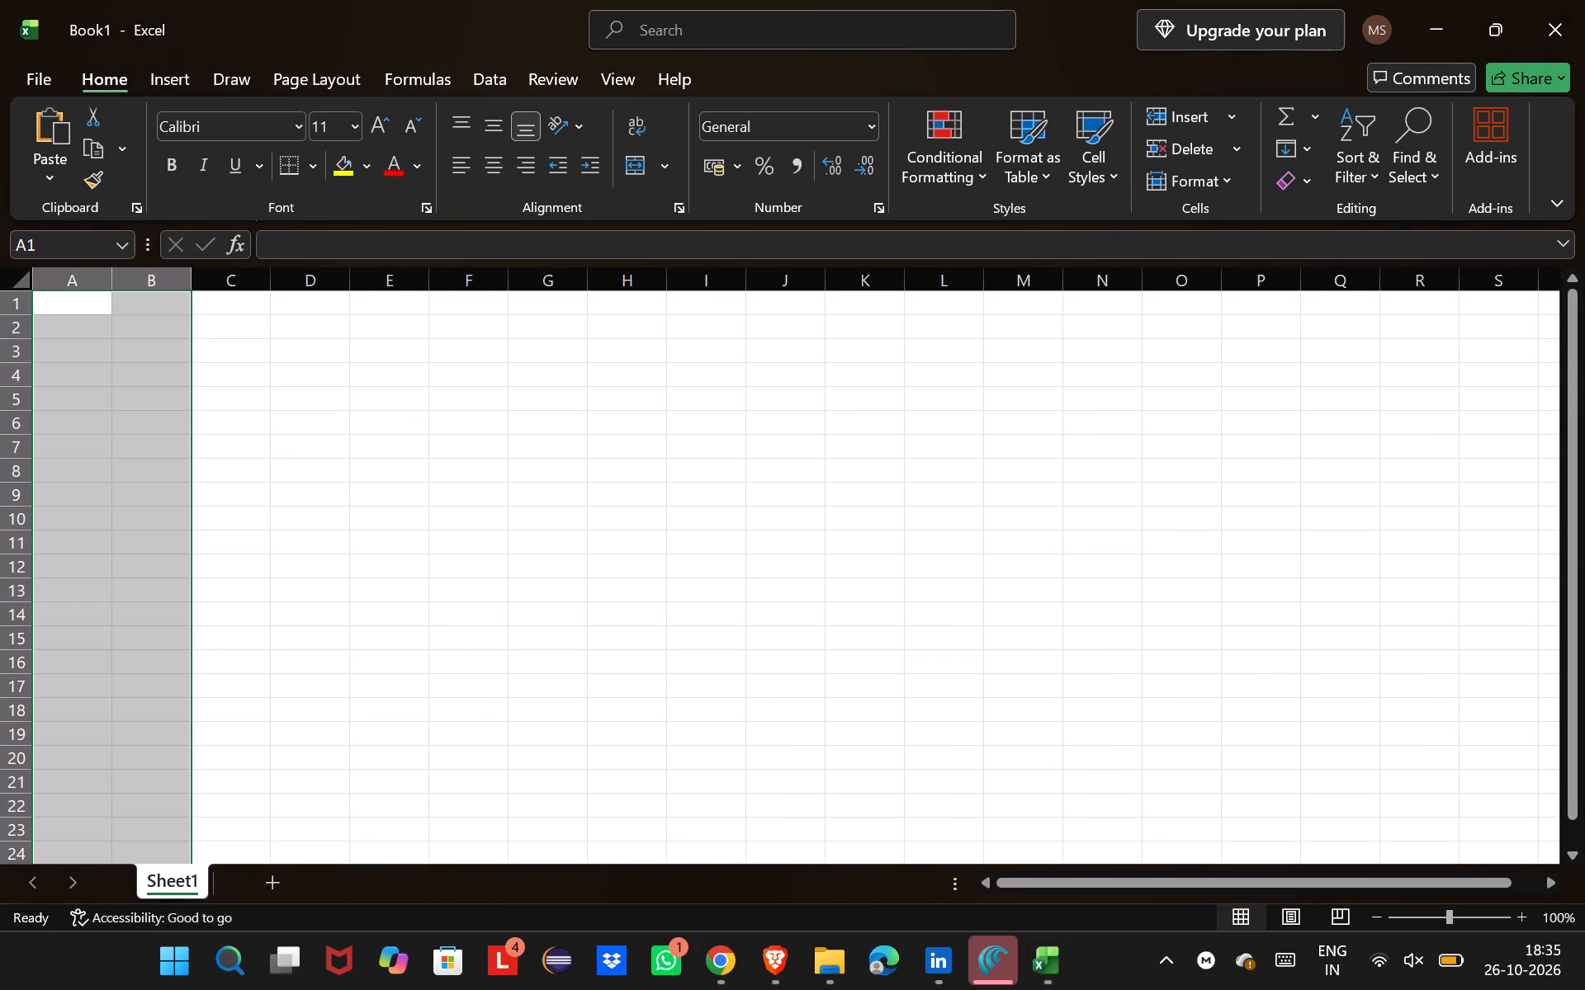
# Close the empty Book1 workbook without saving it.
pyautogui.click(1584, 0)
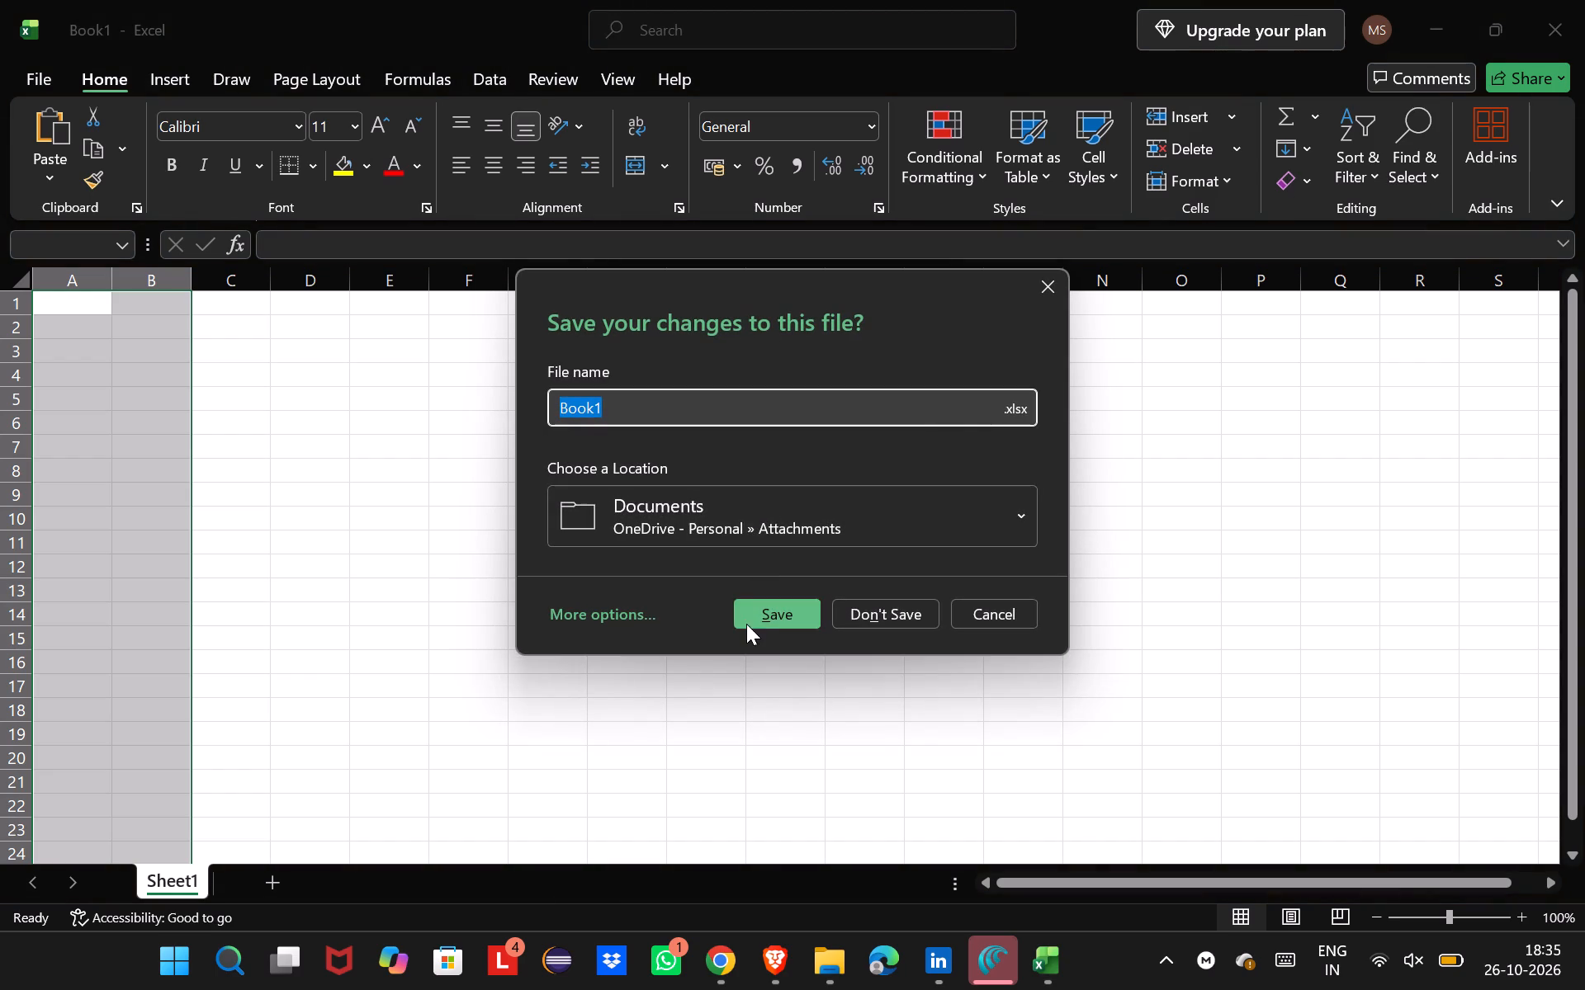
pyautogui.click(873, 615)
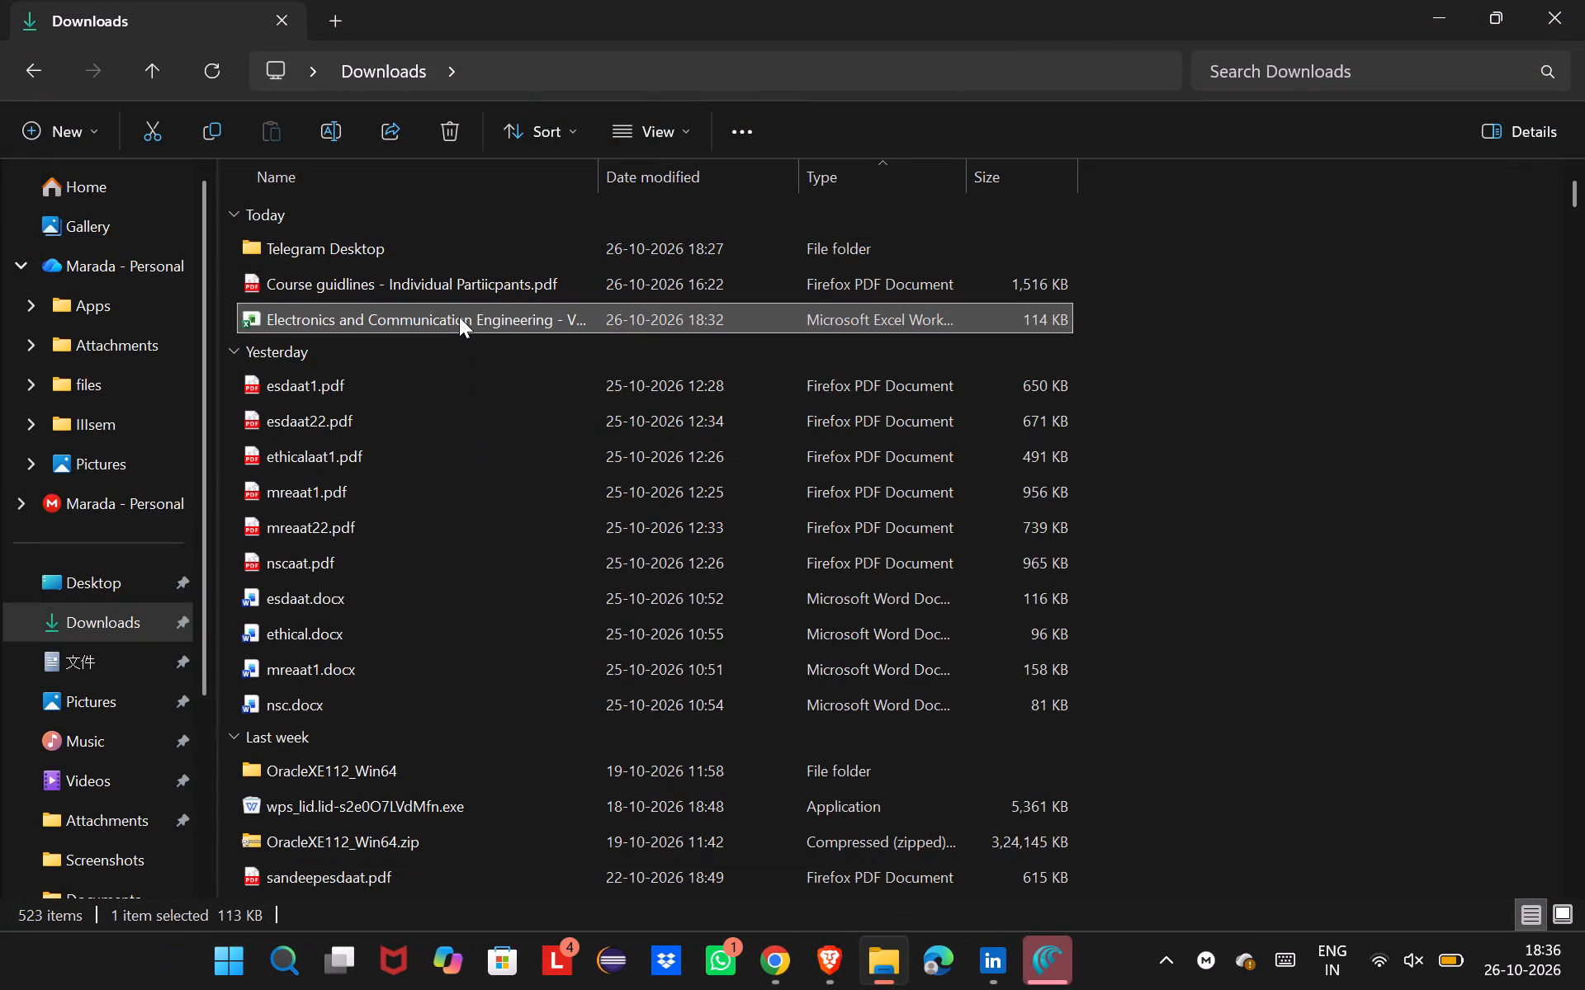
# Reopen the Electronics and Communication Engineering Section D workbook from the Downloads folder.
pyautogui.doubleClick(459, 317)
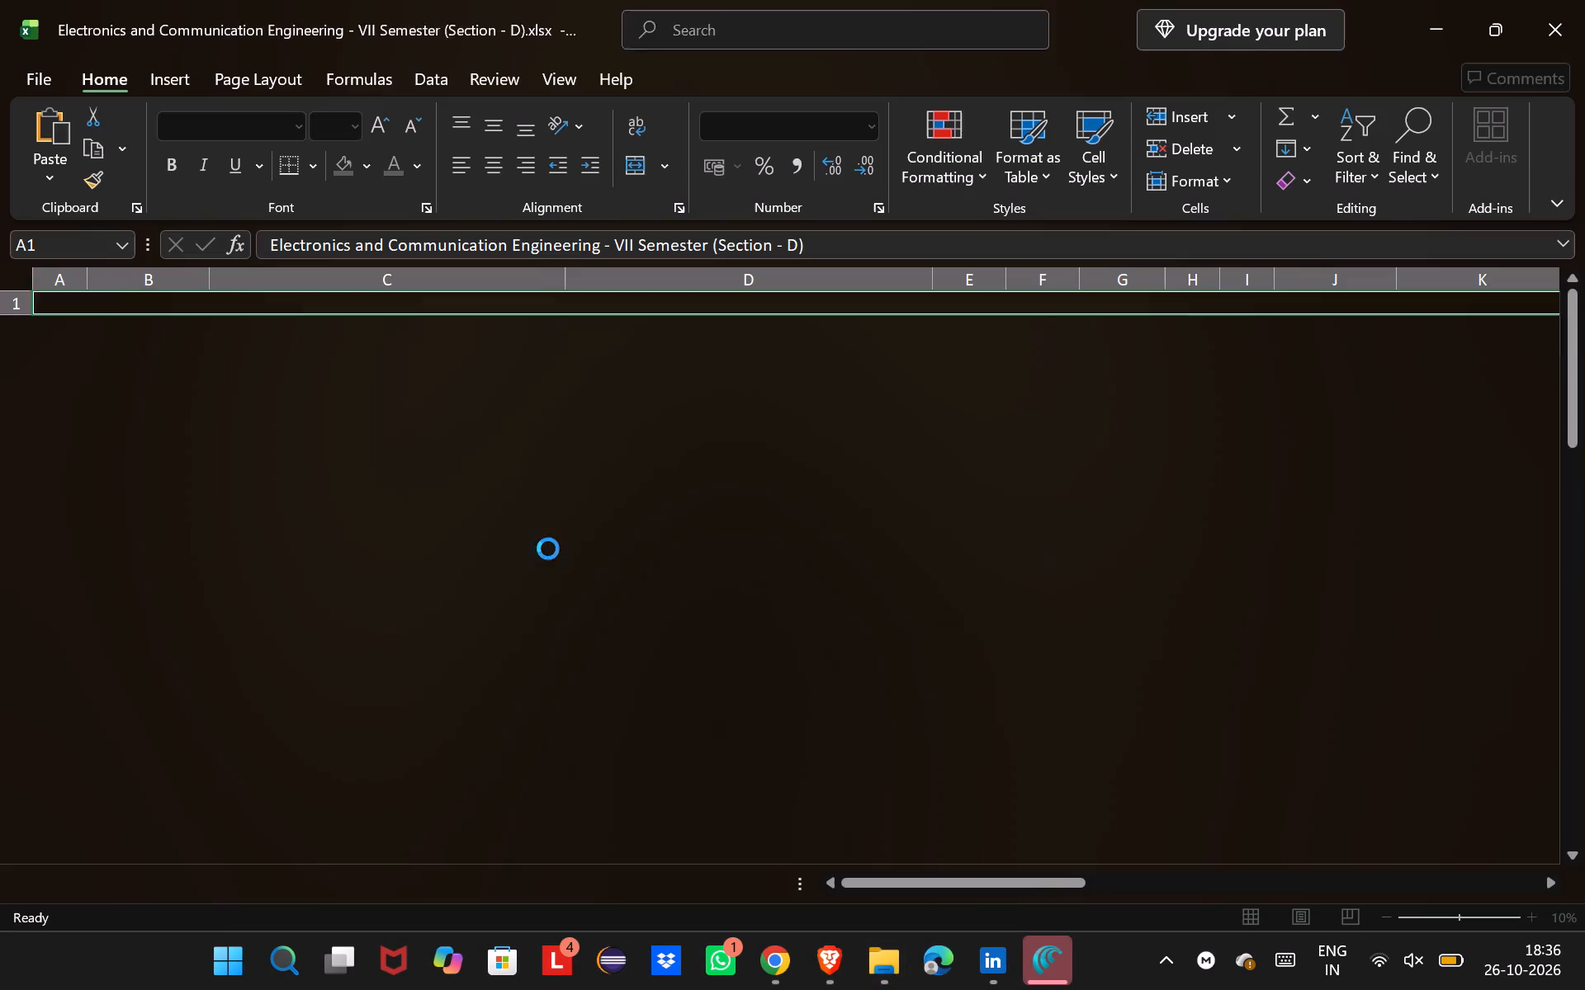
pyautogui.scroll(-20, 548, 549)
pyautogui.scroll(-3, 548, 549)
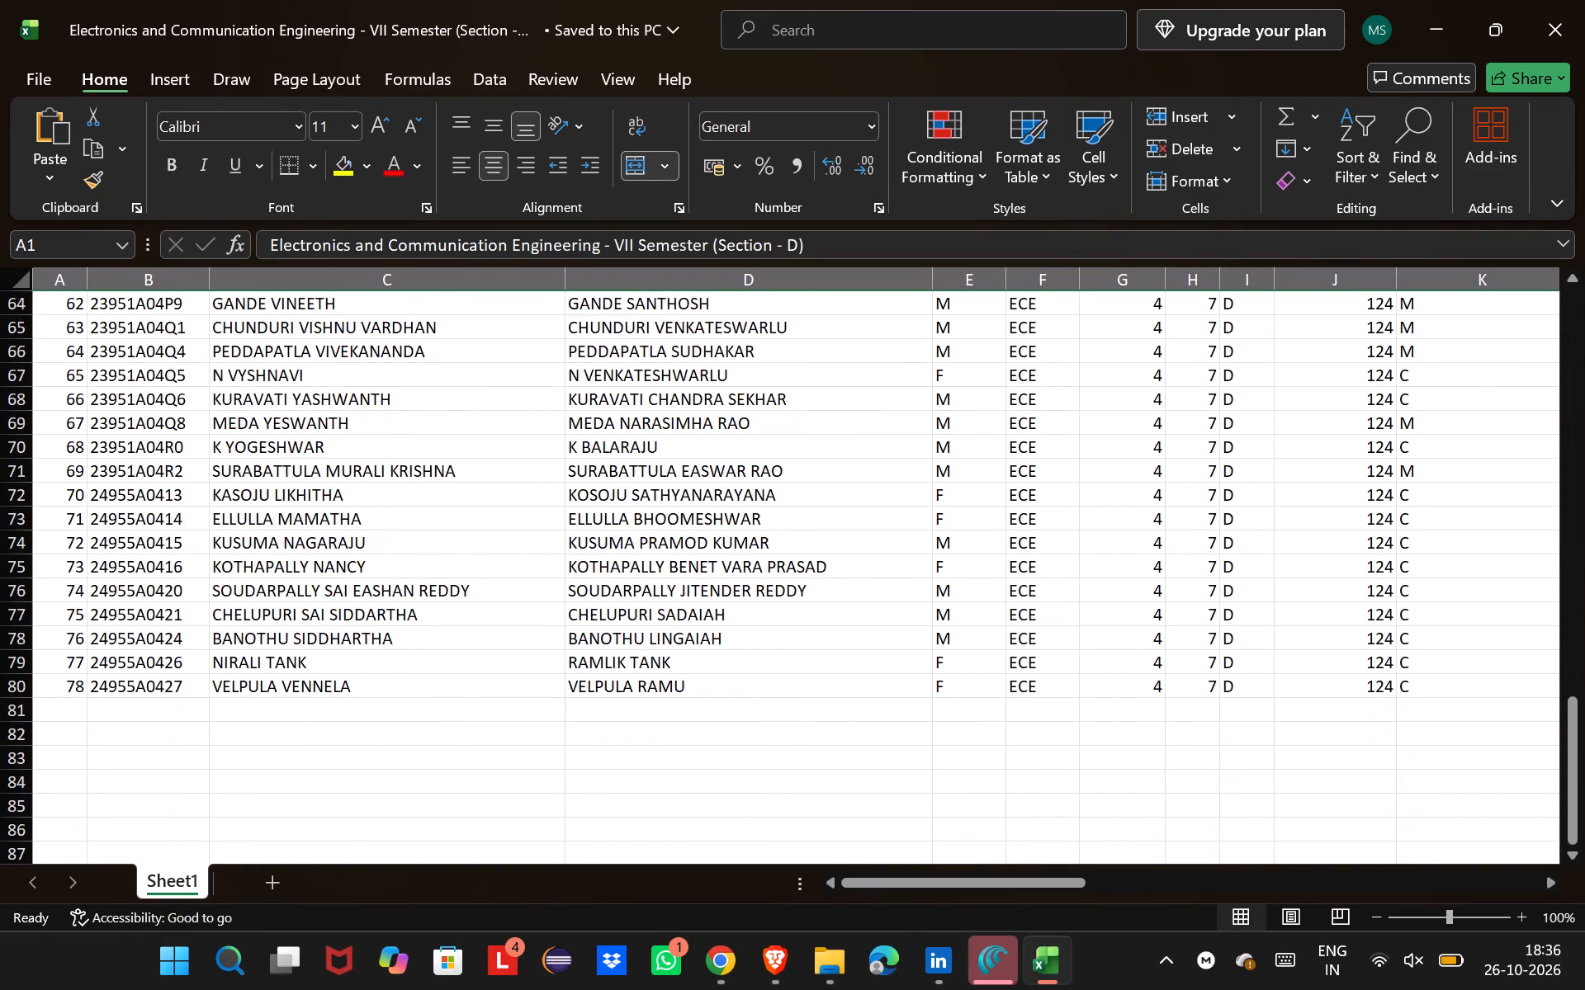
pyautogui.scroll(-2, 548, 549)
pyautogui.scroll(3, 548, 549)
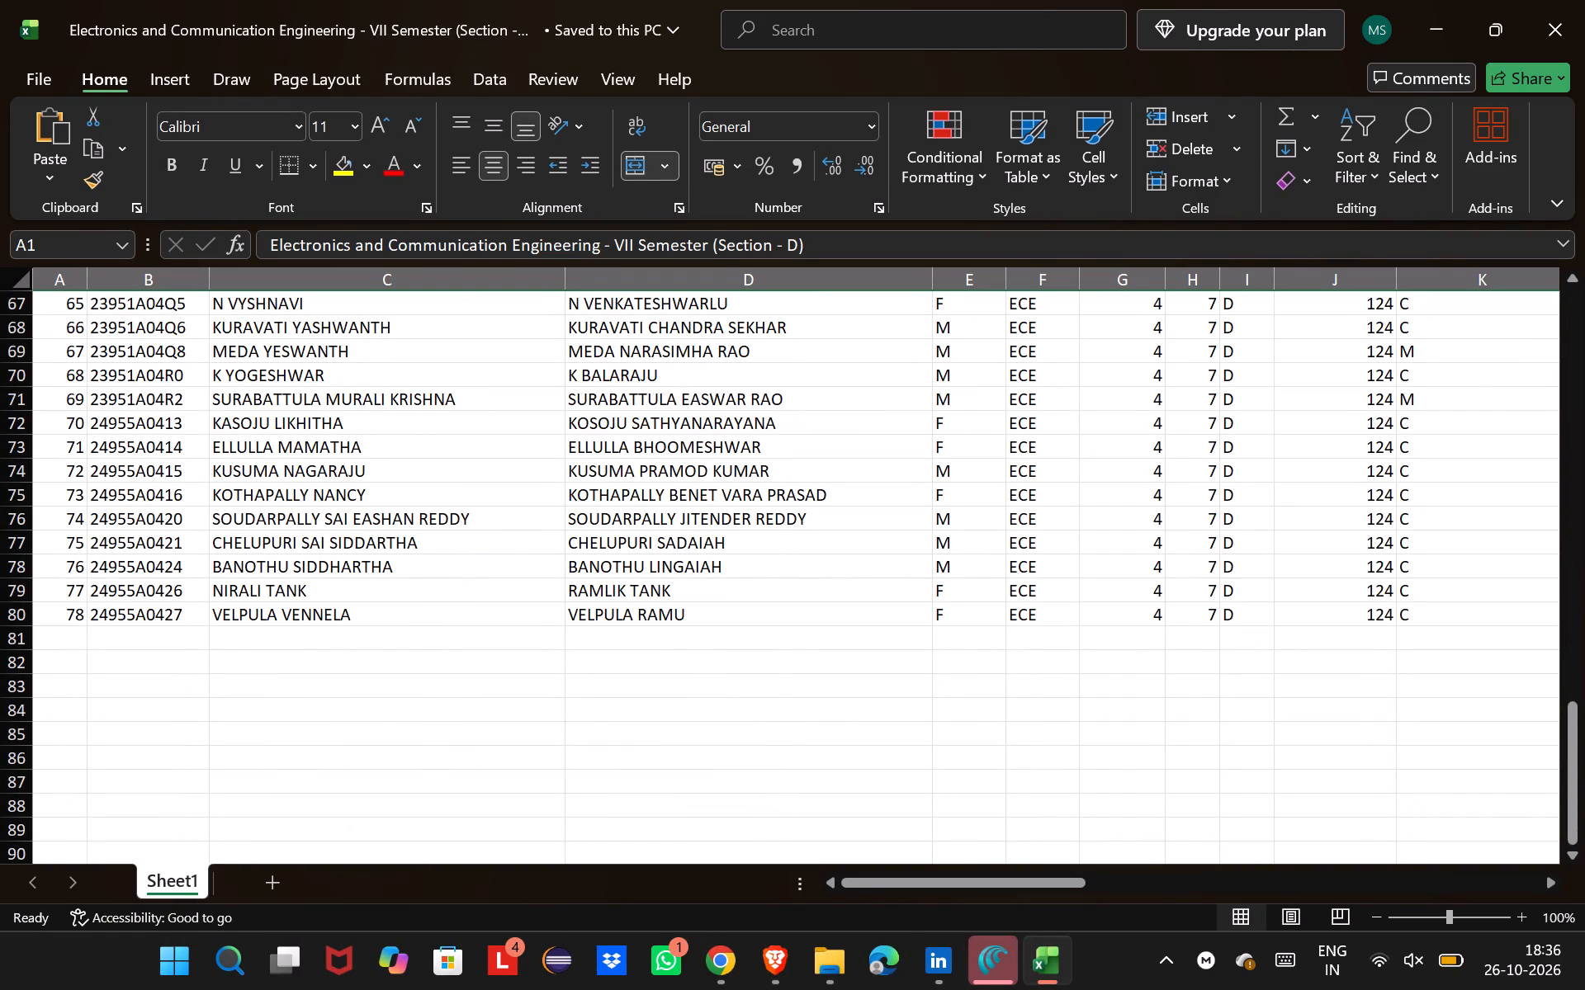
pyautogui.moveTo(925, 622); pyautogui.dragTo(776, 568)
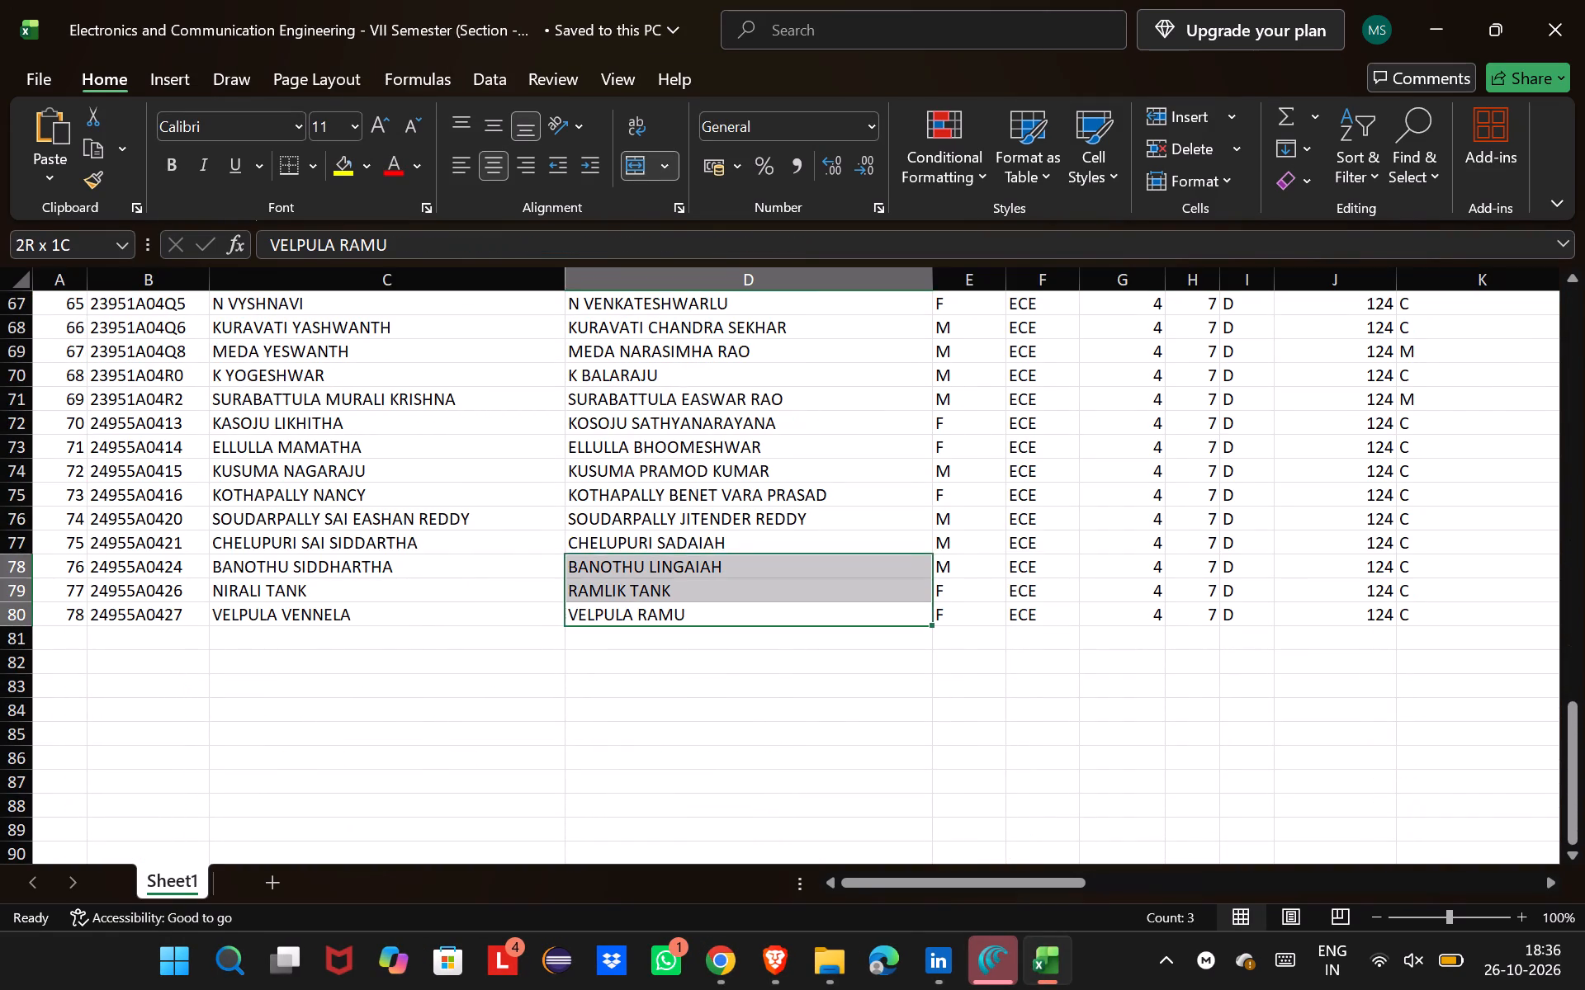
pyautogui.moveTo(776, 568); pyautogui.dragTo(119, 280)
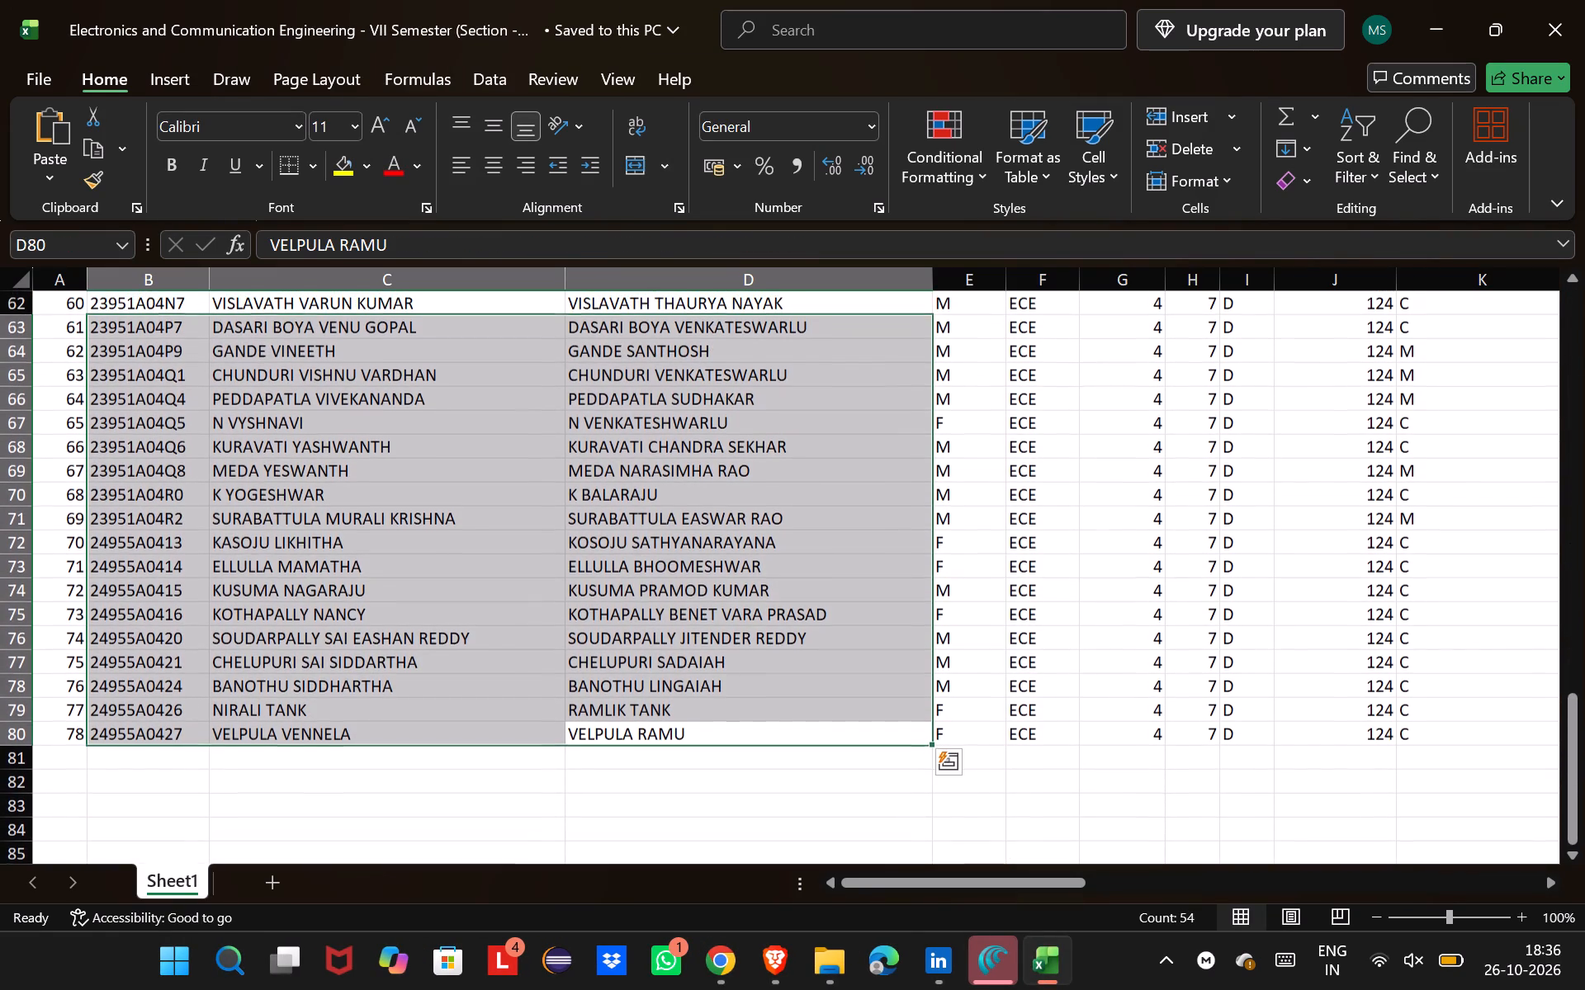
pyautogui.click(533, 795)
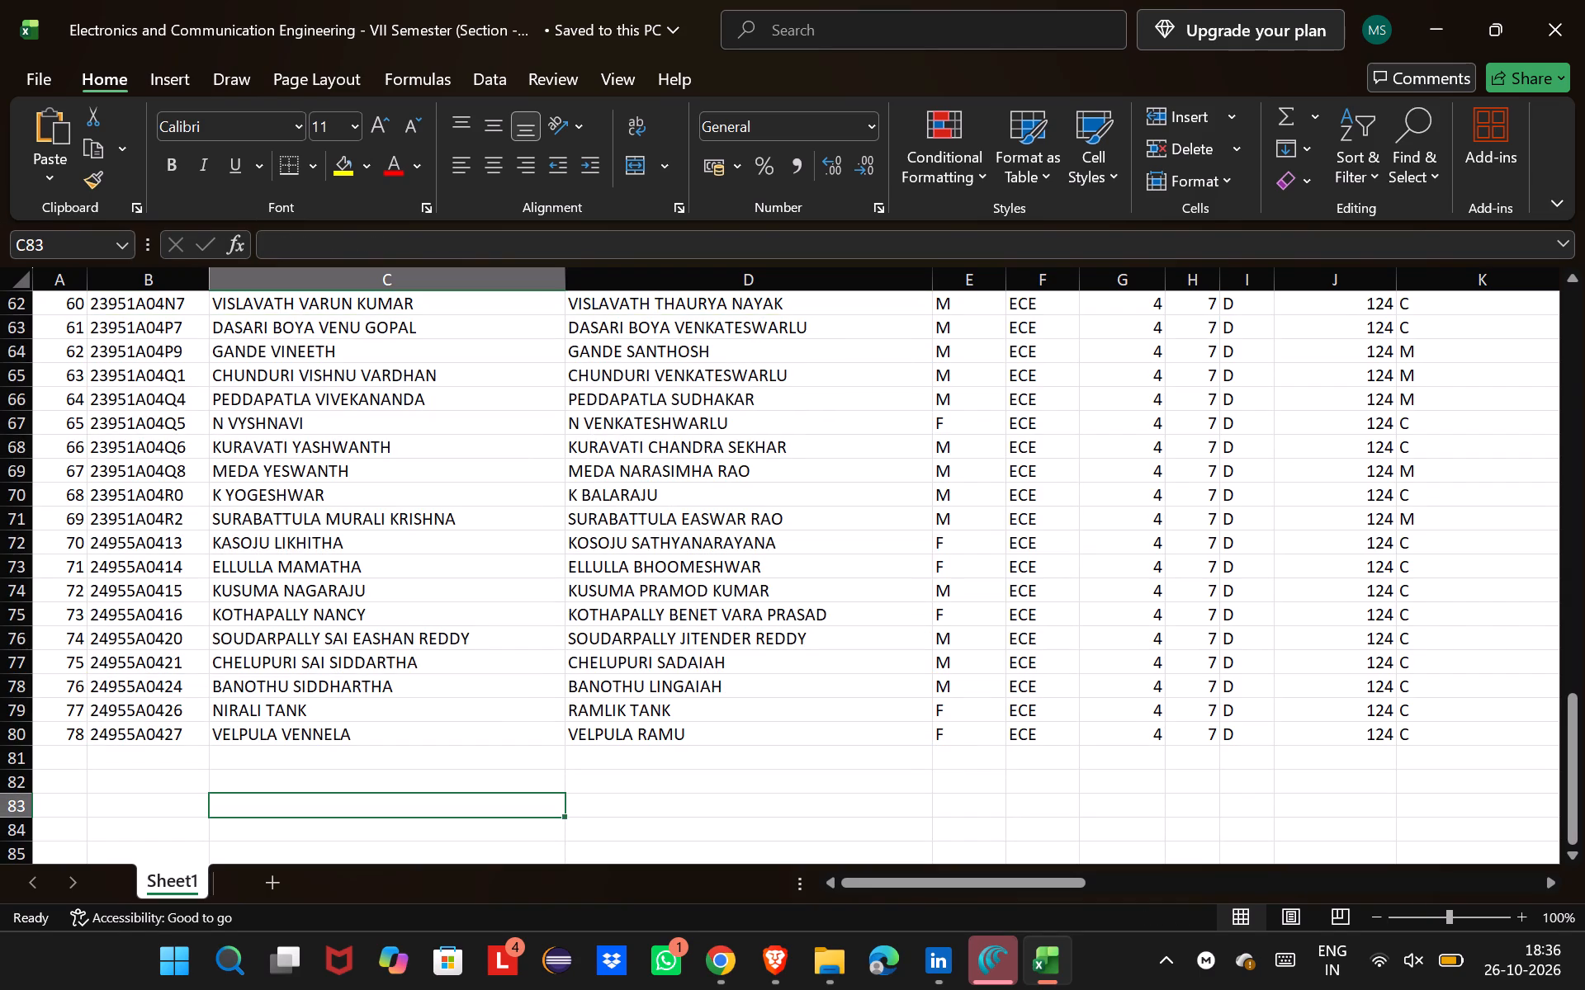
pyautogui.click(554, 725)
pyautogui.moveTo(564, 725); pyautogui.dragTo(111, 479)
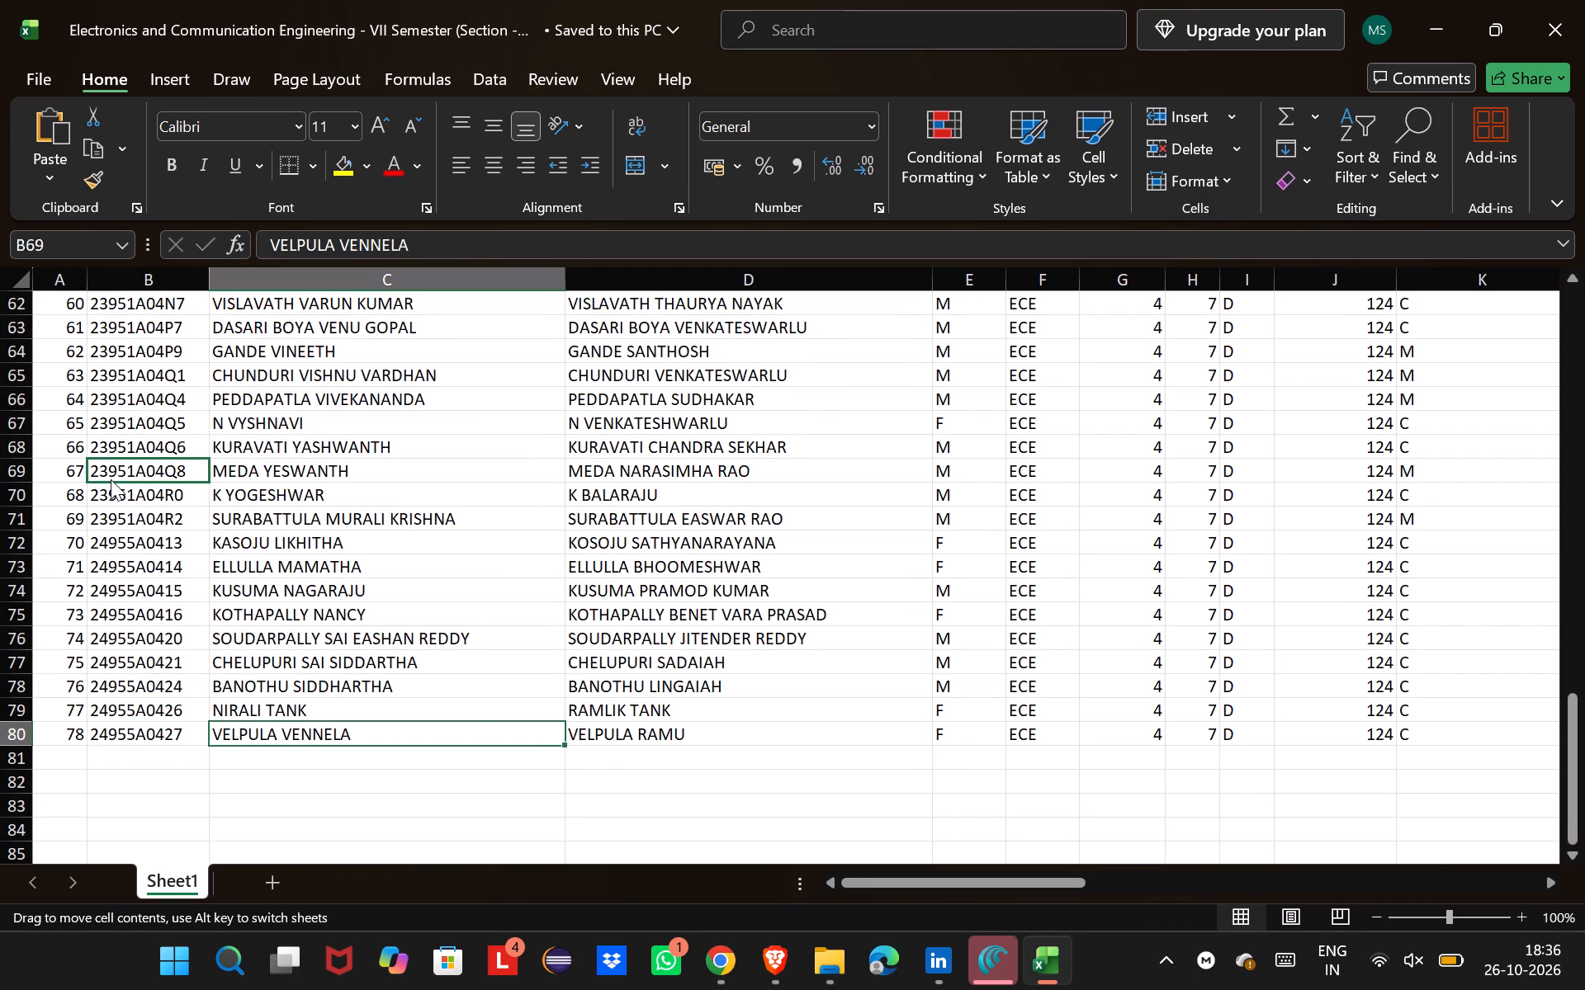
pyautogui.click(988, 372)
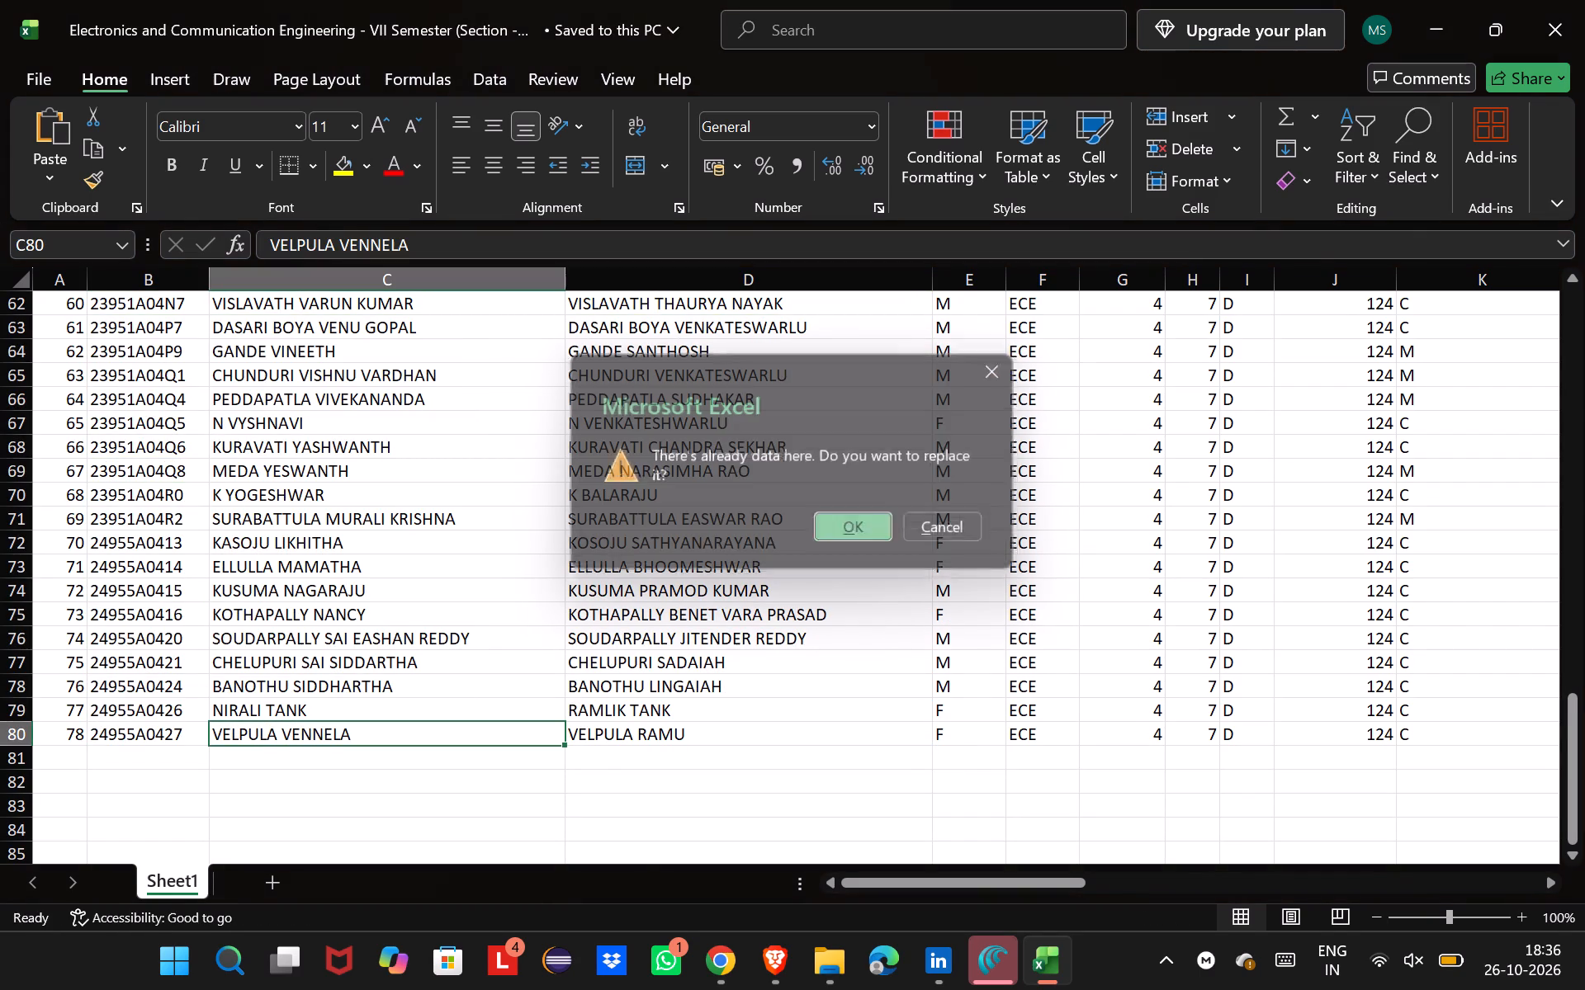
# Copy the Sno., Roll No and Student Name columns, A2:C80, in the Section D workbook.
pyautogui.moveTo(551, 734); pyautogui.dragTo(128, 455)
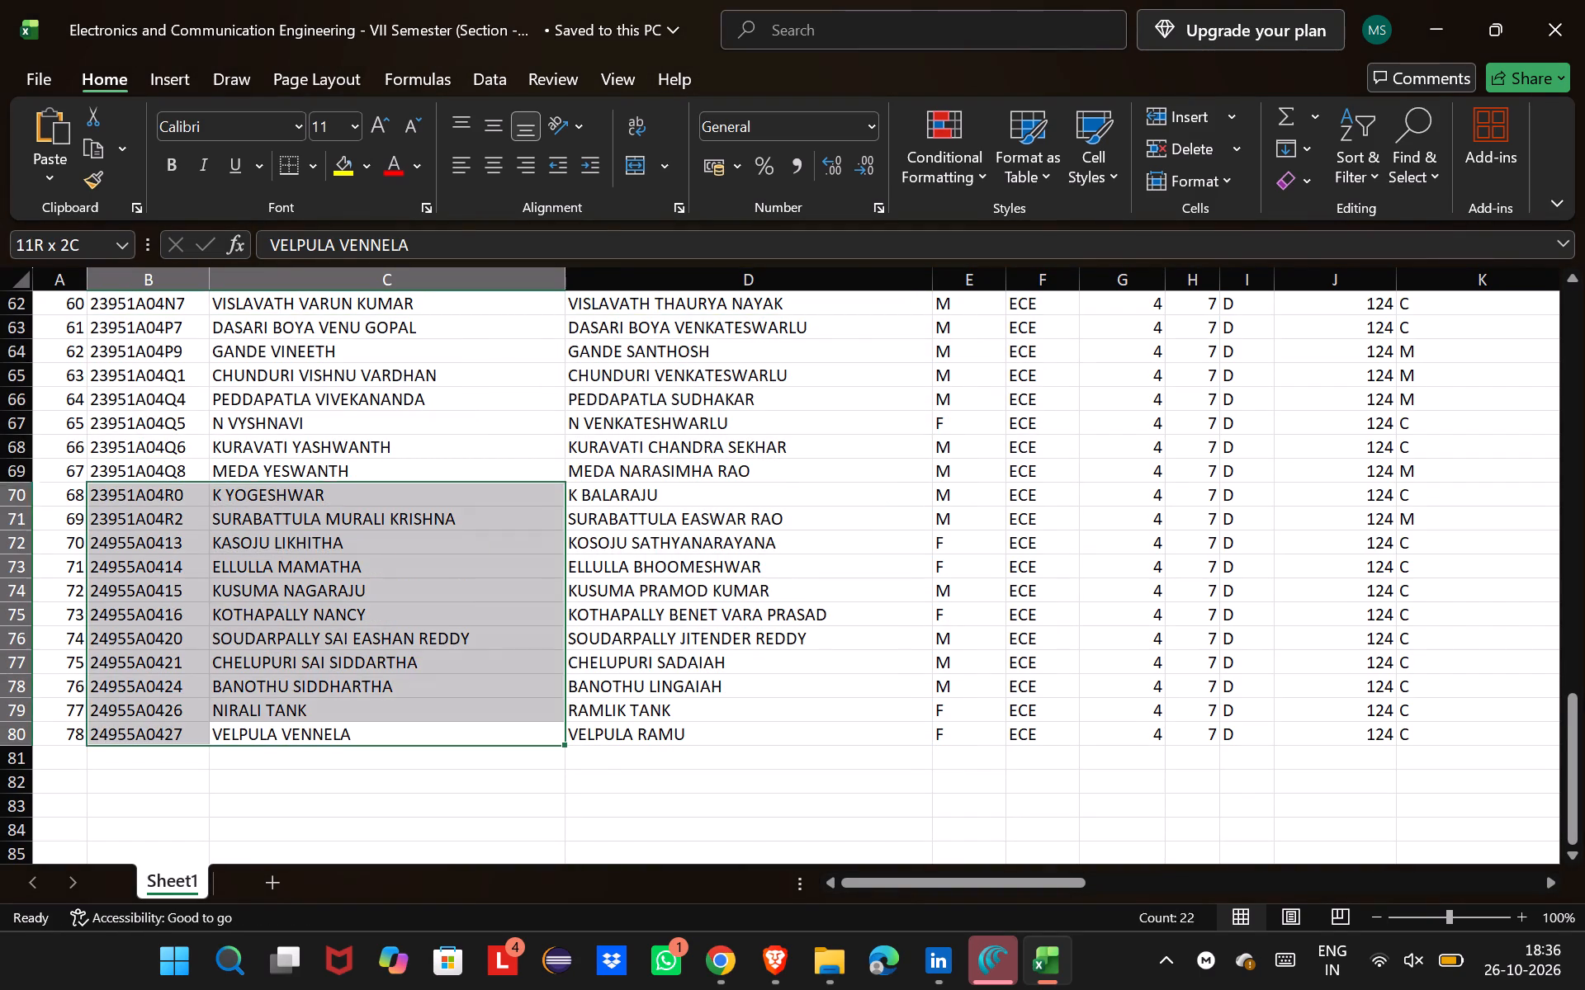
pyautogui.moveTo(128, 455); pyautogui.dragTo(44, 224)
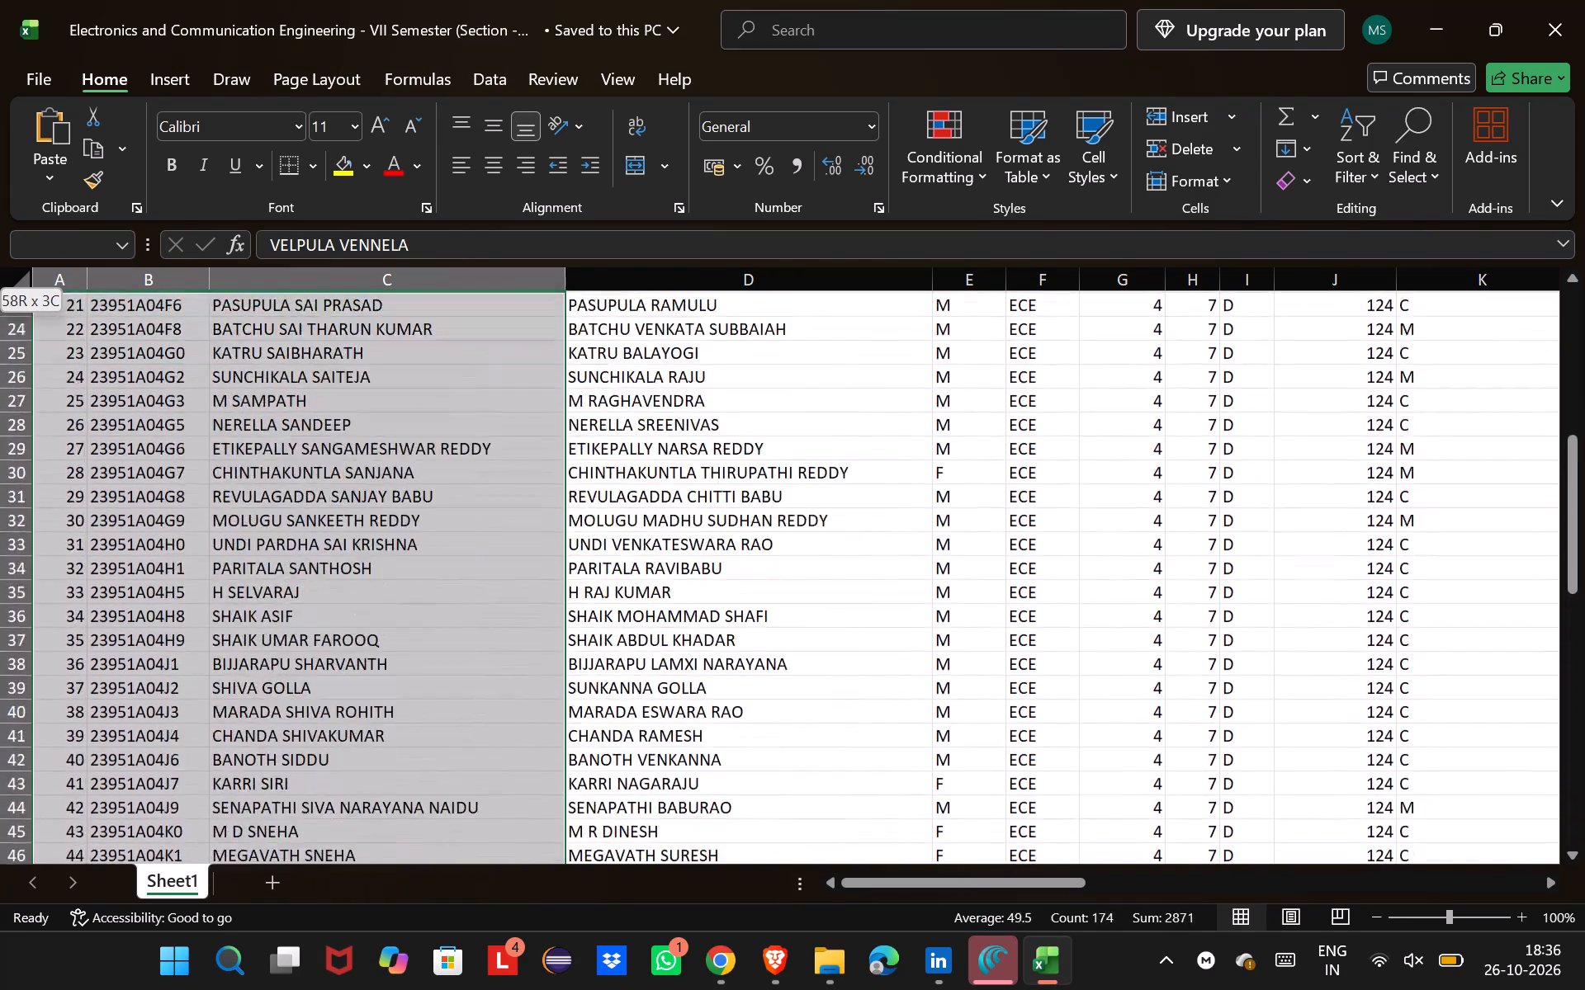
pyautogui.moveTo(44, 224); pyautogui.dragTo(60, 330)
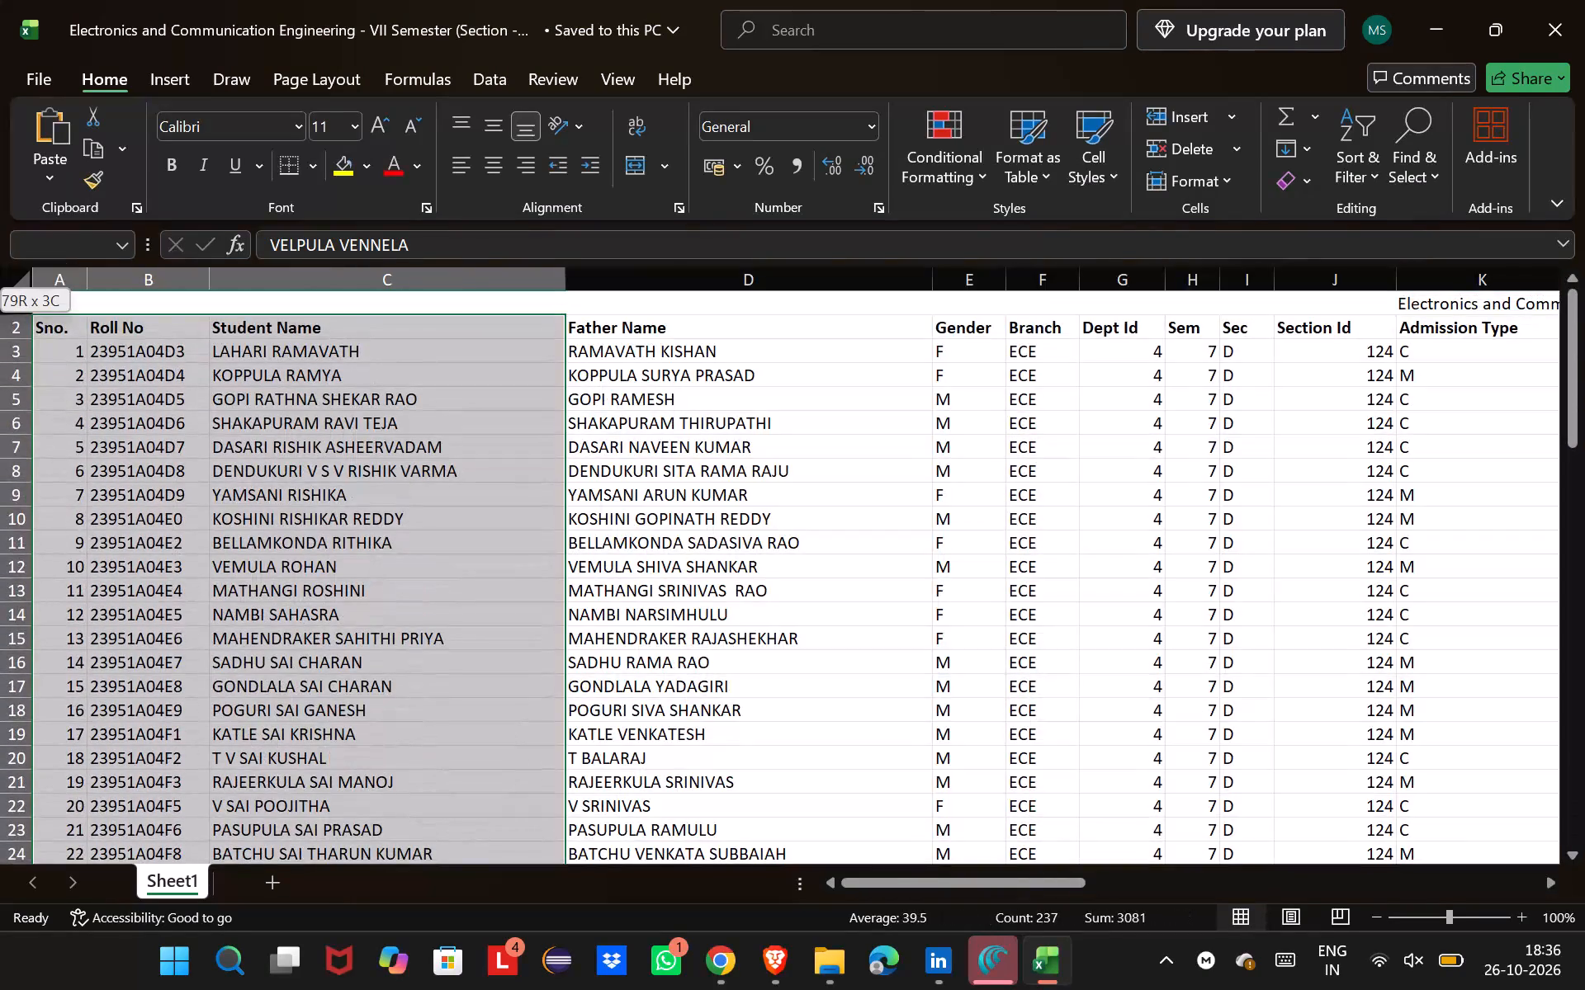
pyautogui.moveTo(60, 330); pyautogui.dragTo(45, 334)
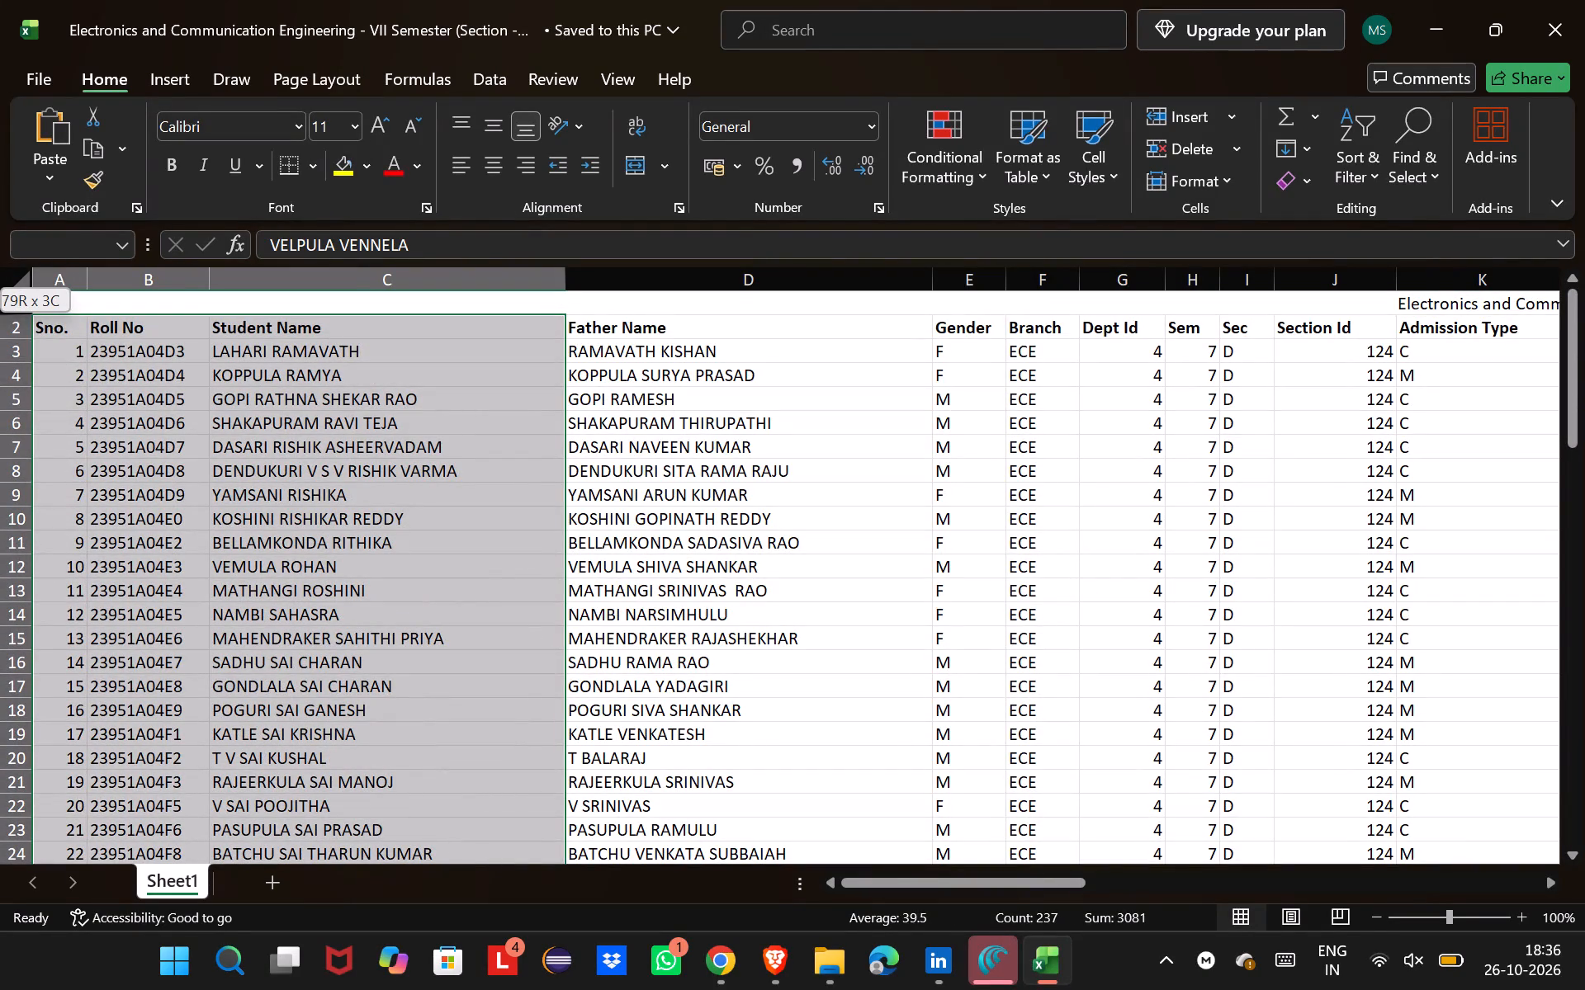
pyautogui.moveTo(45, 334); pyautogui.dragTo(26, 323)
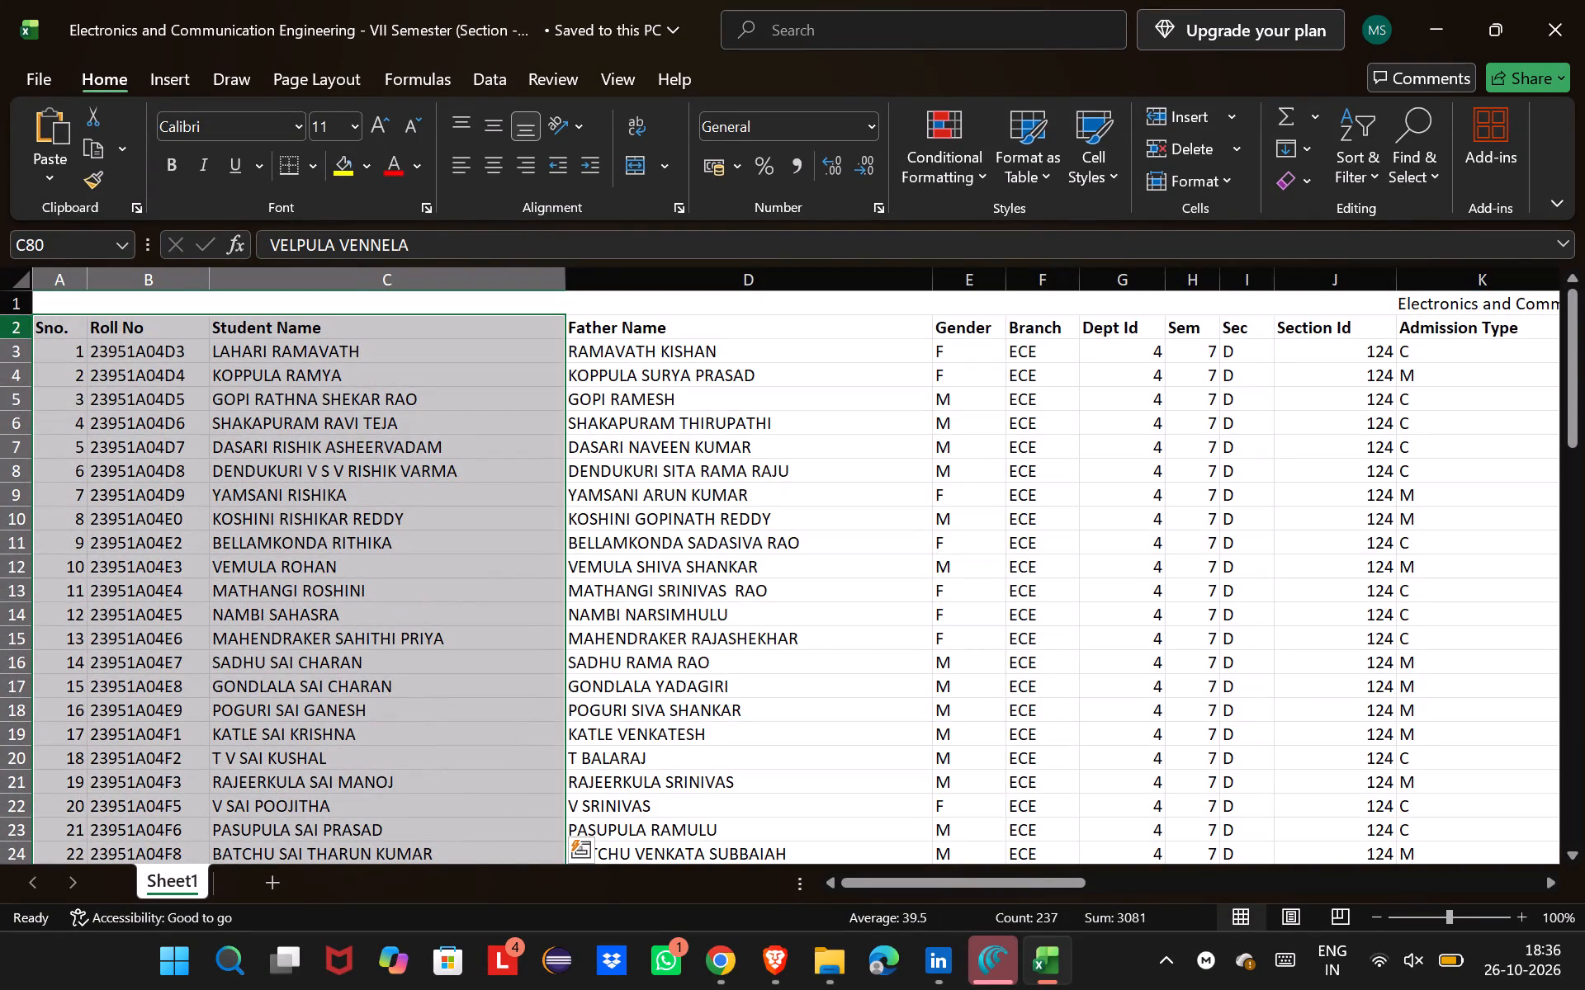
pyautogui.hotkey('ctrl', 'c')
pyautogui.hotkey('alt', 'Tab')
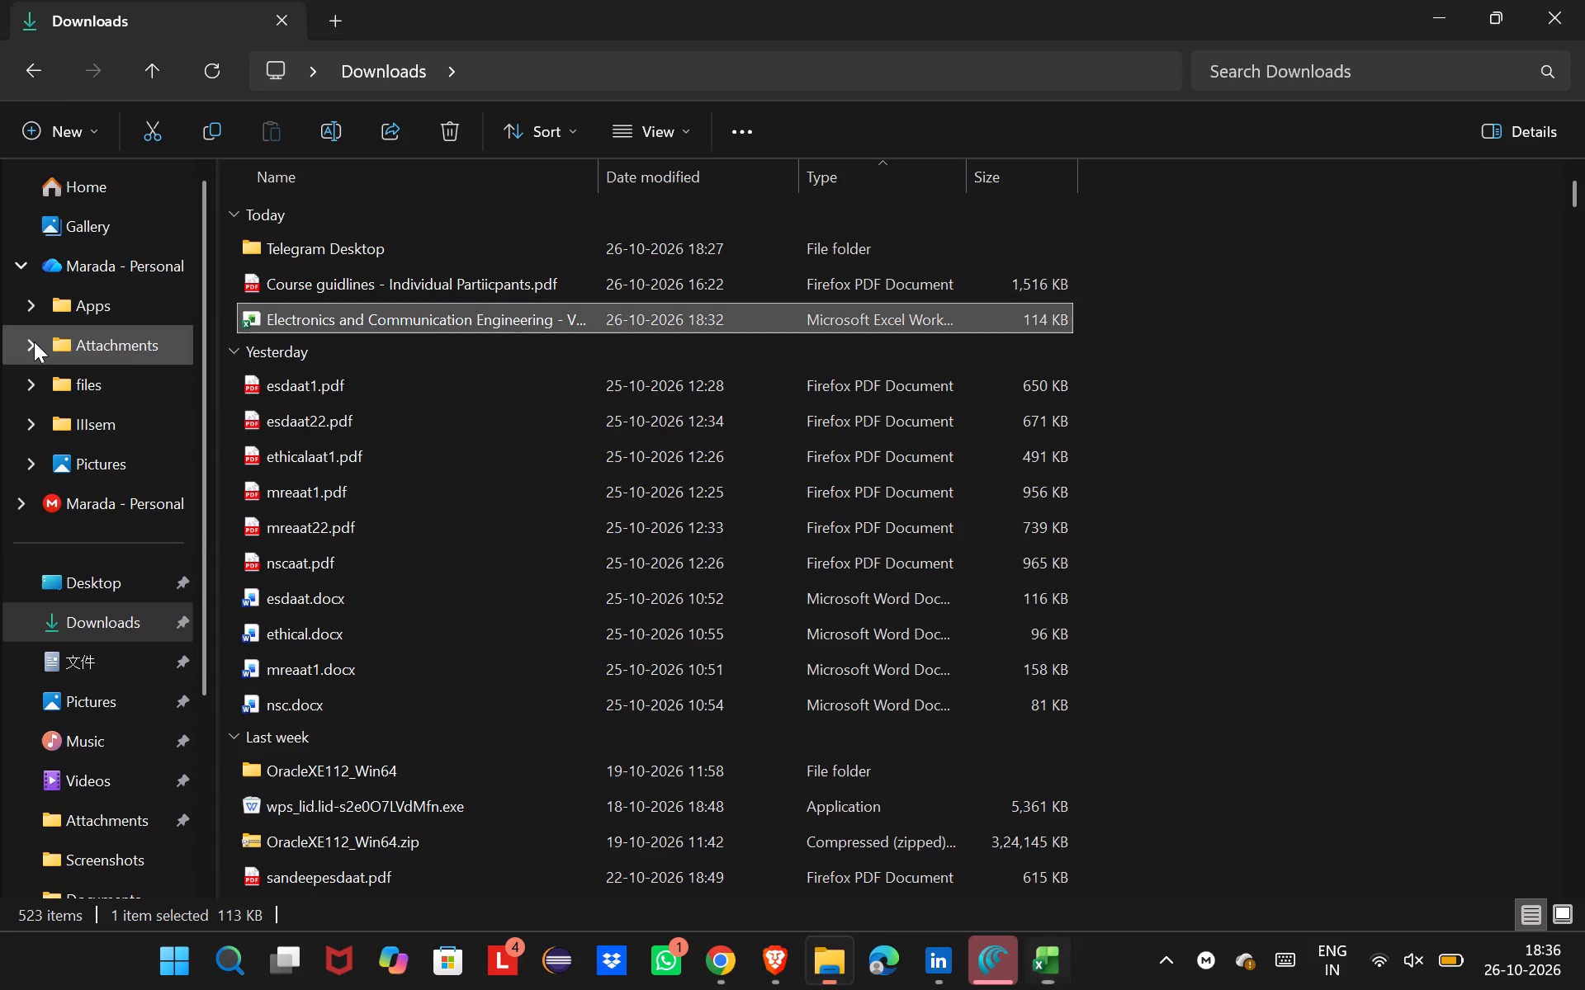
pyautogui.hotkey('alt', 'Tab')
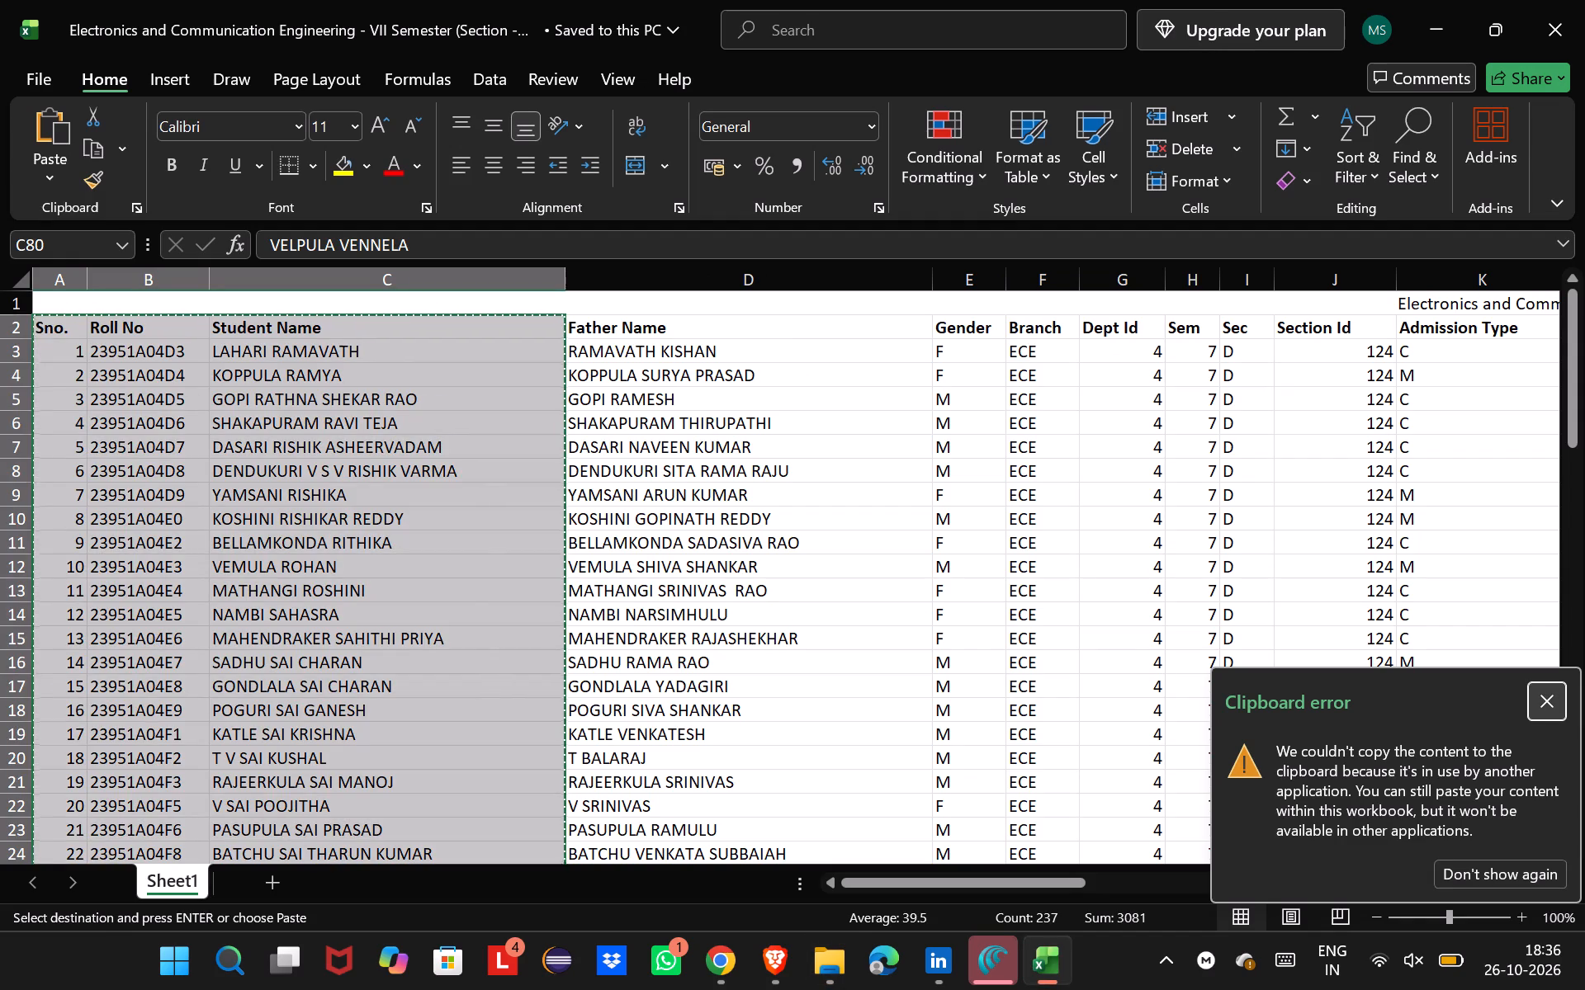
pyautogui.click(1507, 871)
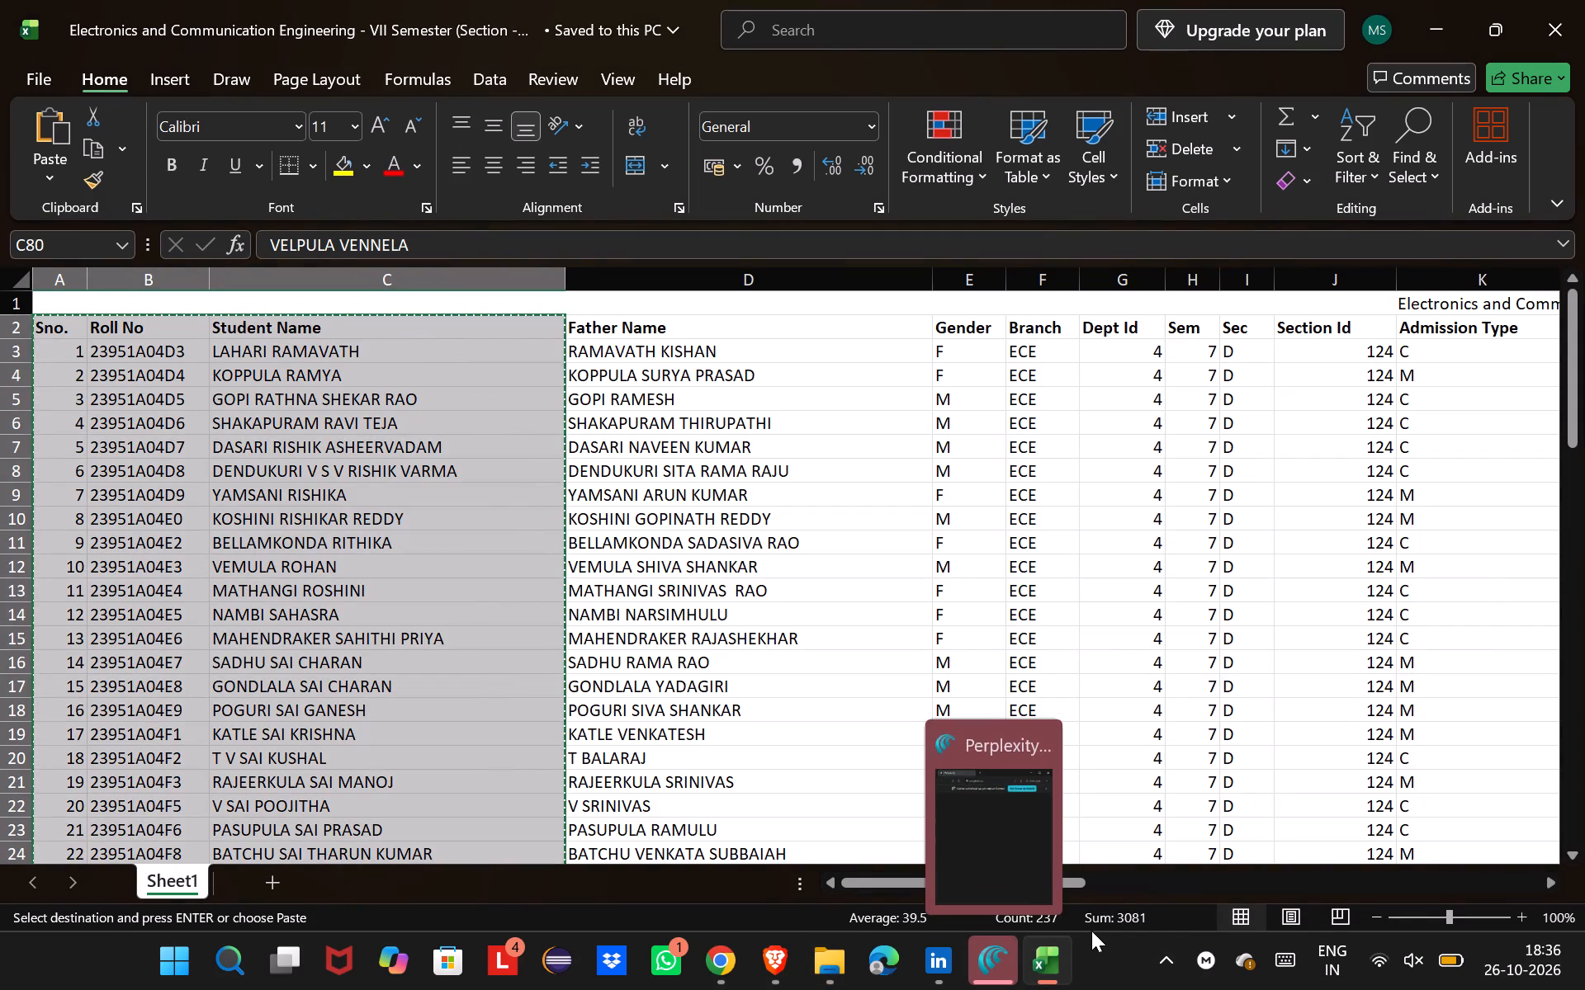
# Create a new blank workbook and paste the copied student columns starting at cell A1.
pyautogui.hotkey('ctrl', 'n')
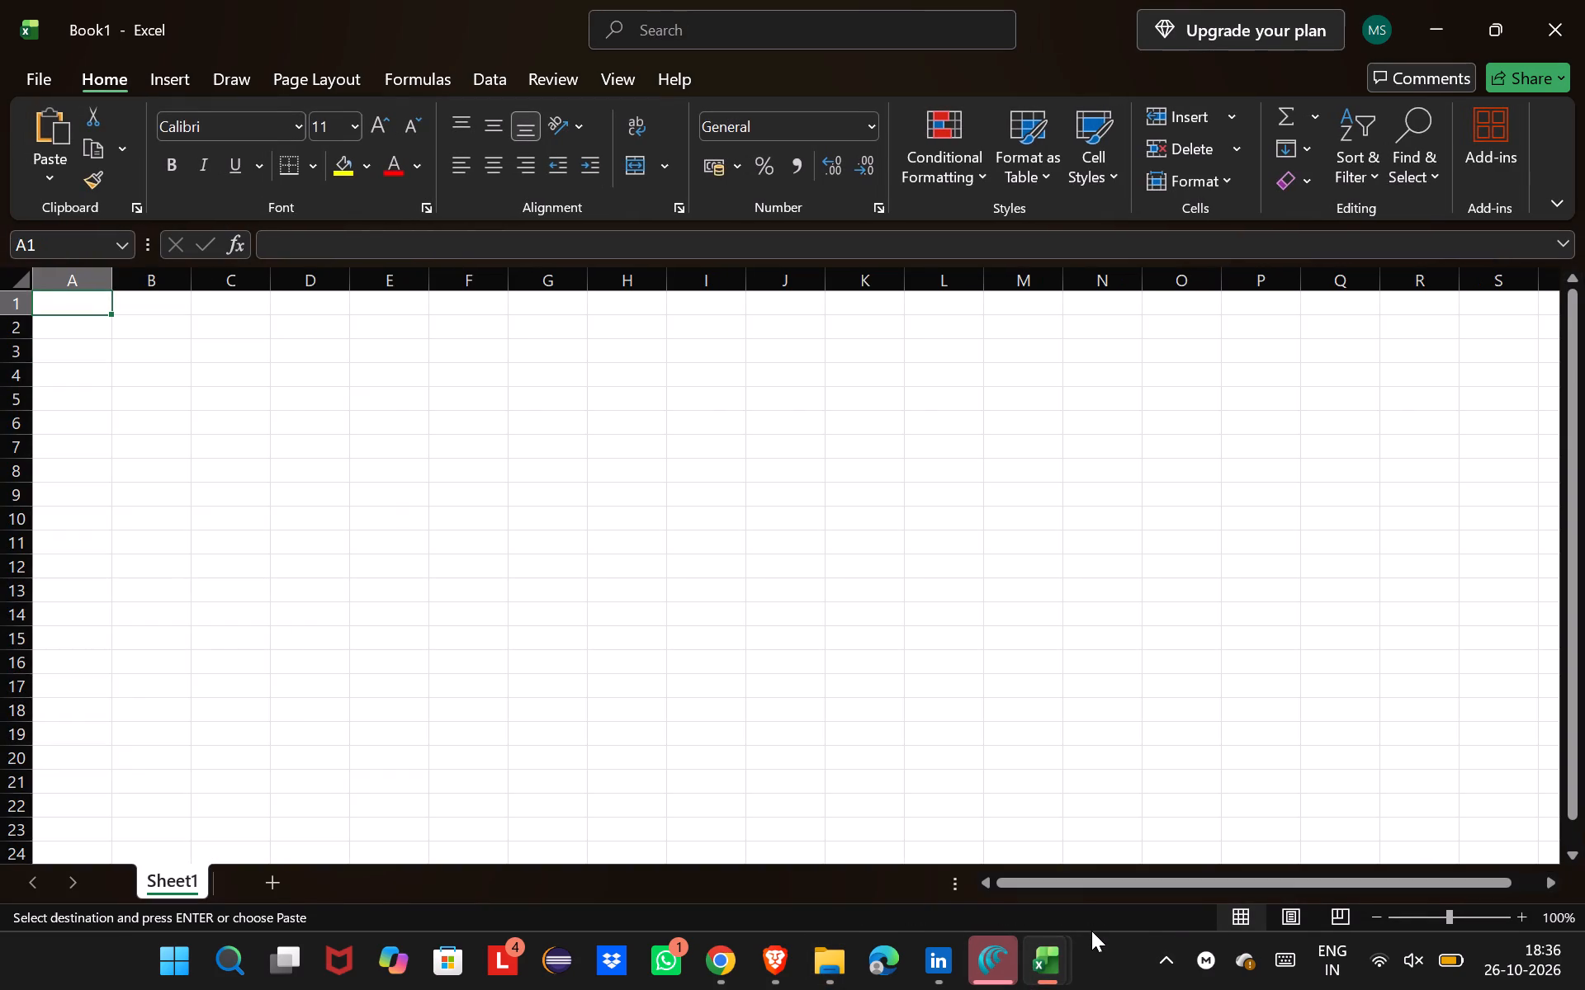
pyautogui.hotkey('ctrl', 'v')
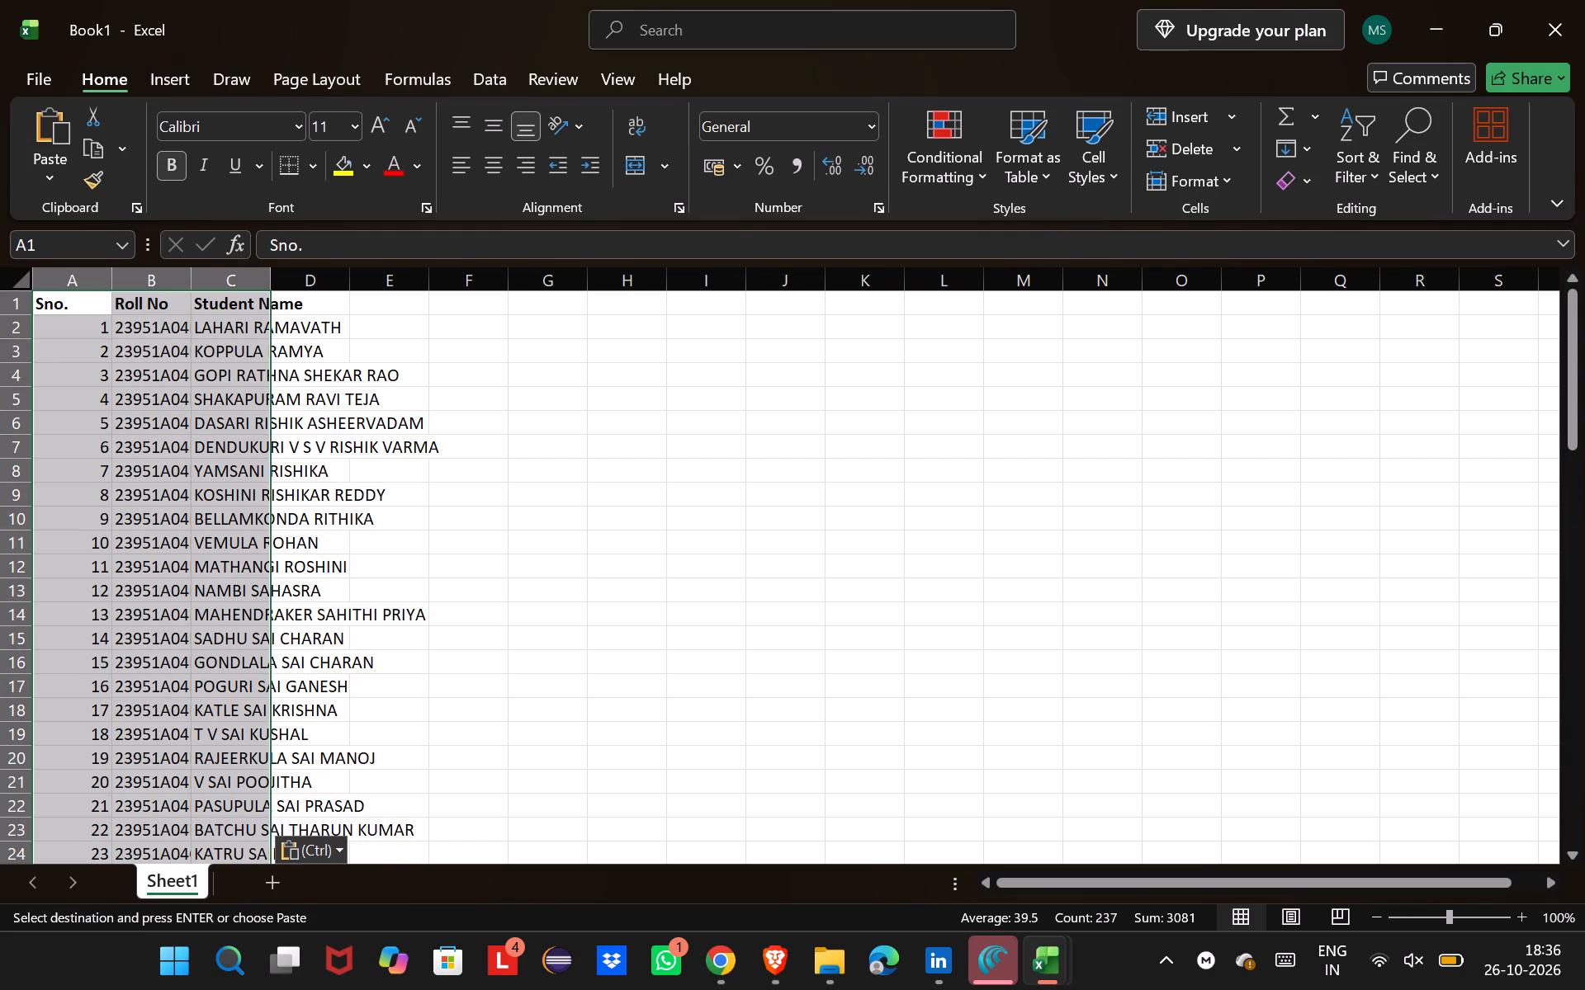
pyautogui.click(712, 439)
# Compare the pasted student columns in Book1 with the original list in the Section D workbook.
pyautogui.hotkey('alt', 'Tab')
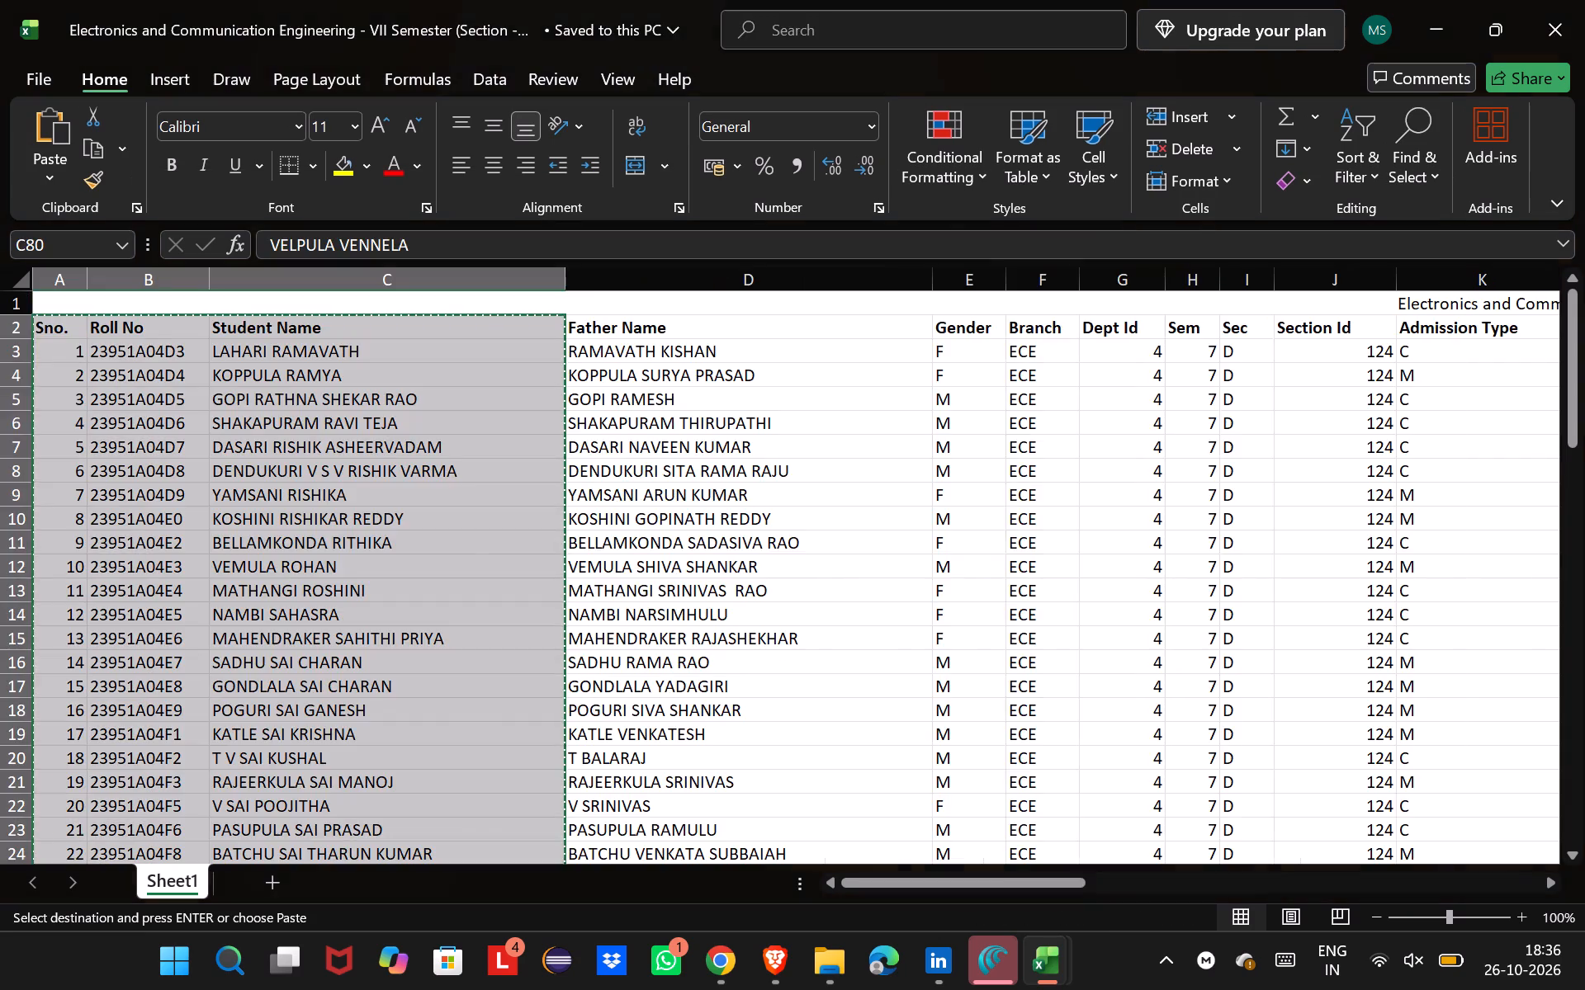
pyautogui.hotkey('alt', 'Tab')
pyautogui.click(145, 364)
pyautogui.hotkey('alt', 'Tab')
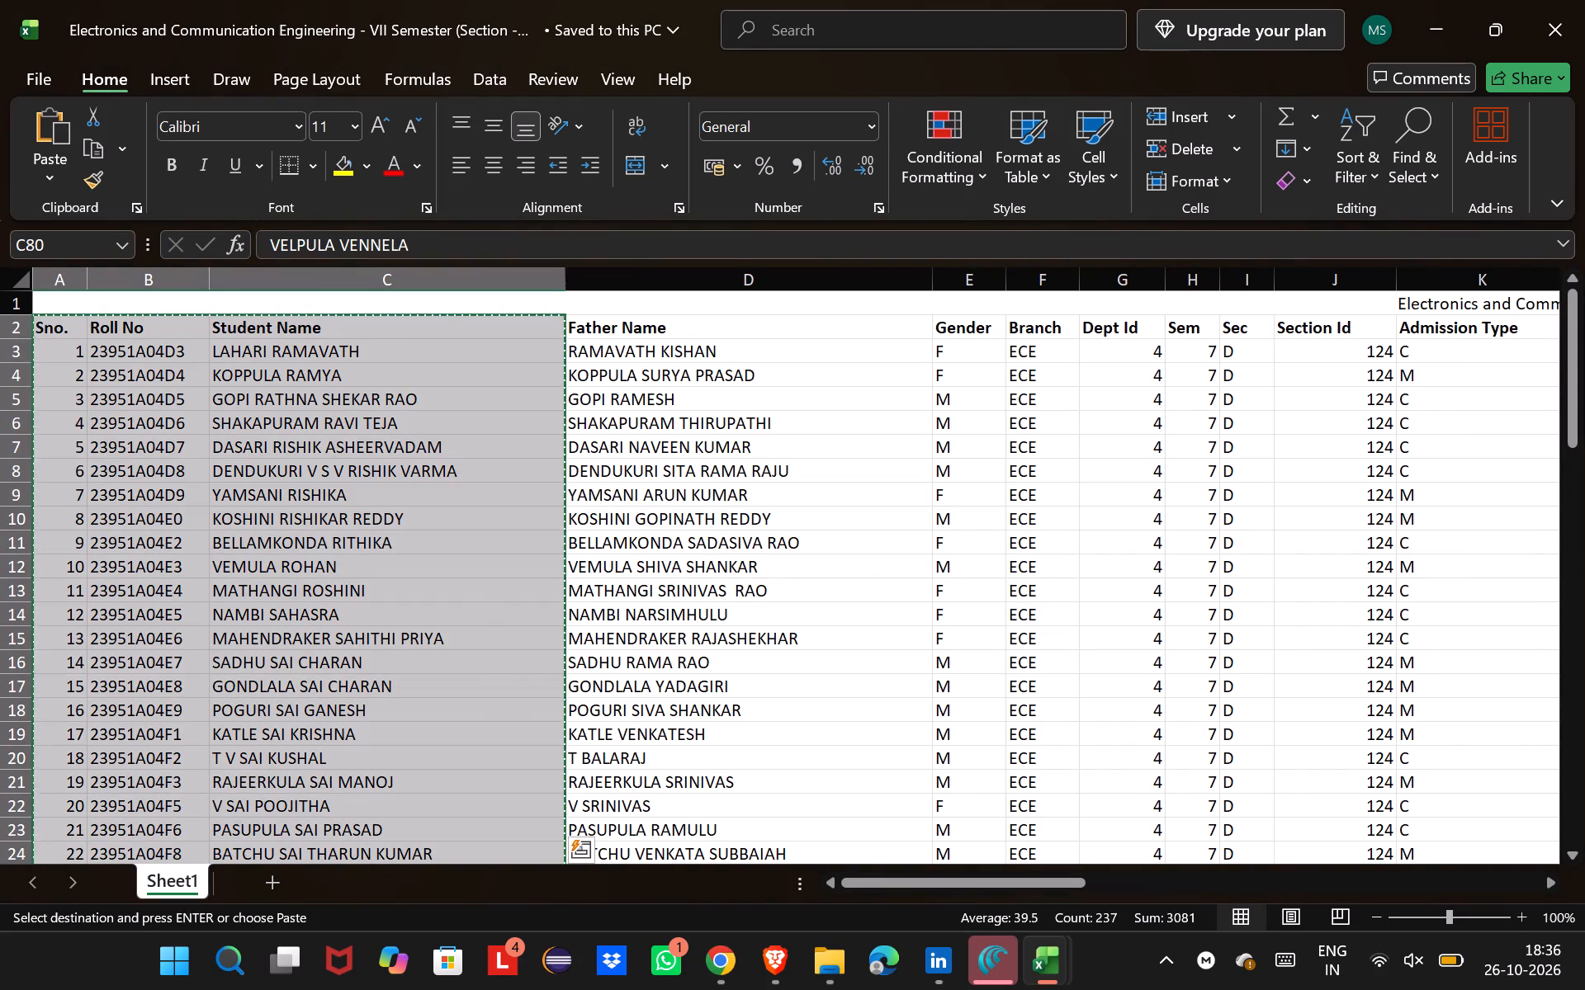
pyautogui.click(653, 319)
pyautogui.click(152, 408)
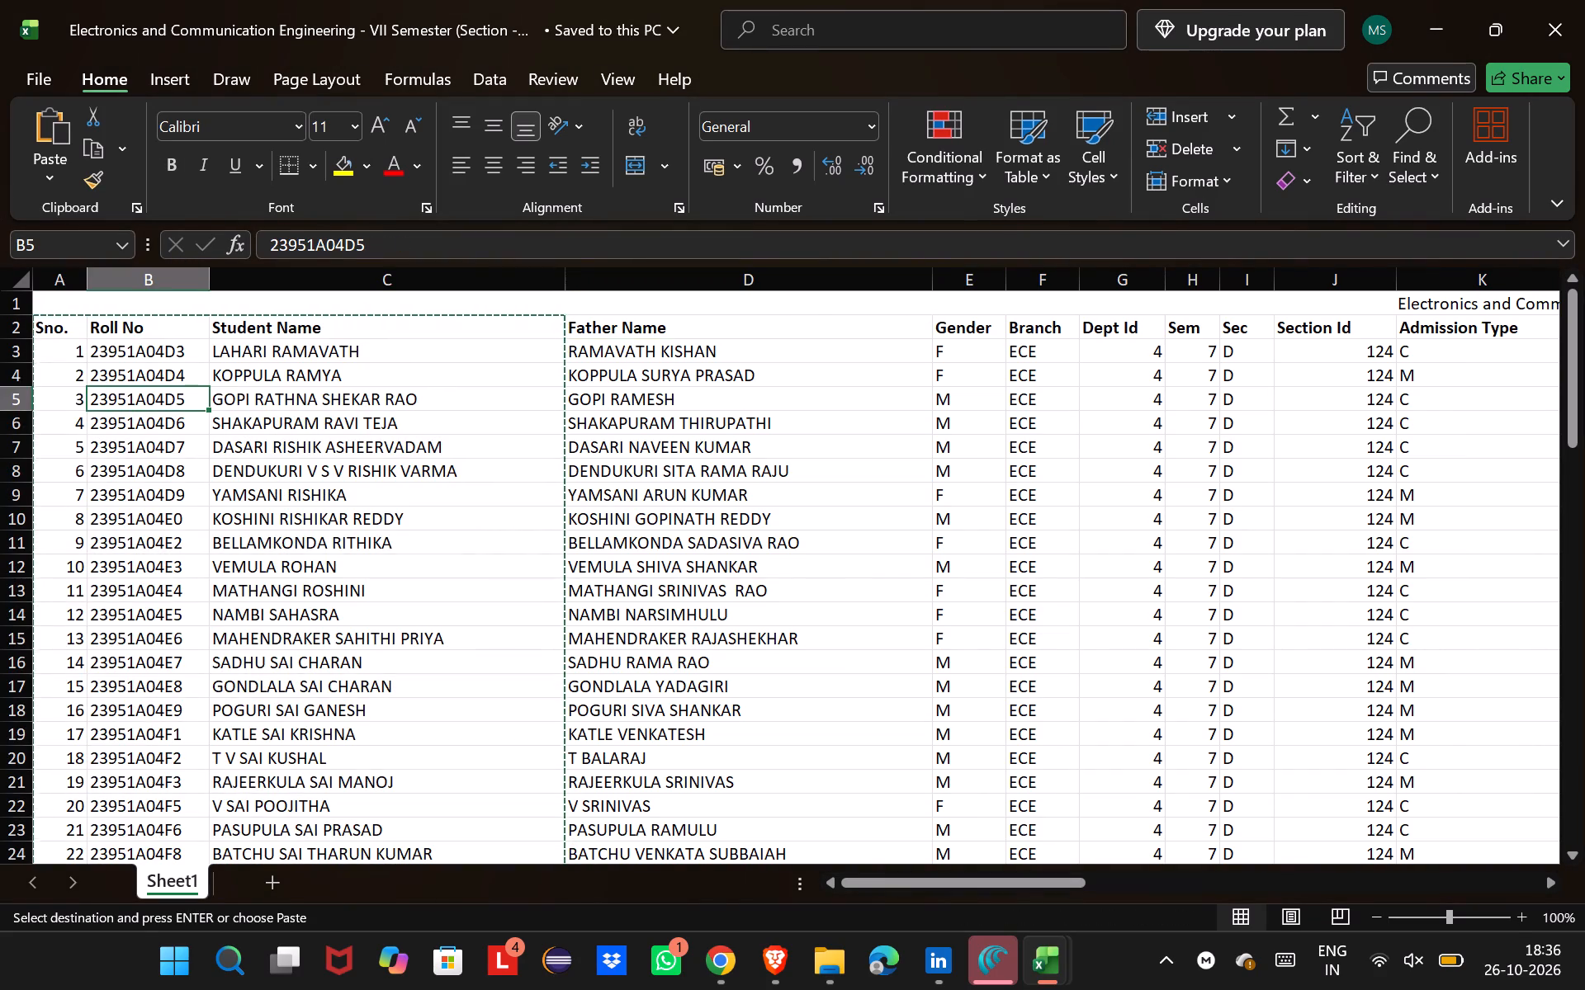
pyautogui.click(166, 252)
pyautogui.hotkey('alt', 'Tab')
pyautogui.click(176, 456)
pyautogui.hotkey('alt', 'Tab')
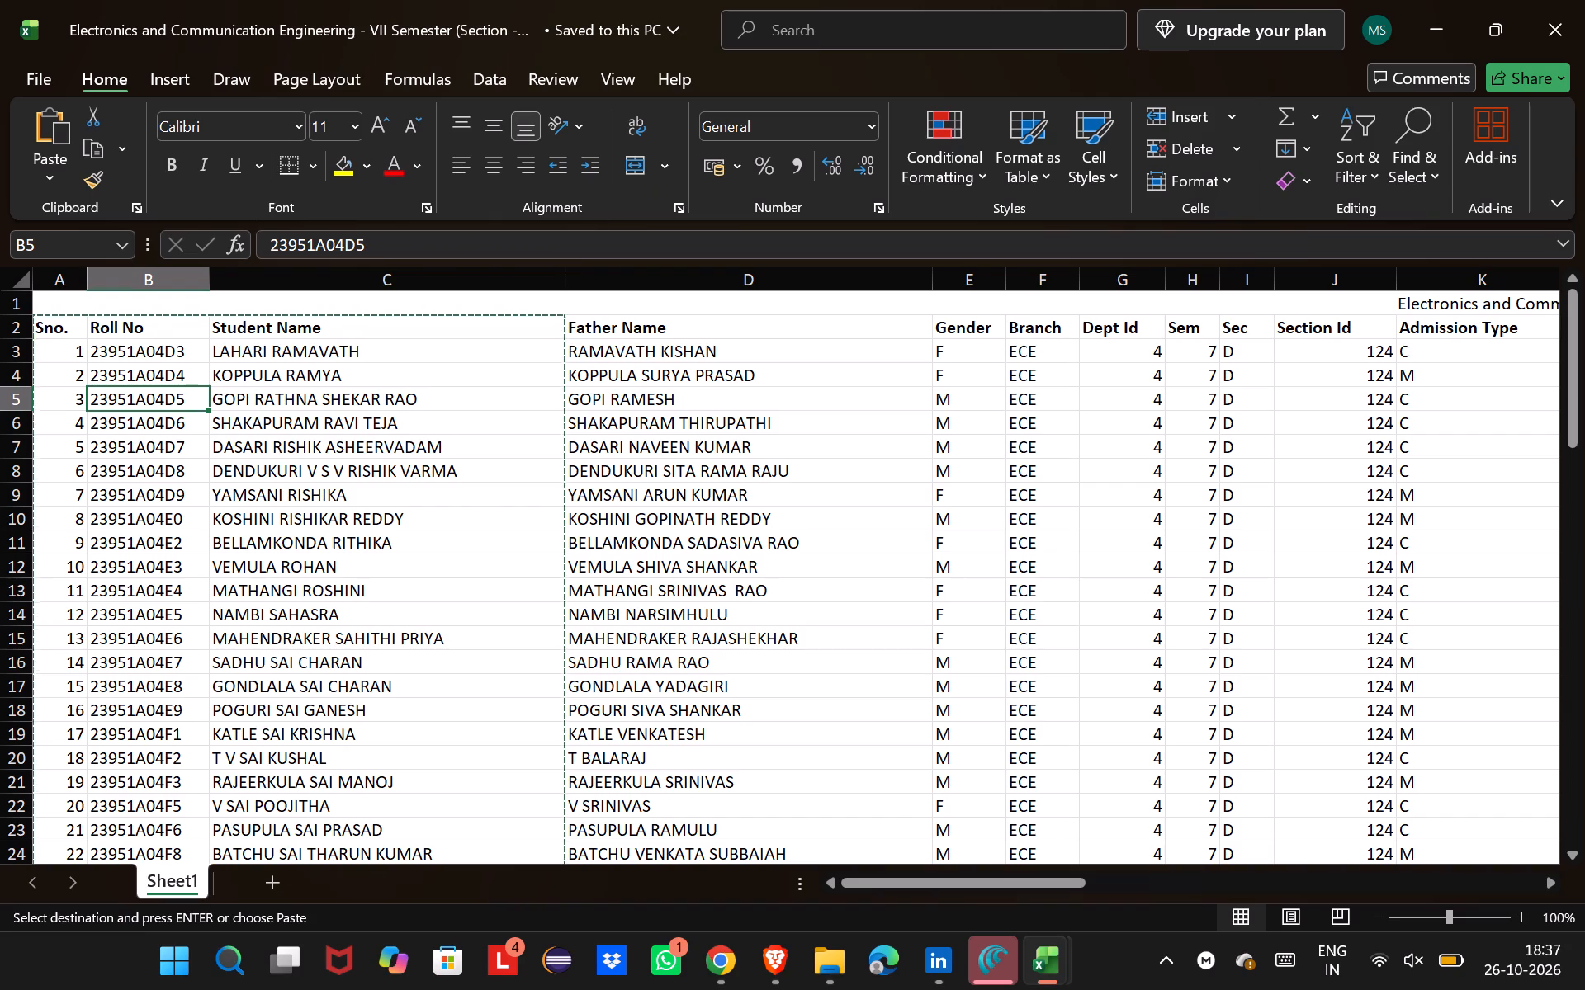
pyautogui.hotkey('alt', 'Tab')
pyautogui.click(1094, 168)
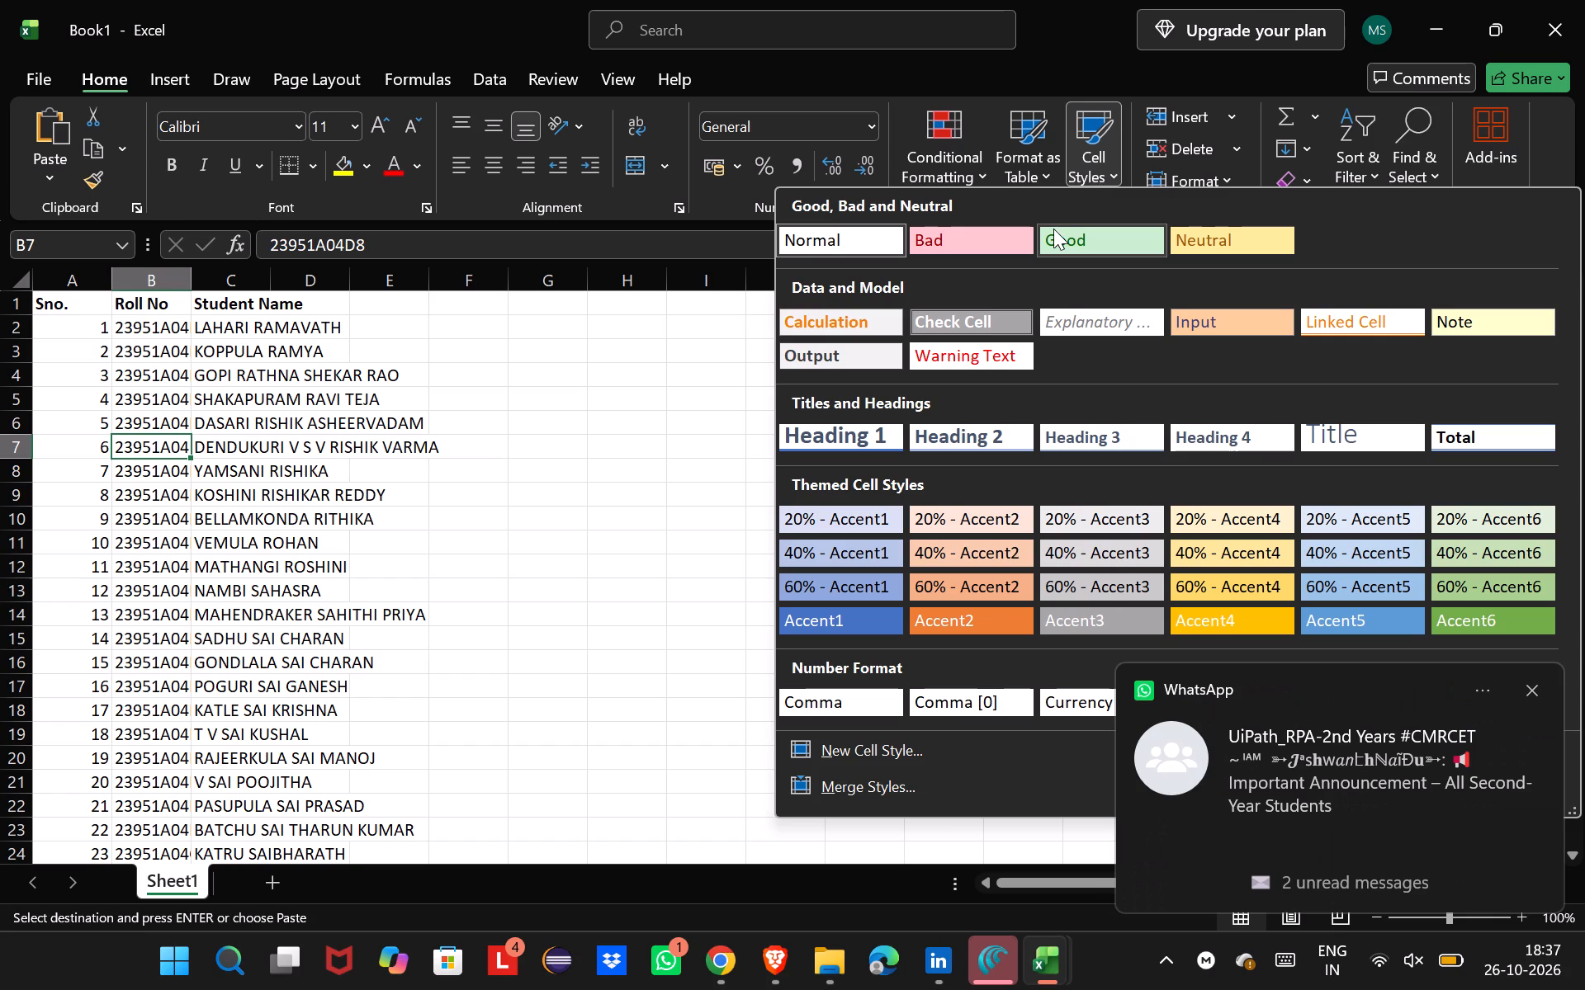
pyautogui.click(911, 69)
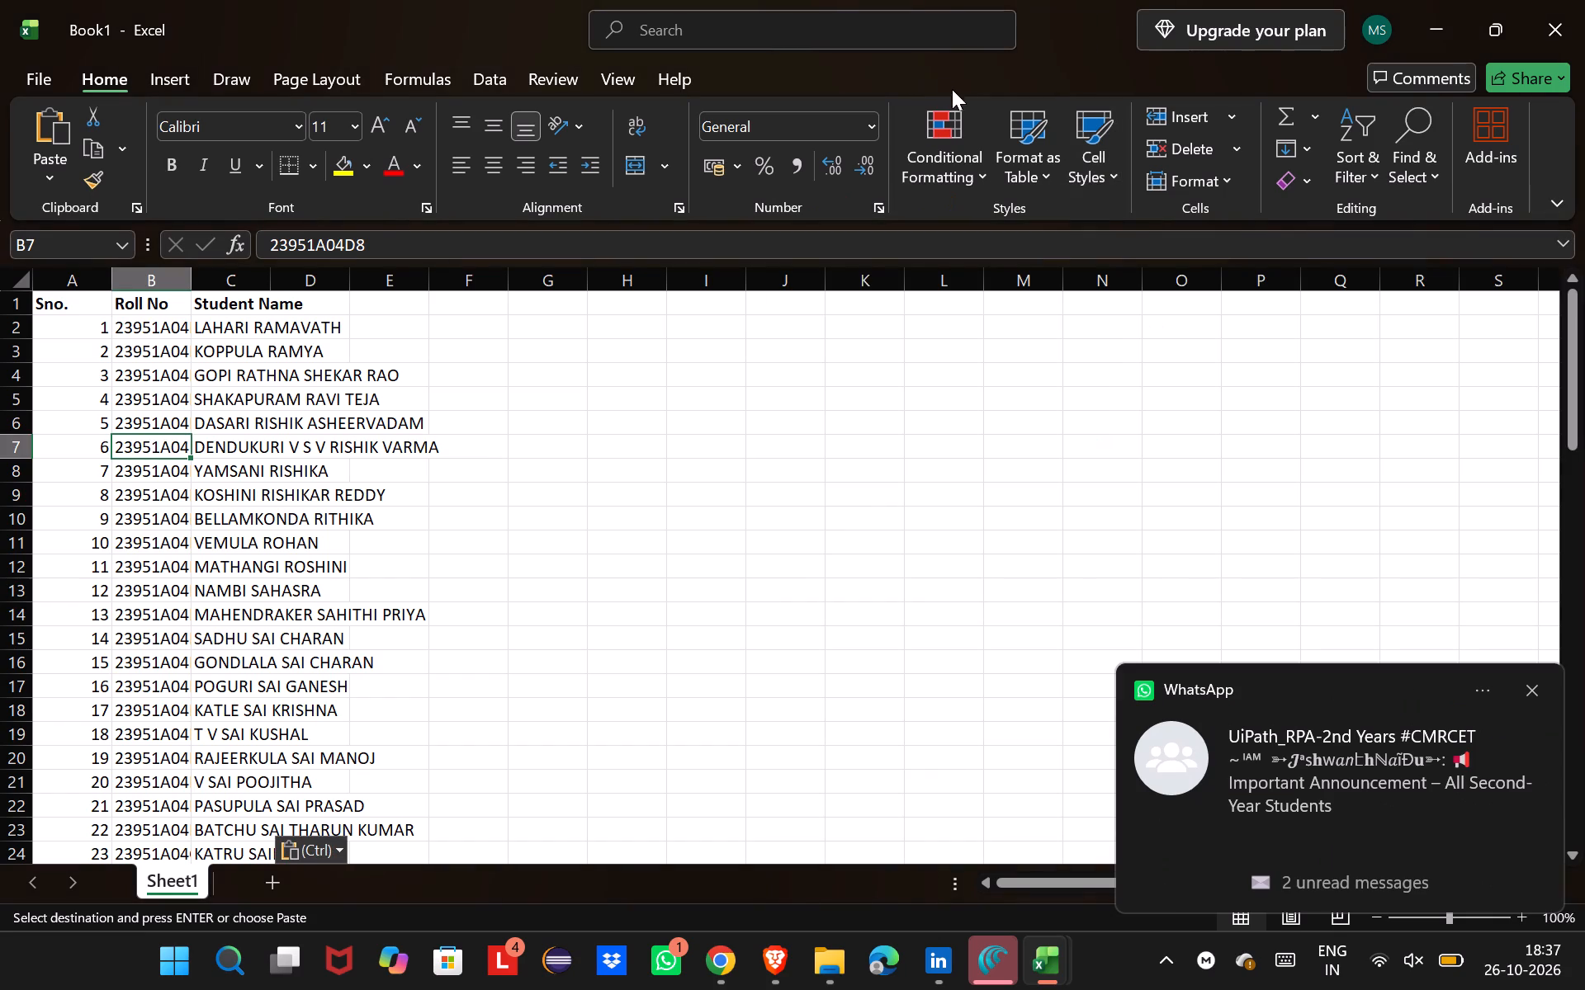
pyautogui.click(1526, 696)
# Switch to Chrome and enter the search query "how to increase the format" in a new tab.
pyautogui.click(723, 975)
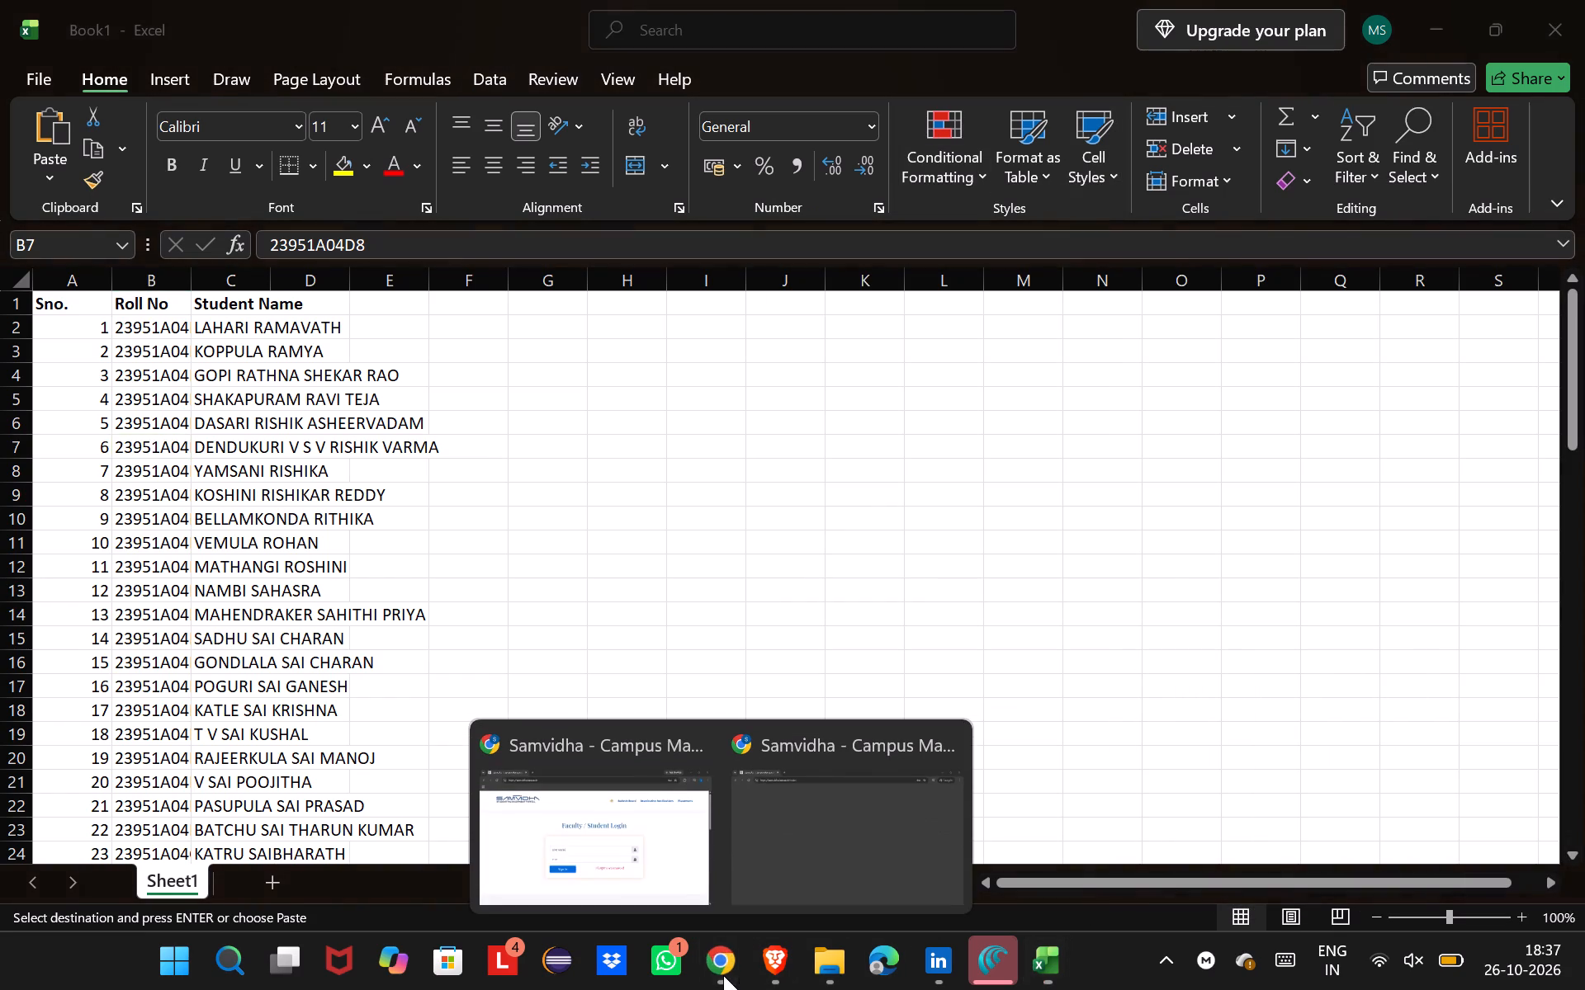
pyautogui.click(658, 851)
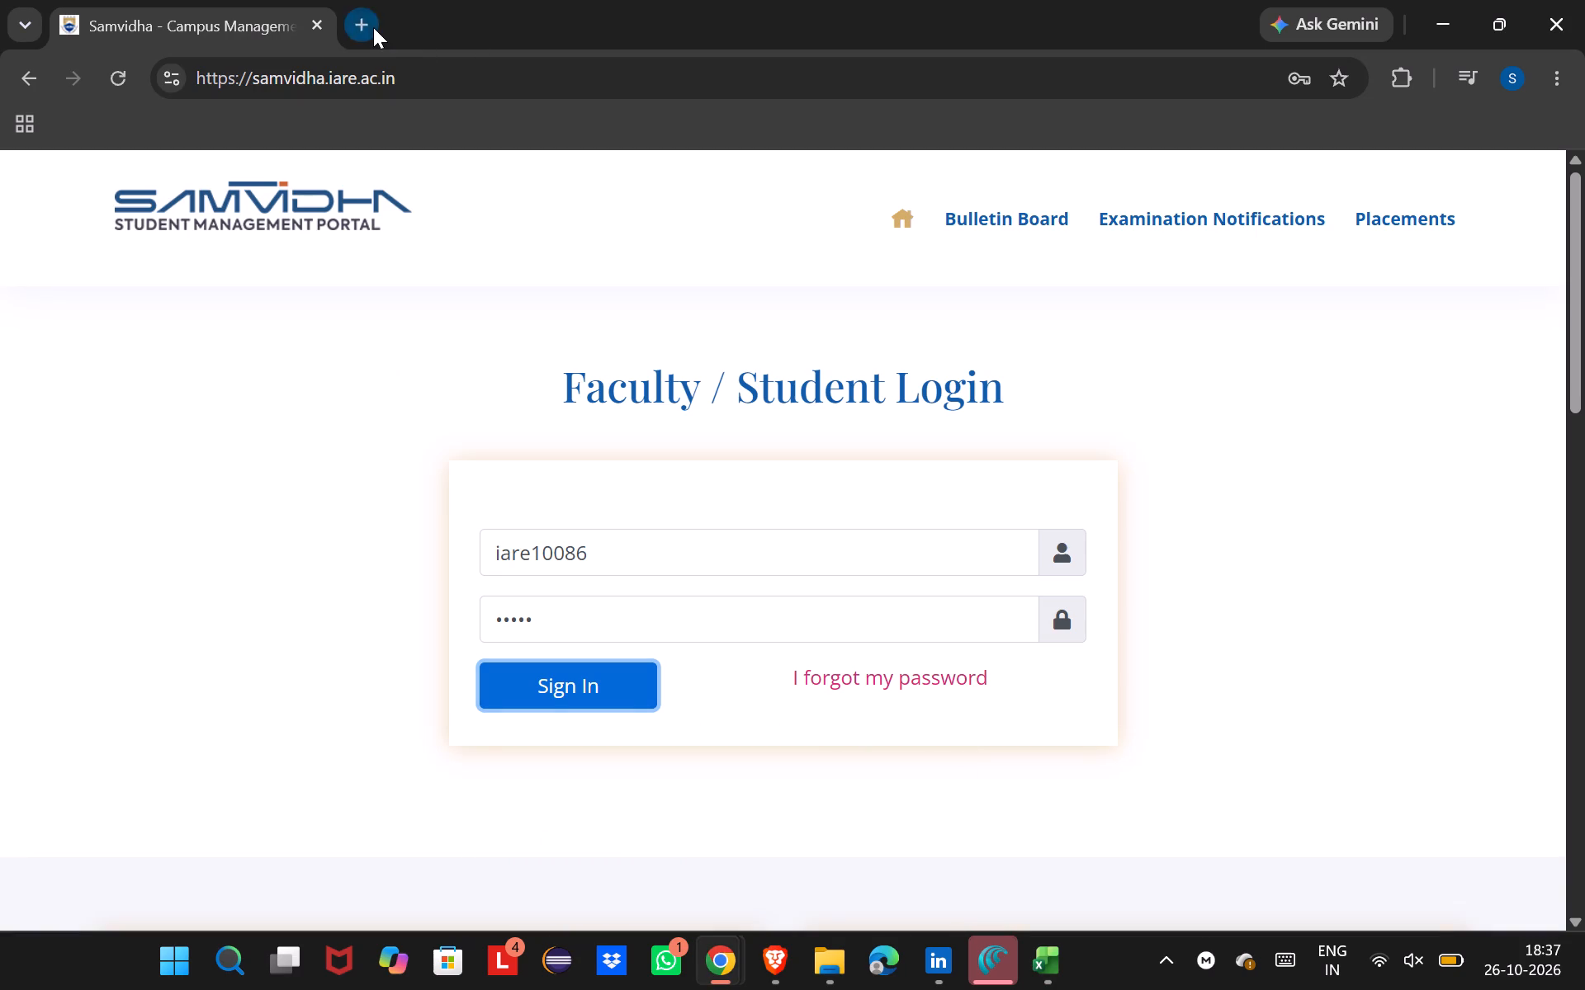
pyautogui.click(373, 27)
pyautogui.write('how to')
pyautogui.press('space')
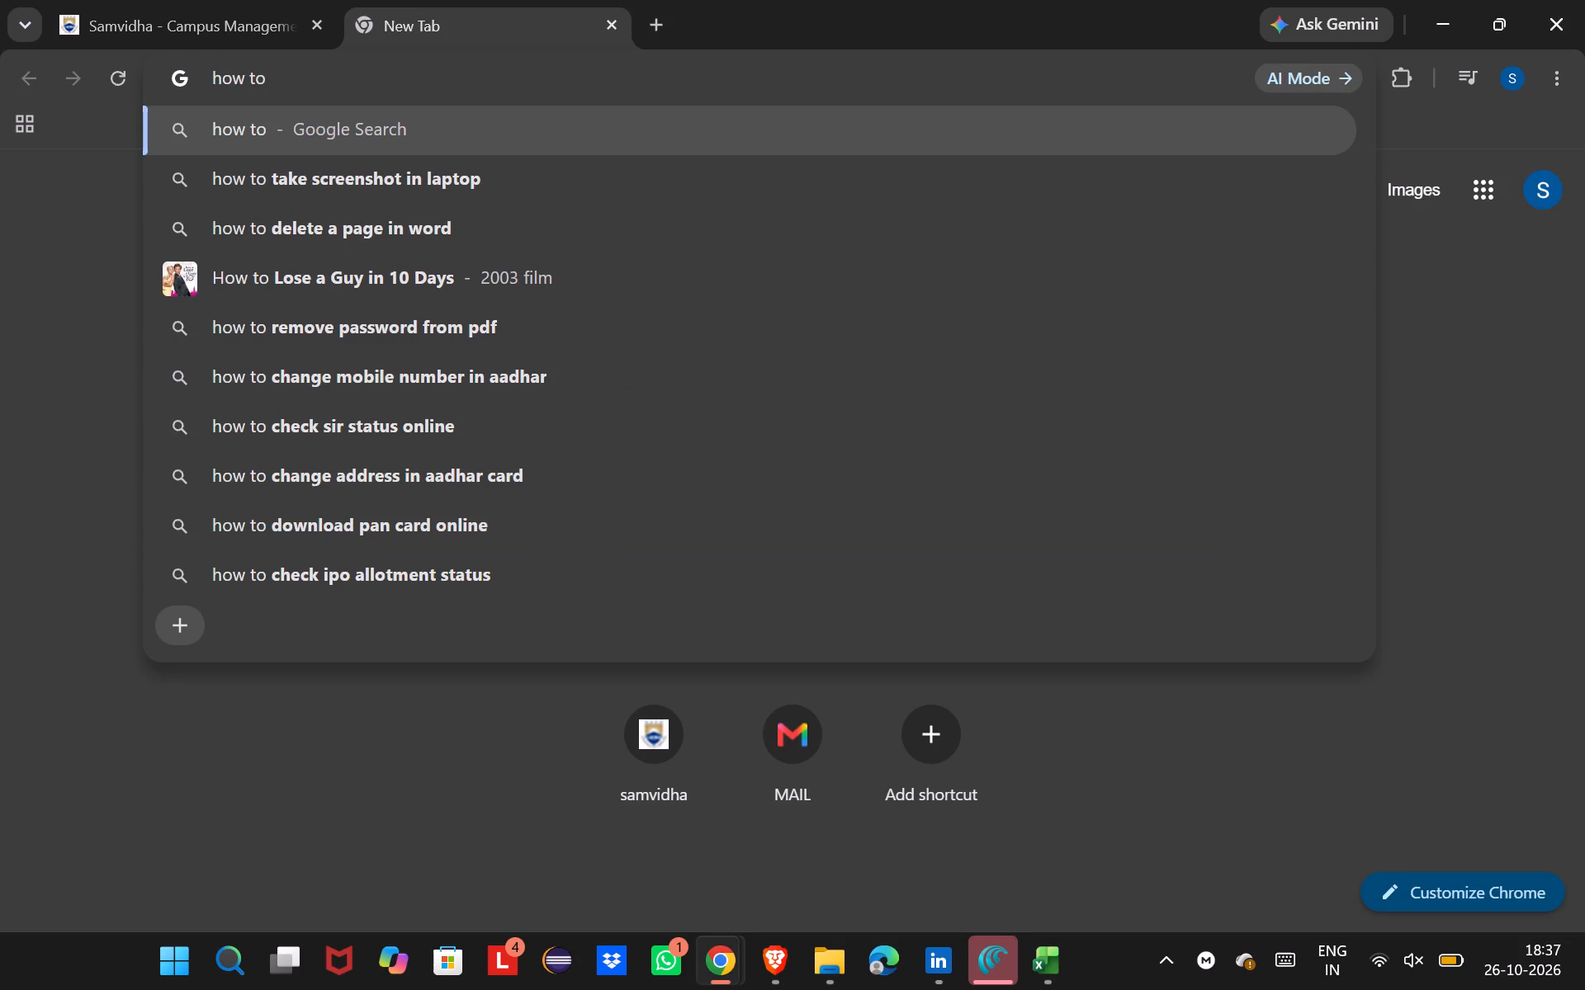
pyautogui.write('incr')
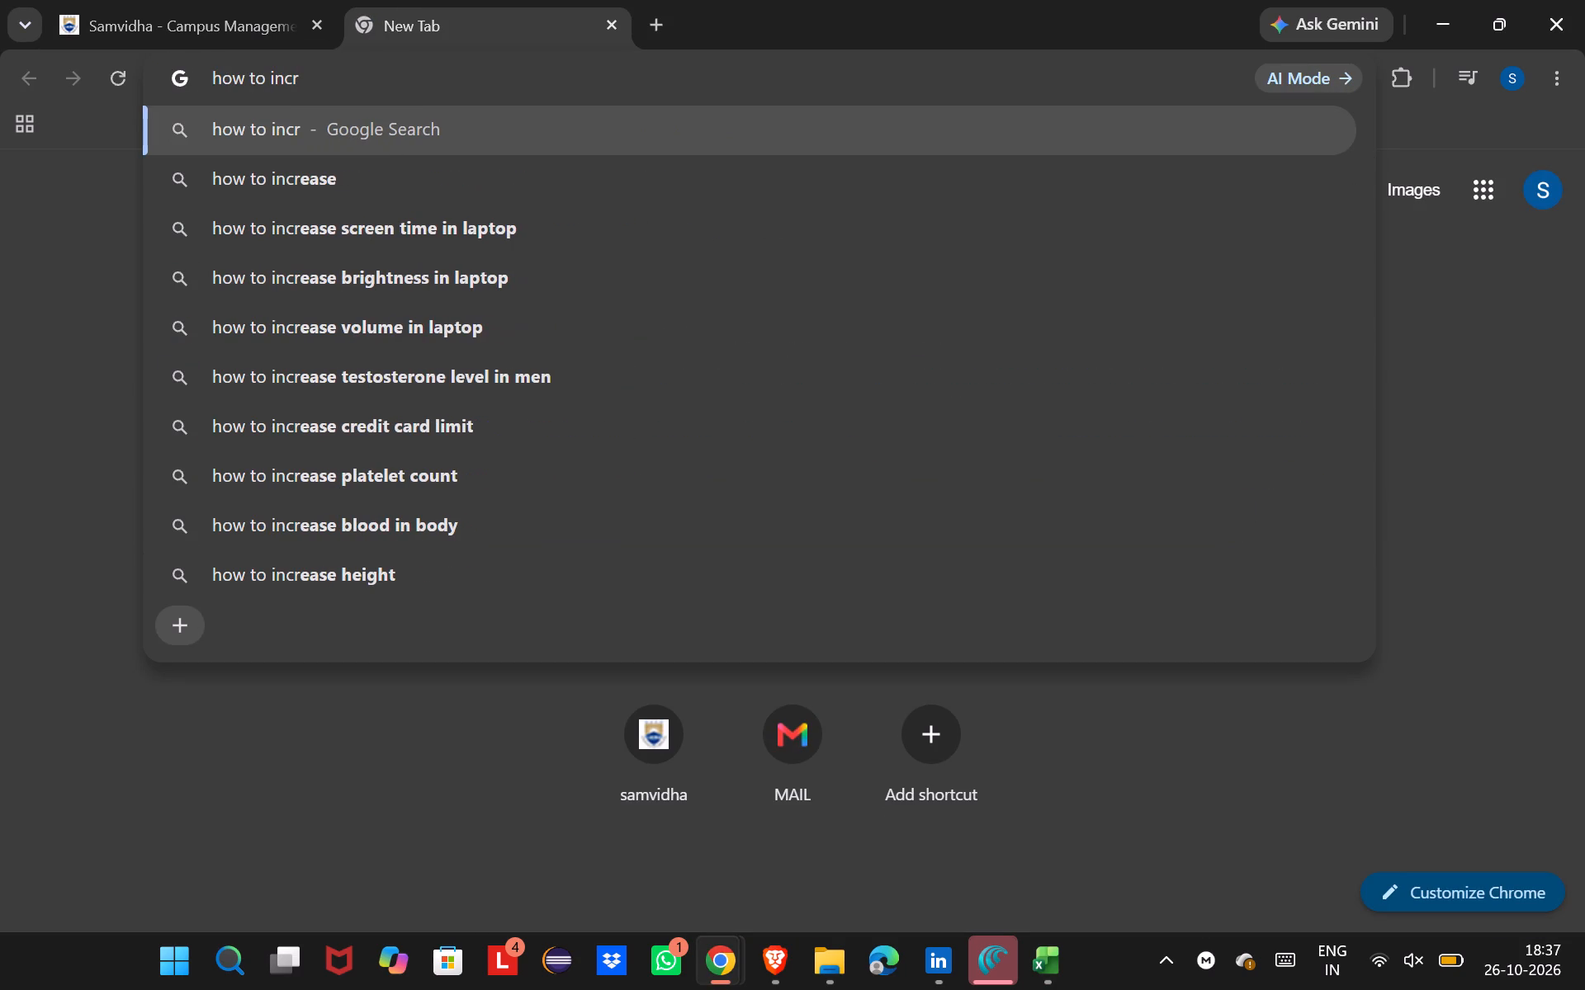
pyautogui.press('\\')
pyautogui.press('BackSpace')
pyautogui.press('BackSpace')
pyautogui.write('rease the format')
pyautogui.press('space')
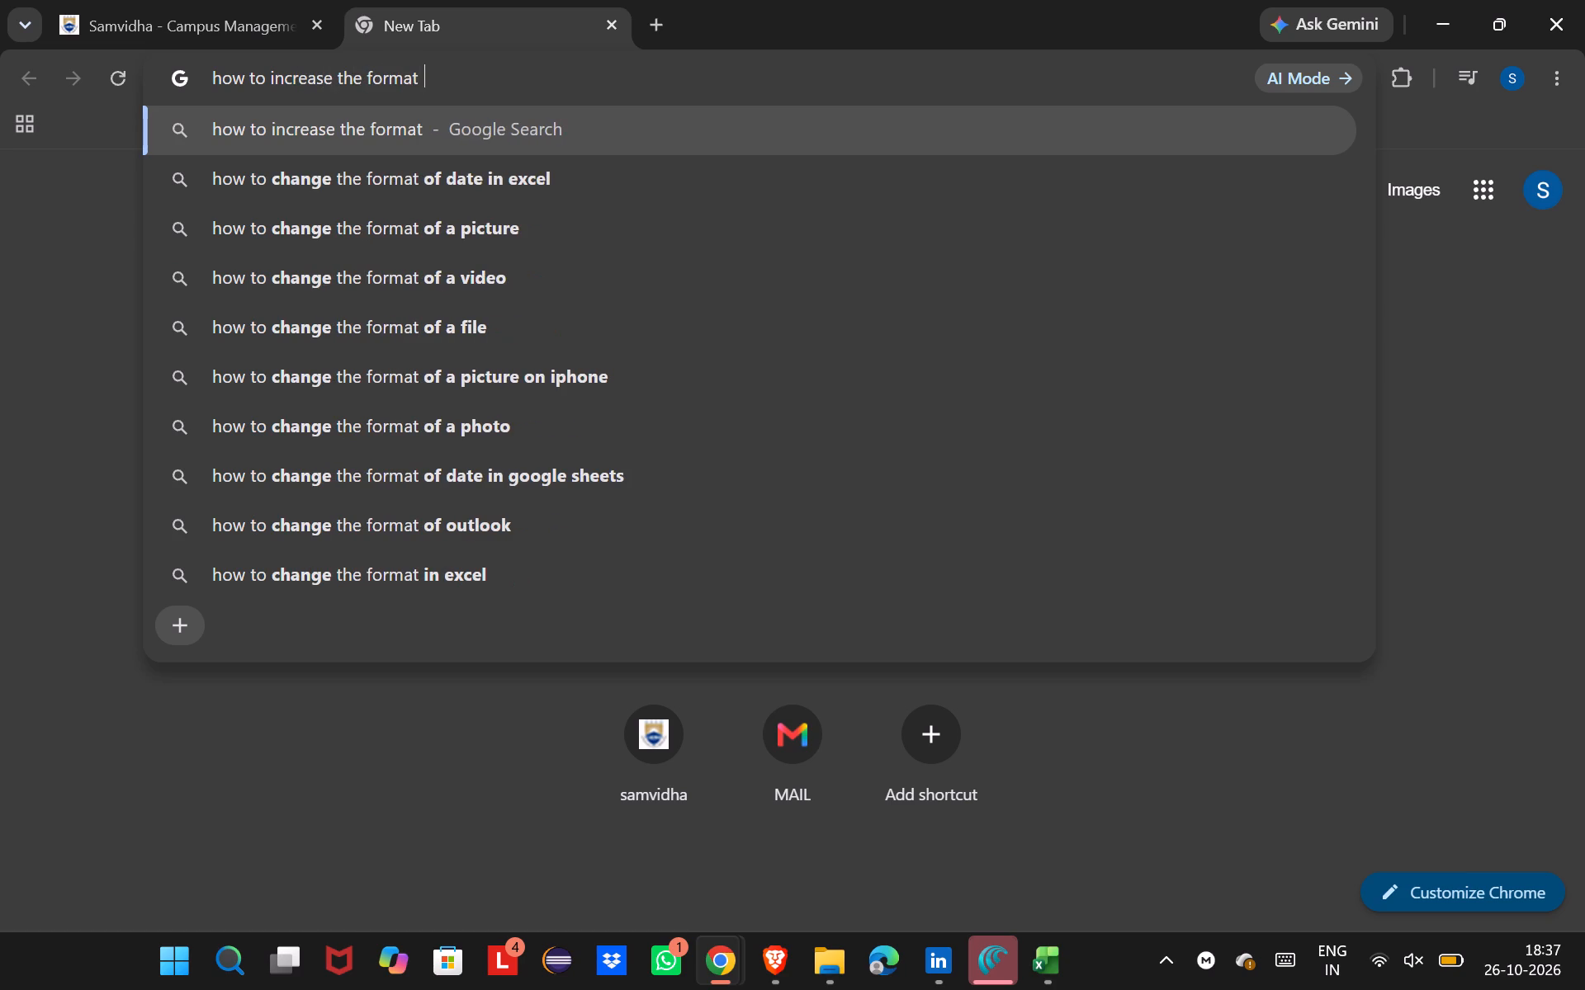
# Launch Word.
pyautogui.click(211, 964)
# Launch Word and create a new blank document.
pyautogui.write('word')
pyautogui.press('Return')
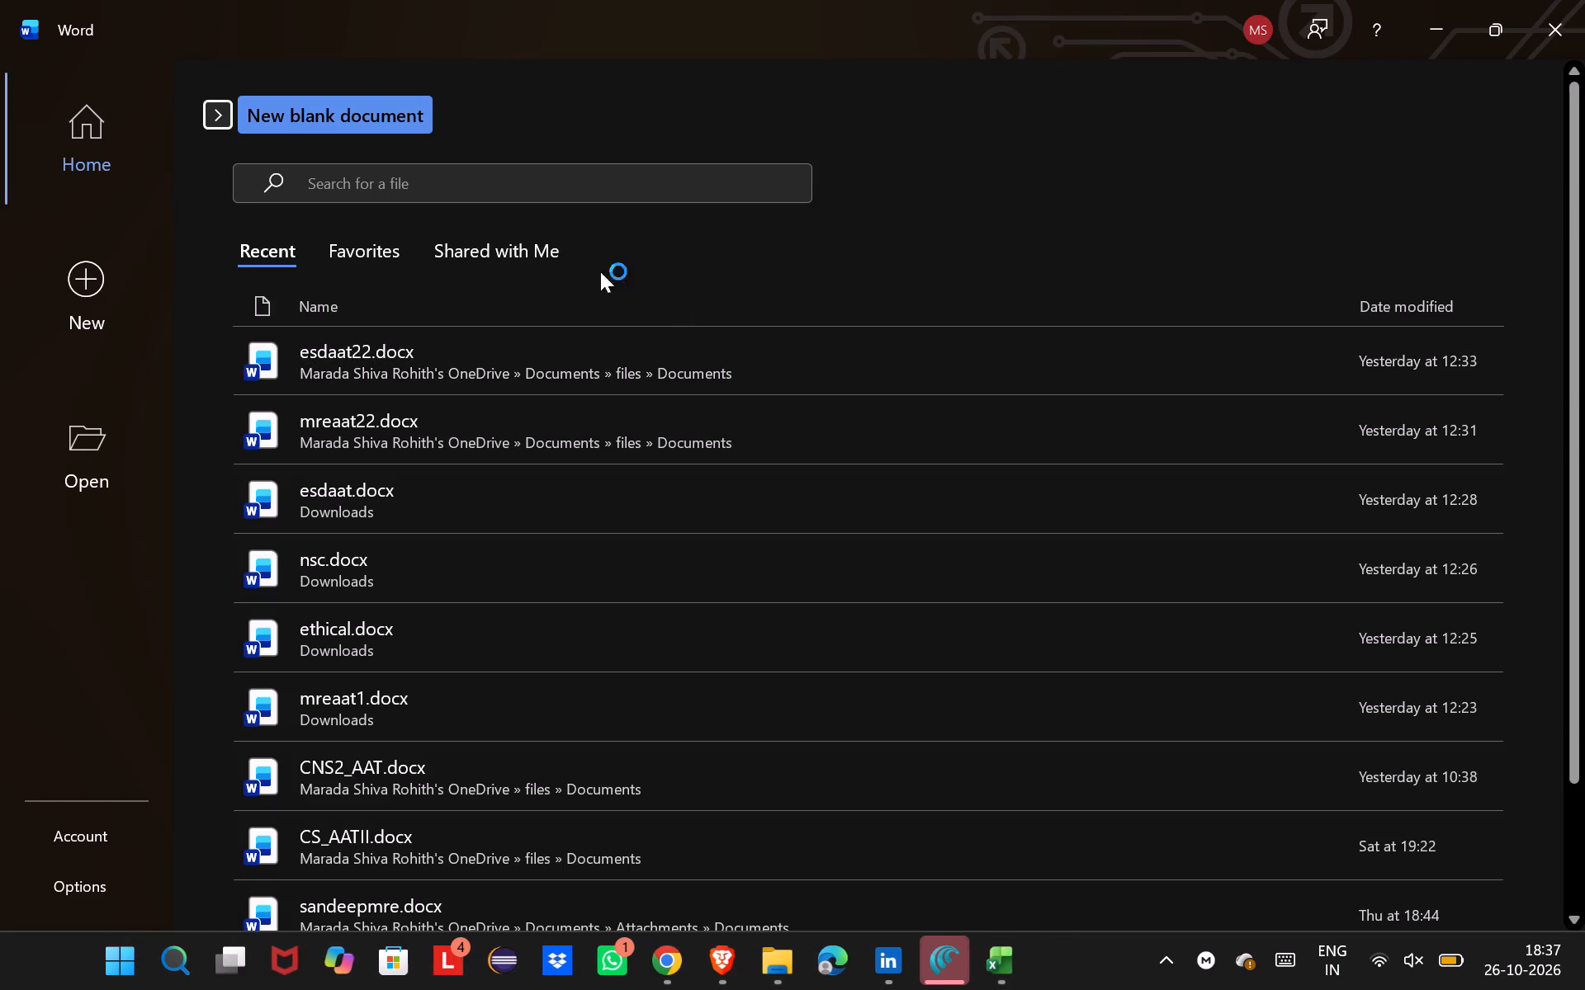
pyautogui.click(71, 295)
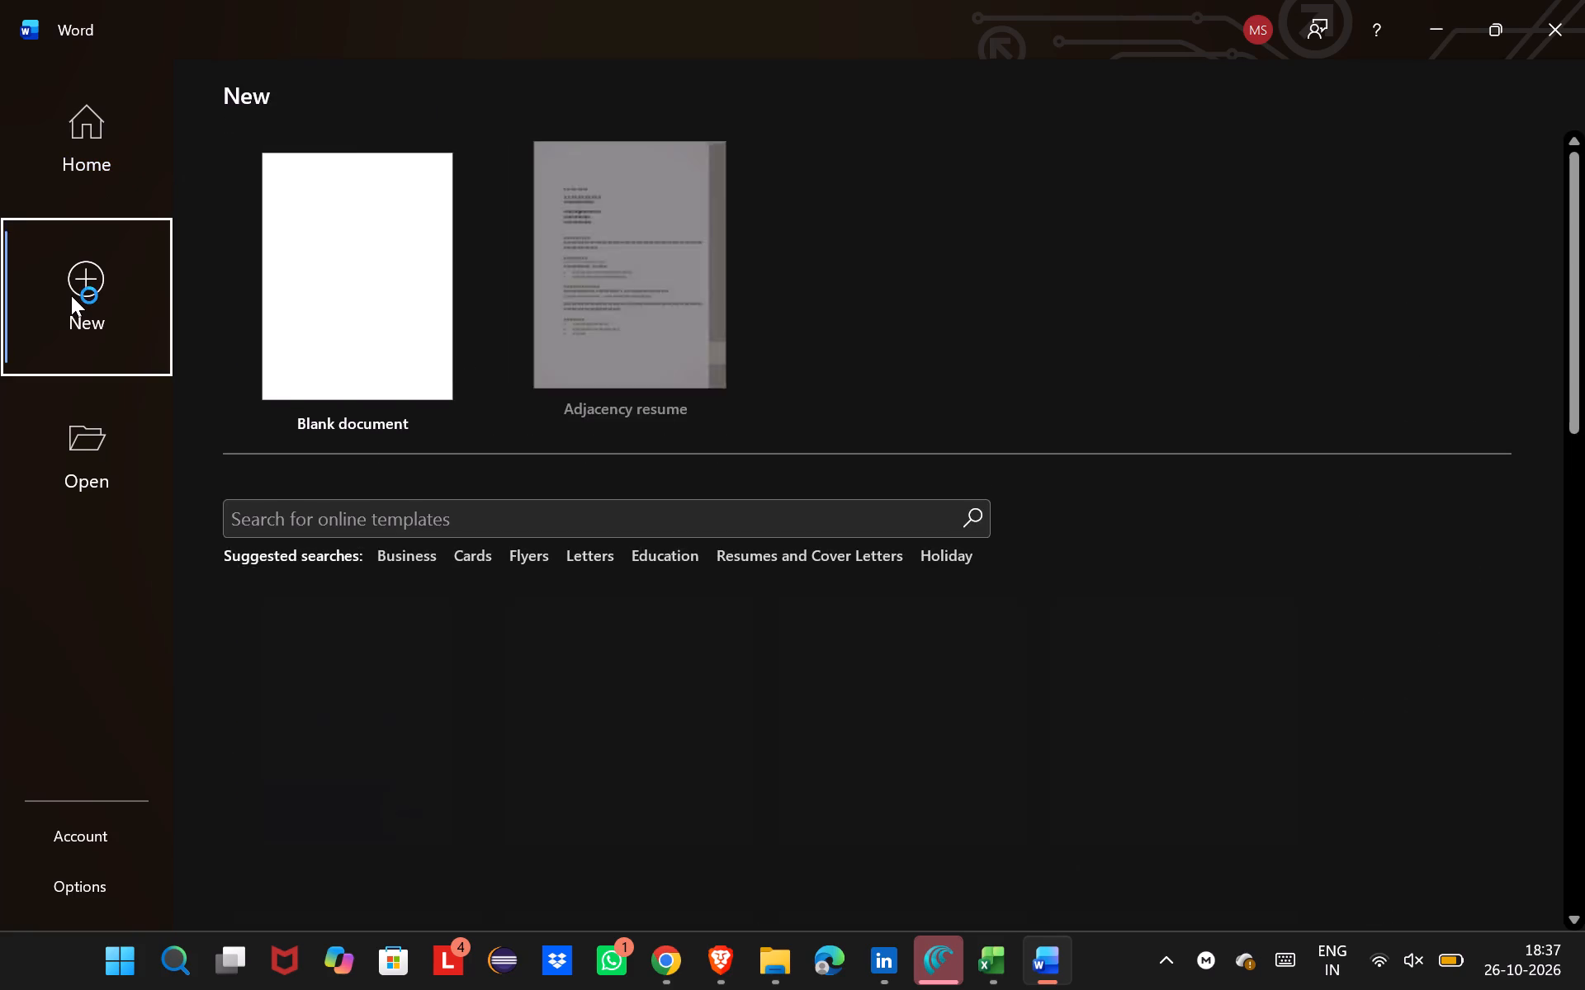
pyautogui.click(267, 323)
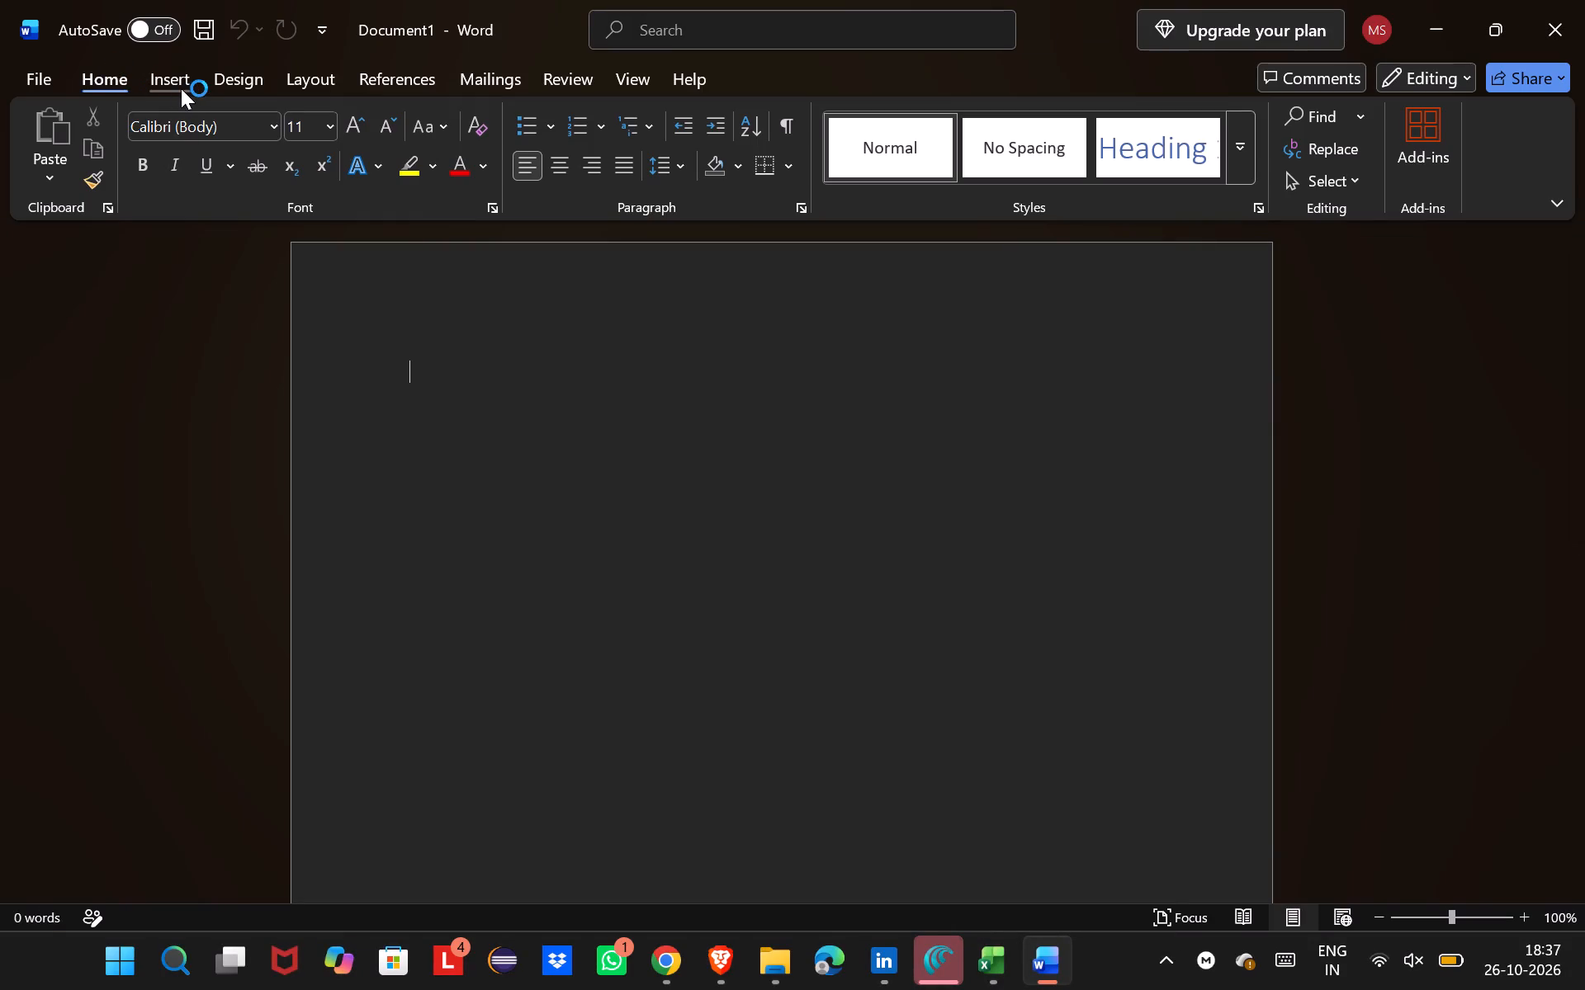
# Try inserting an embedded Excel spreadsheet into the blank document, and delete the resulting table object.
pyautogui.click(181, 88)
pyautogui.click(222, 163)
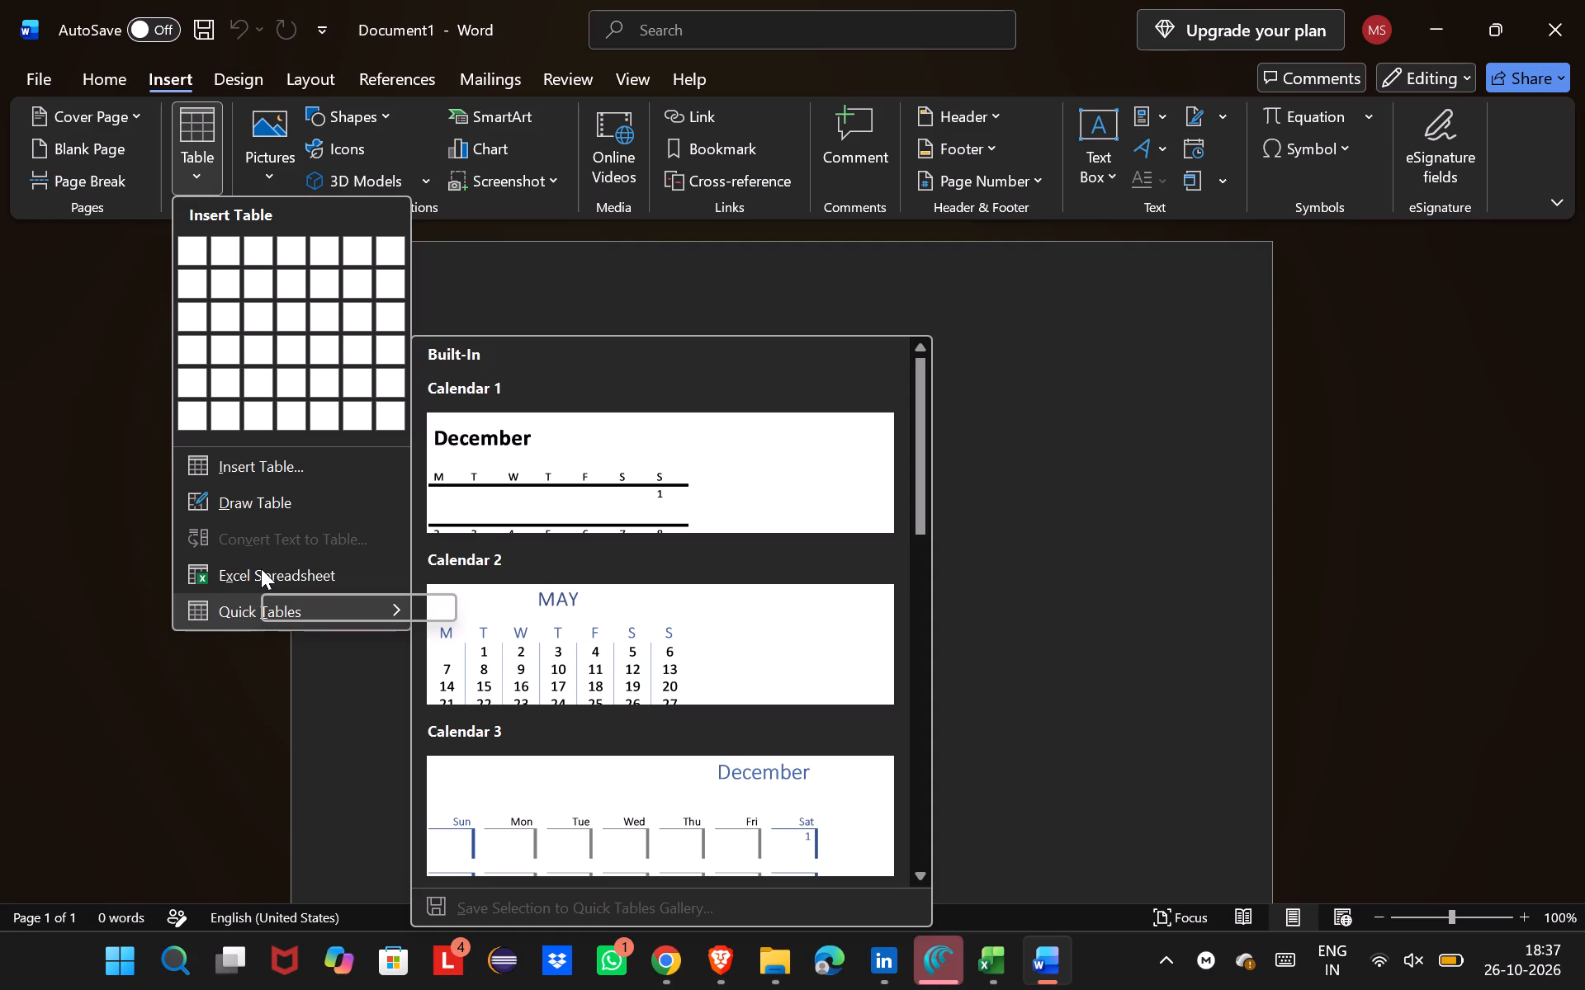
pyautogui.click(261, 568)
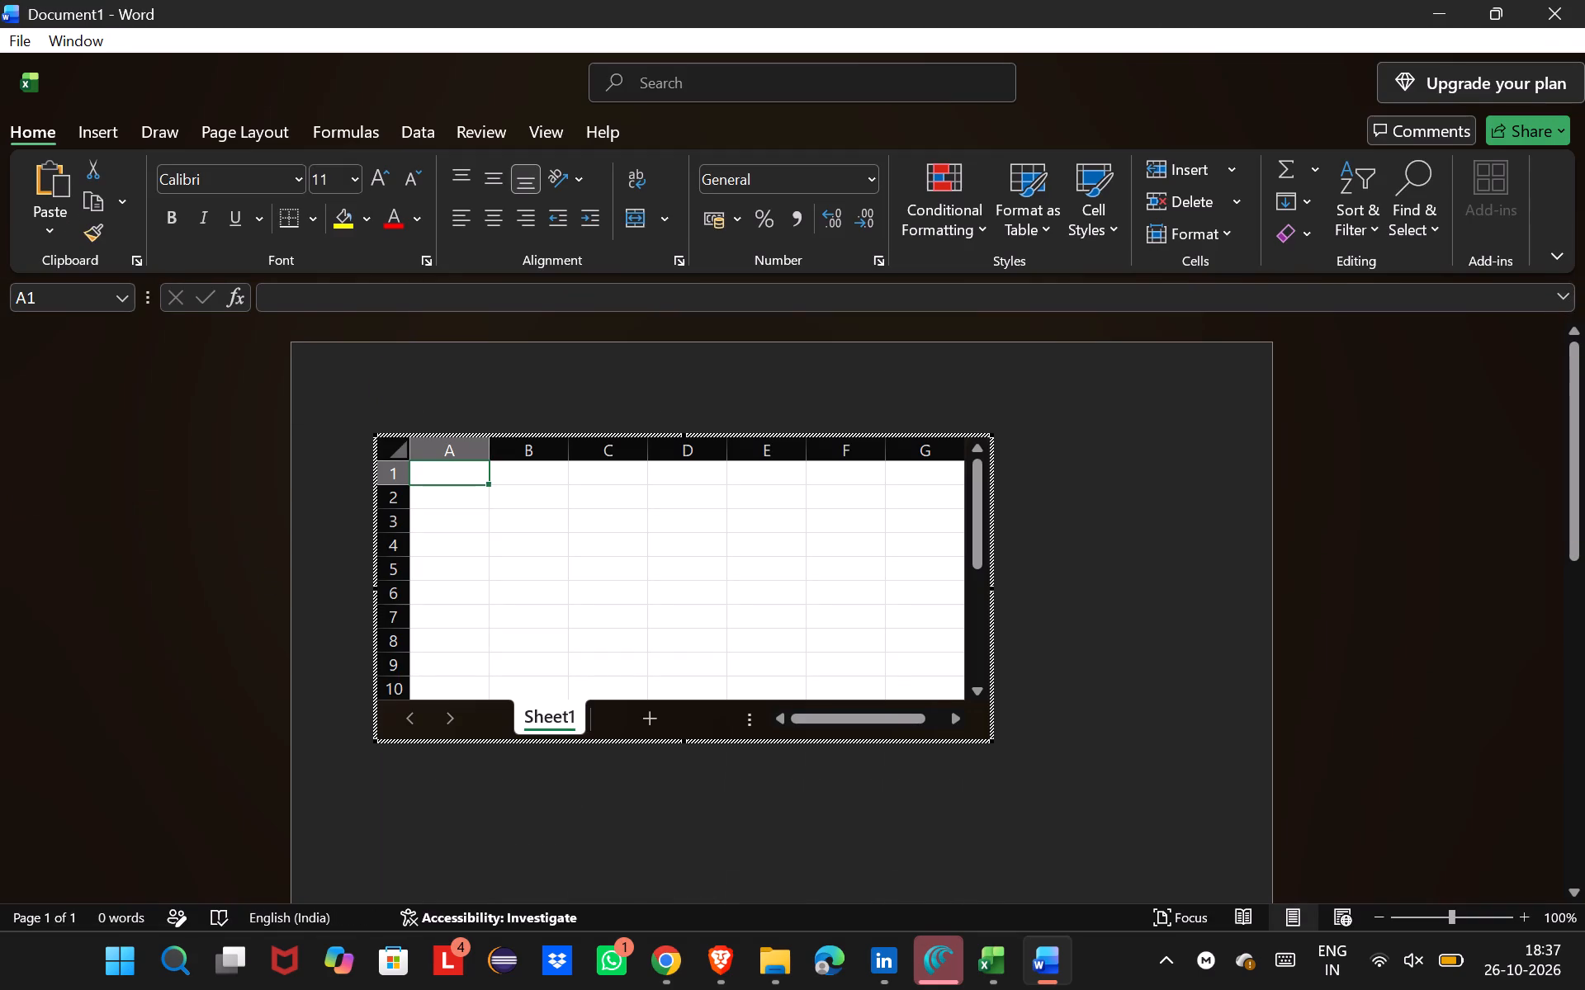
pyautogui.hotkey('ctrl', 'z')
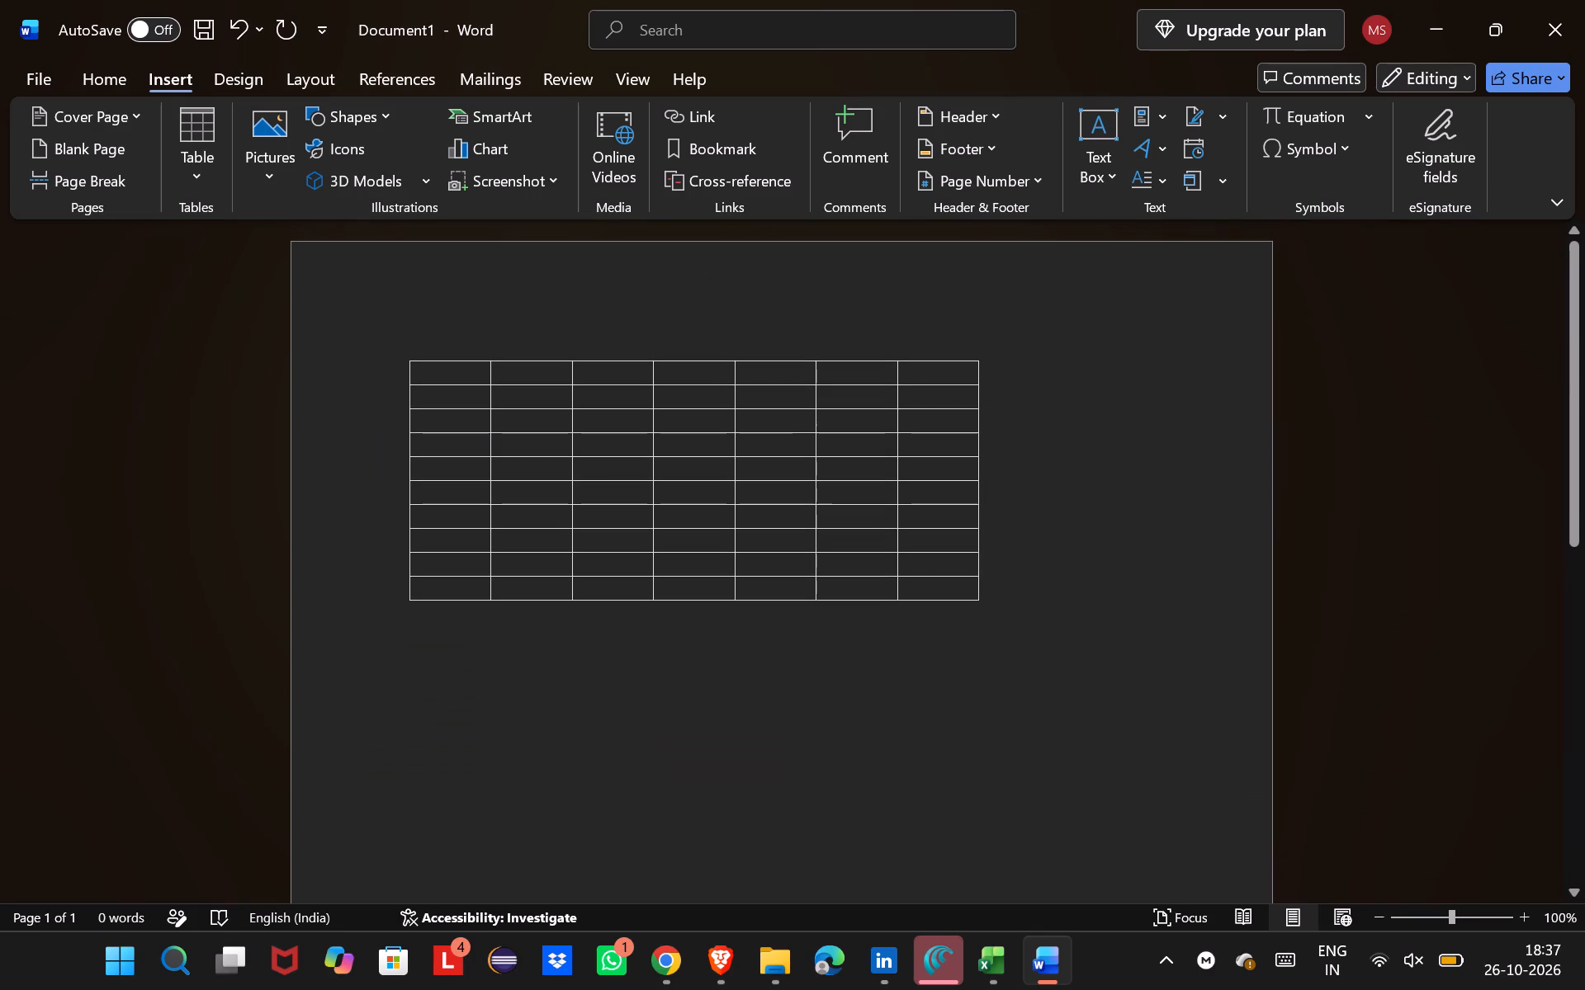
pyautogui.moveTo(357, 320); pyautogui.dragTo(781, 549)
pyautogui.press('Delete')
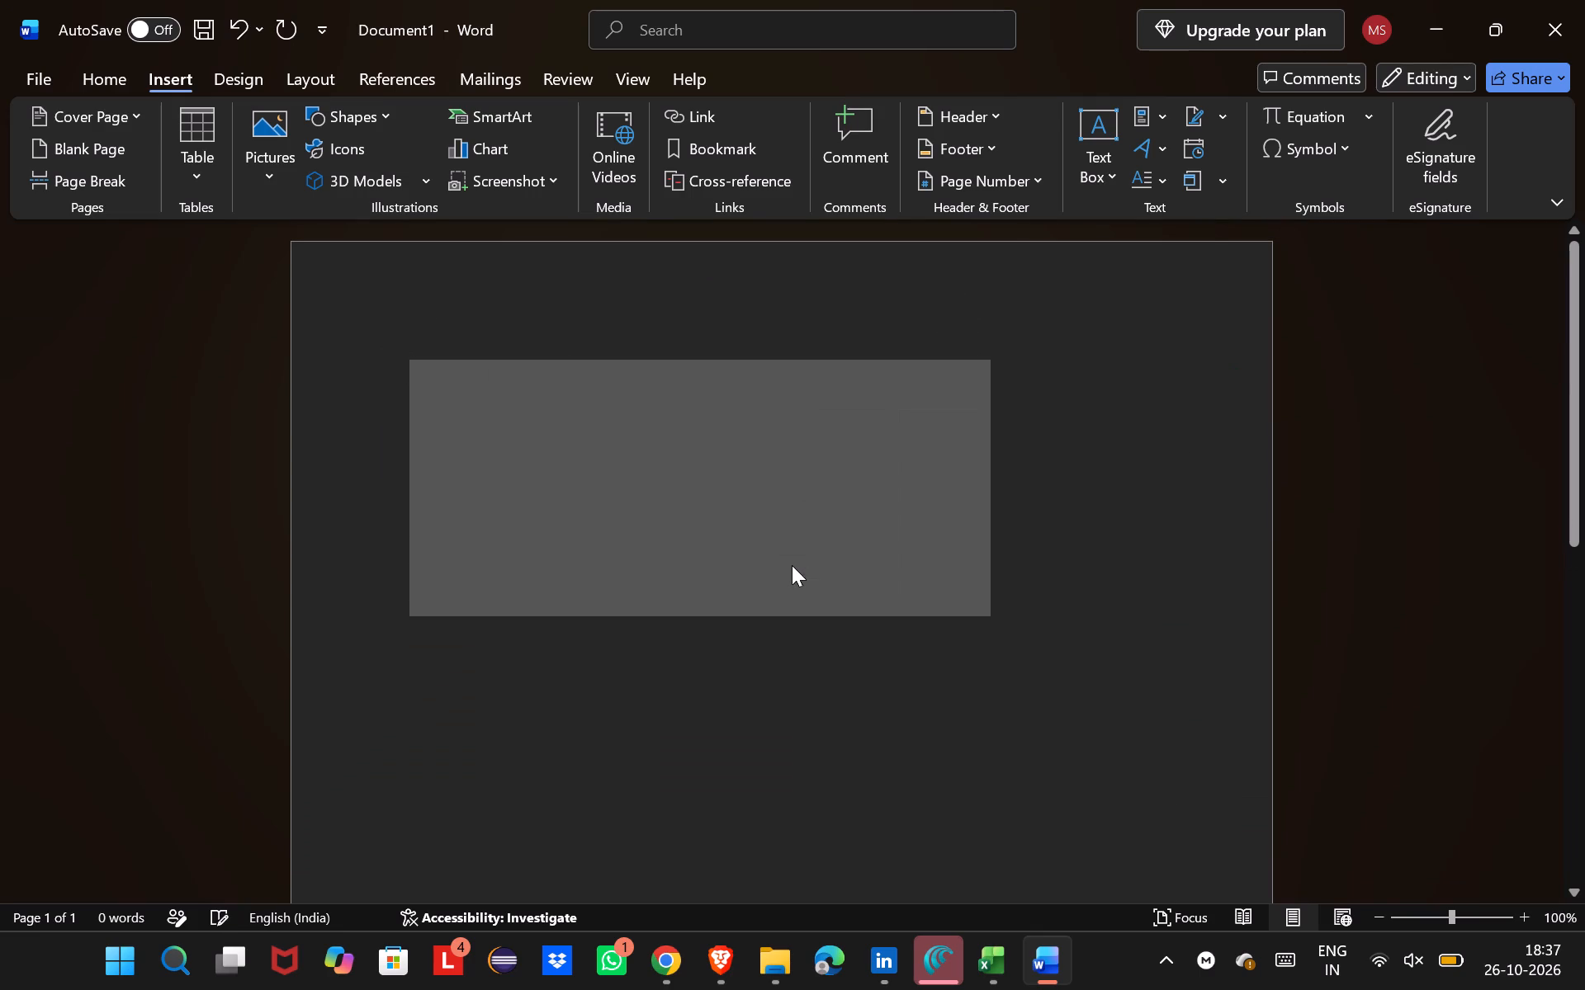
# Insert a table with 3 columns and 80 rows into the blank Word document.
pyautogui.click(179, 158)
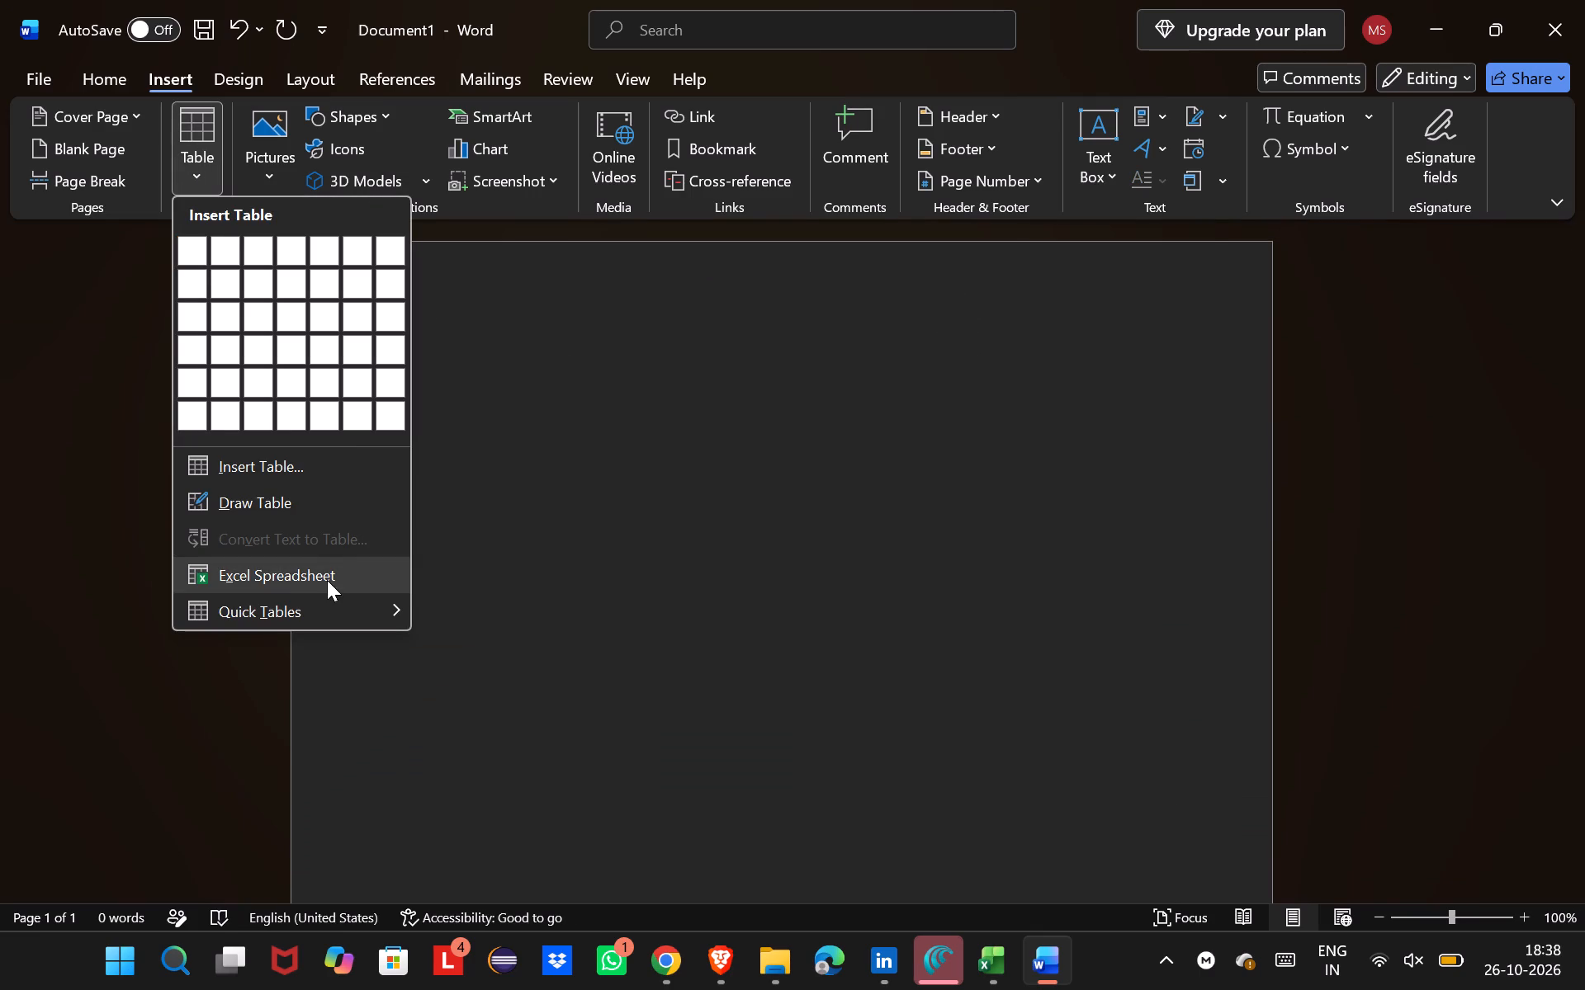
pyautogui.click(287, 471)
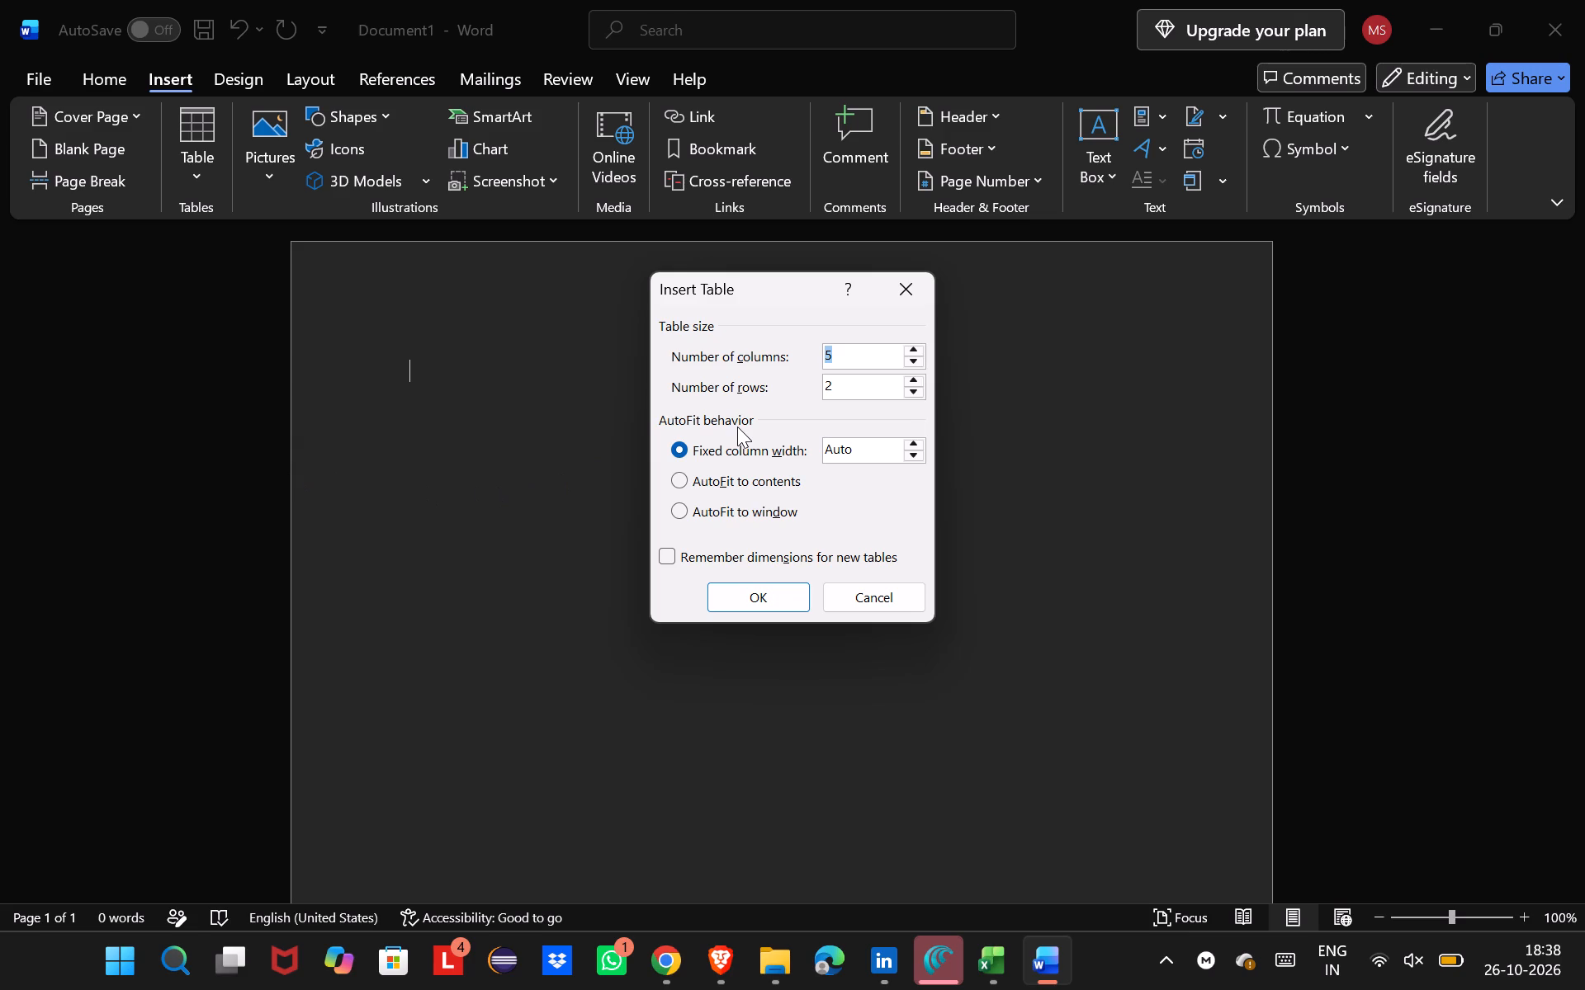
pyautogui.hotkey('alt', 'Tab')
pyautogui.hotkey('alt', 'Tab')
pyautogui.press('BackSpace')
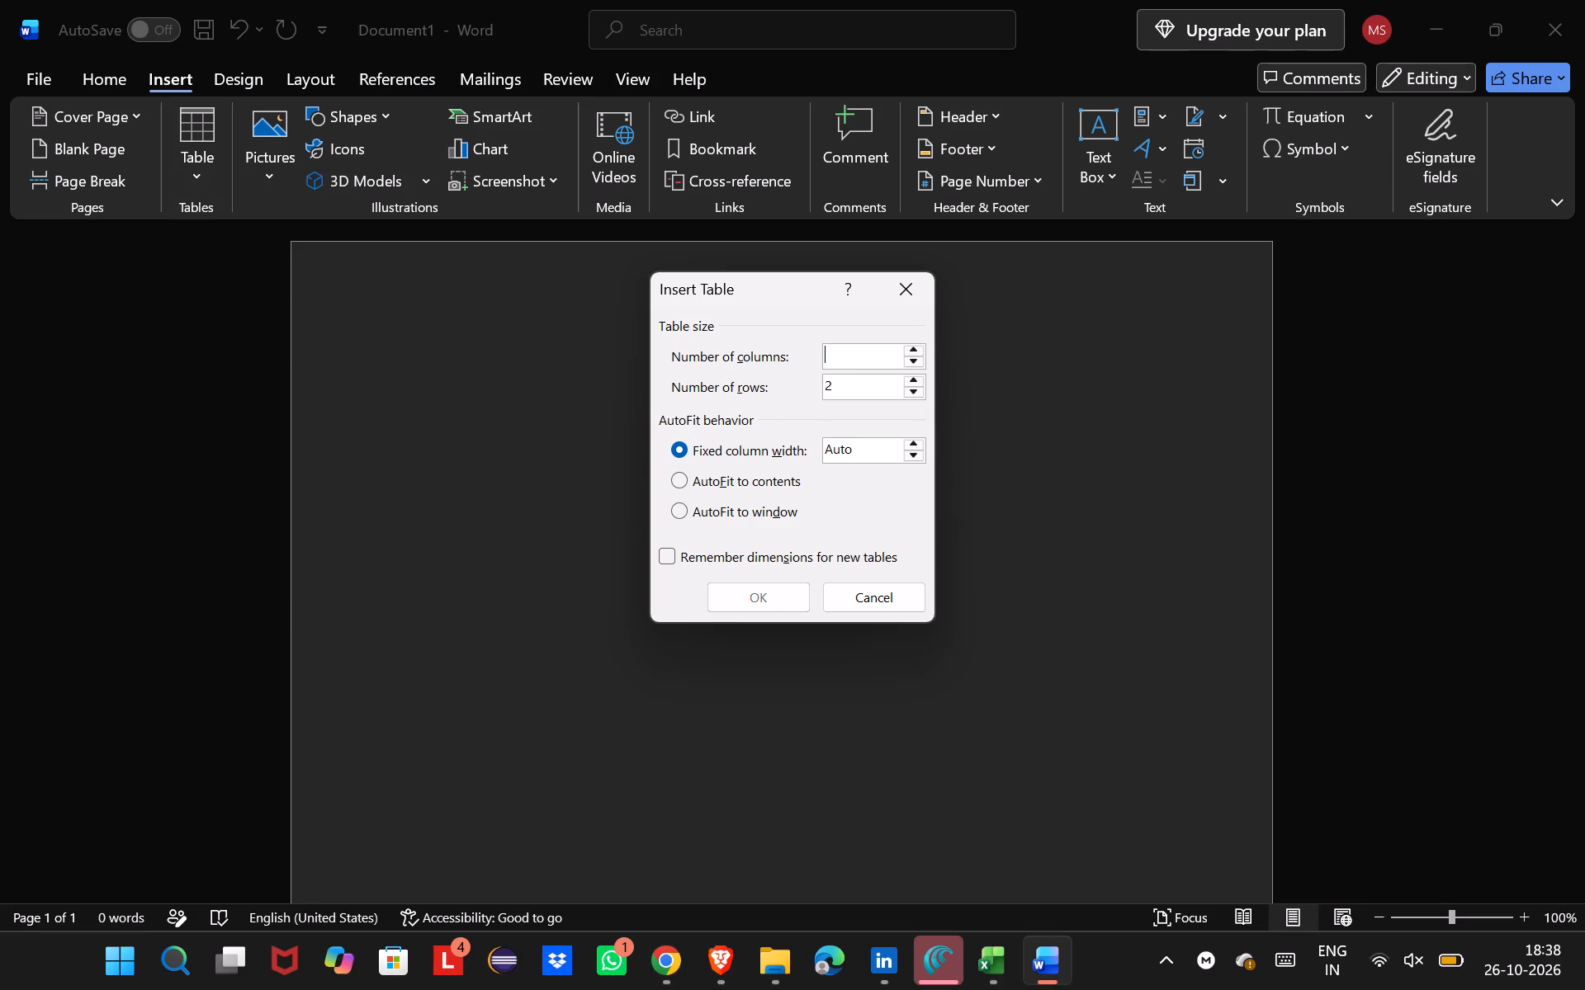
pyautogui.press('3')
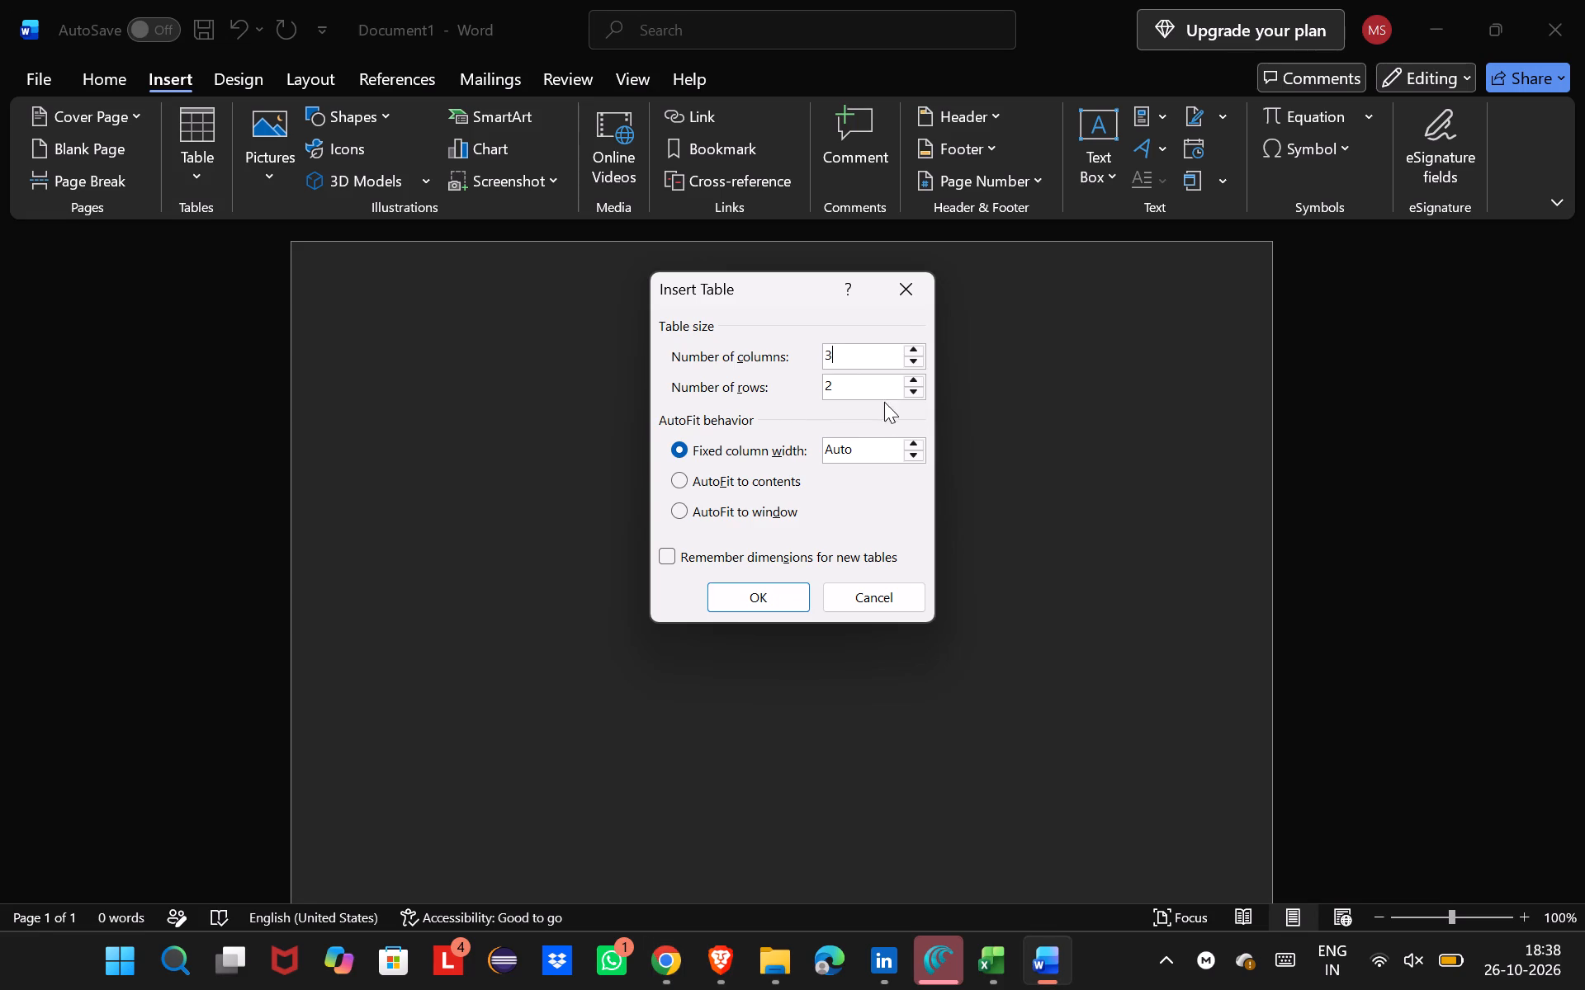
pyautogui.click(882, 389)
pyautogui.press('BackSpace')
pyautogui.write('80')
pyautogui.press('Return')
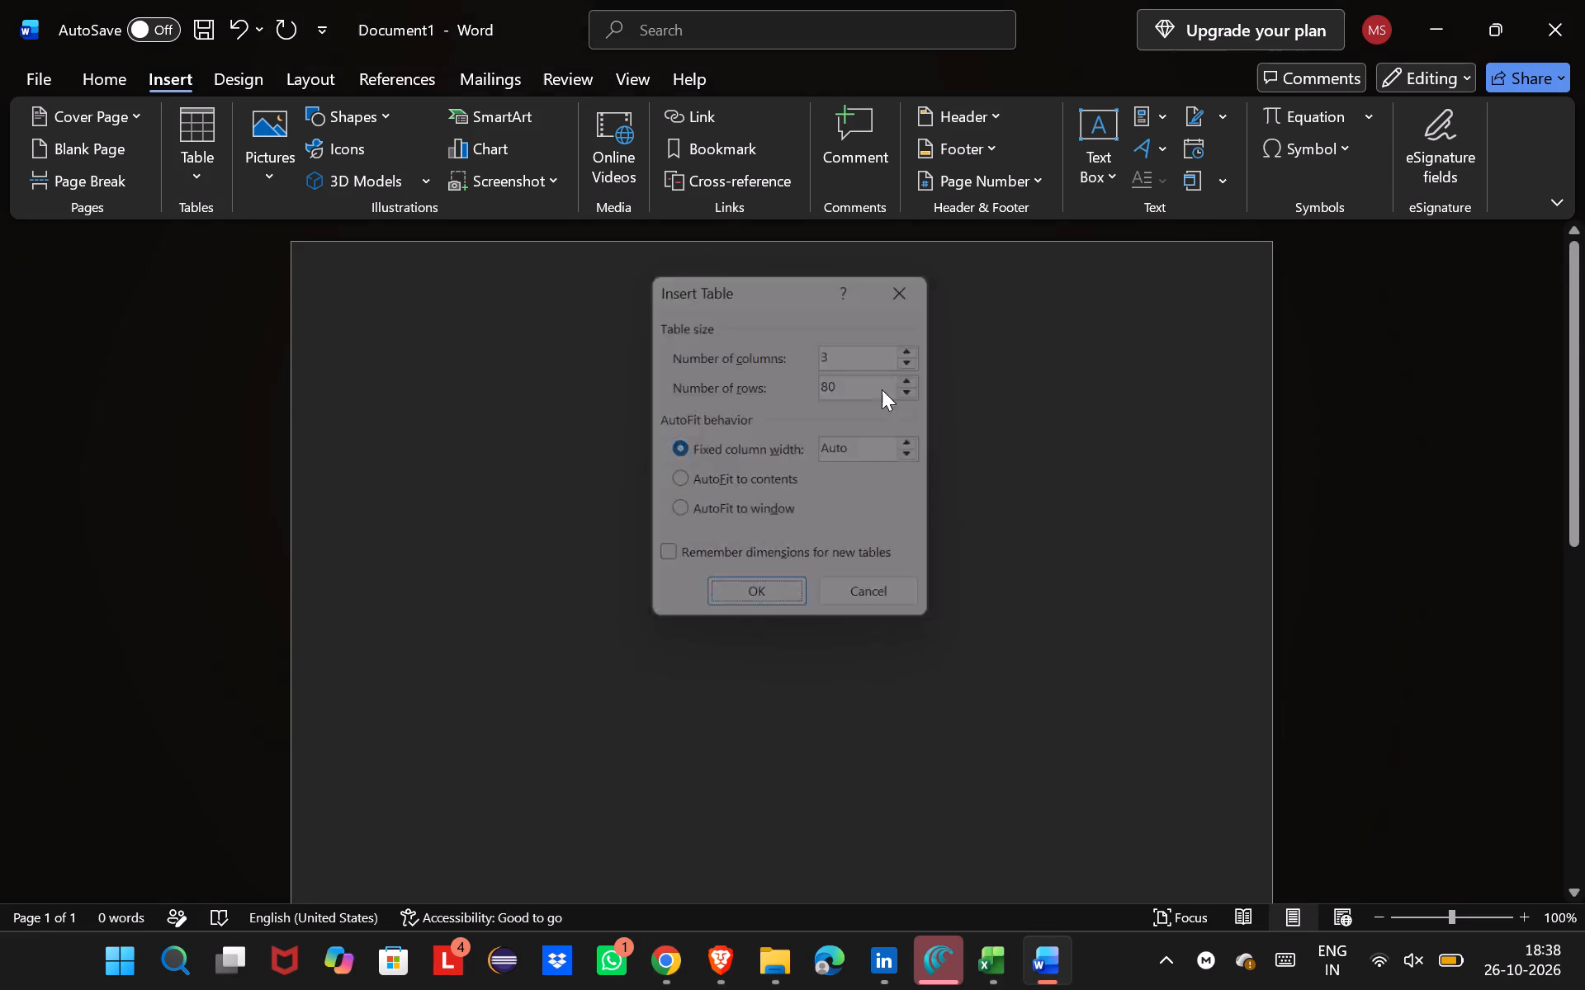
pyautogui.scroll(-13, 899, 596)
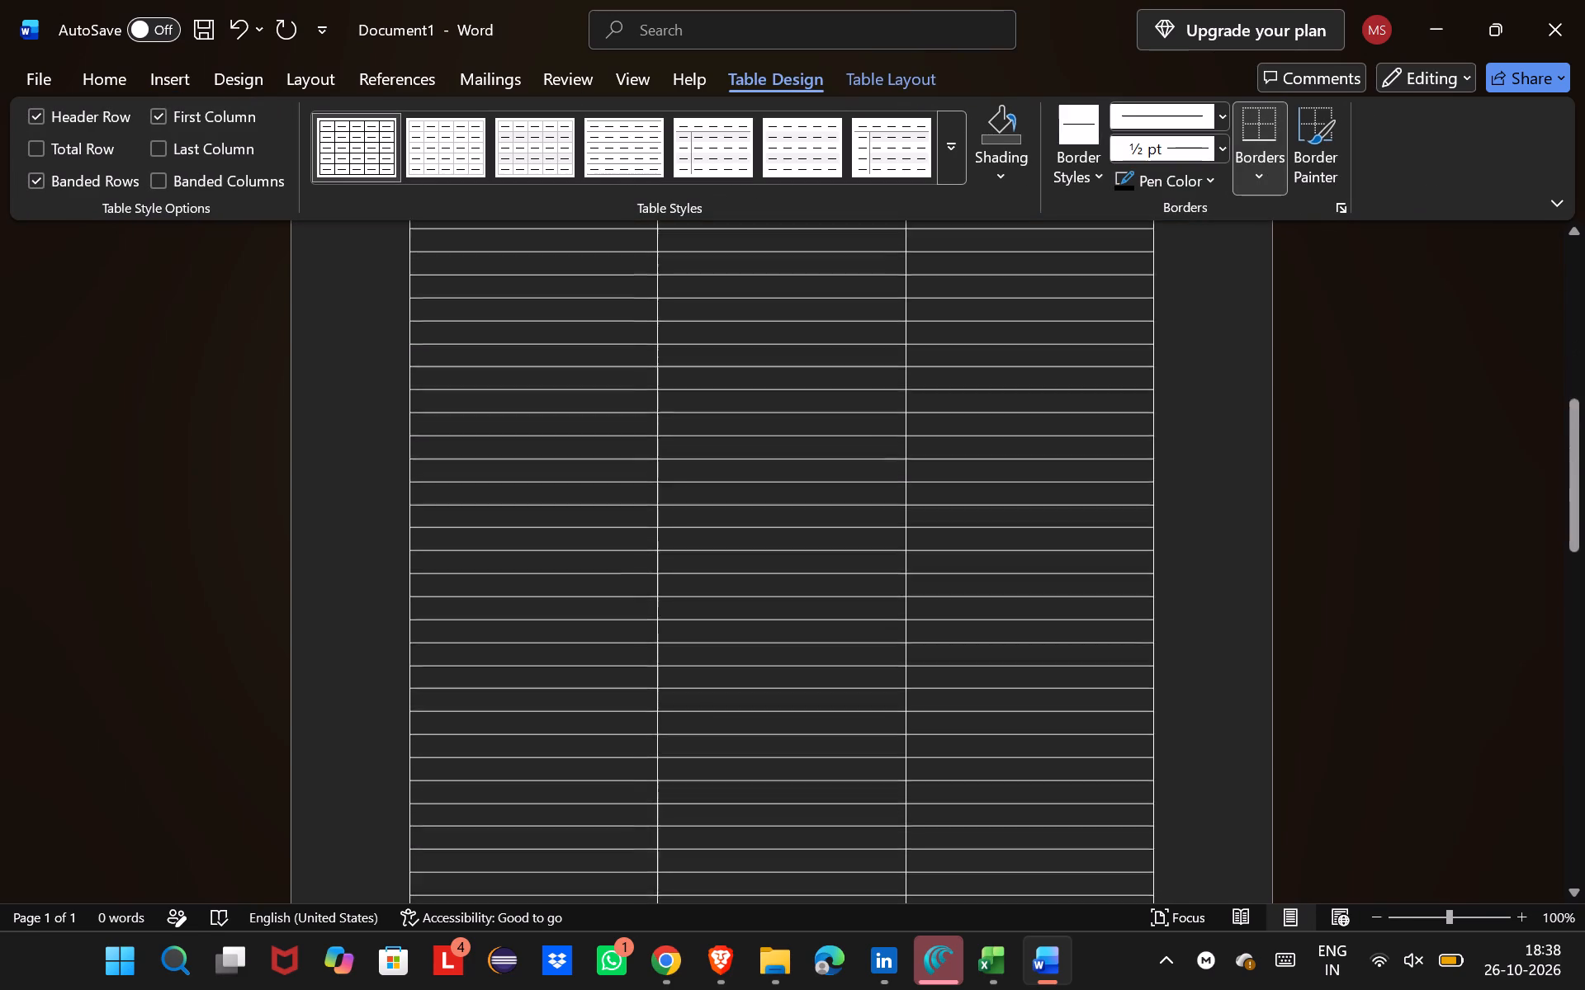
pyautogui.scroll(13, 904, 628)
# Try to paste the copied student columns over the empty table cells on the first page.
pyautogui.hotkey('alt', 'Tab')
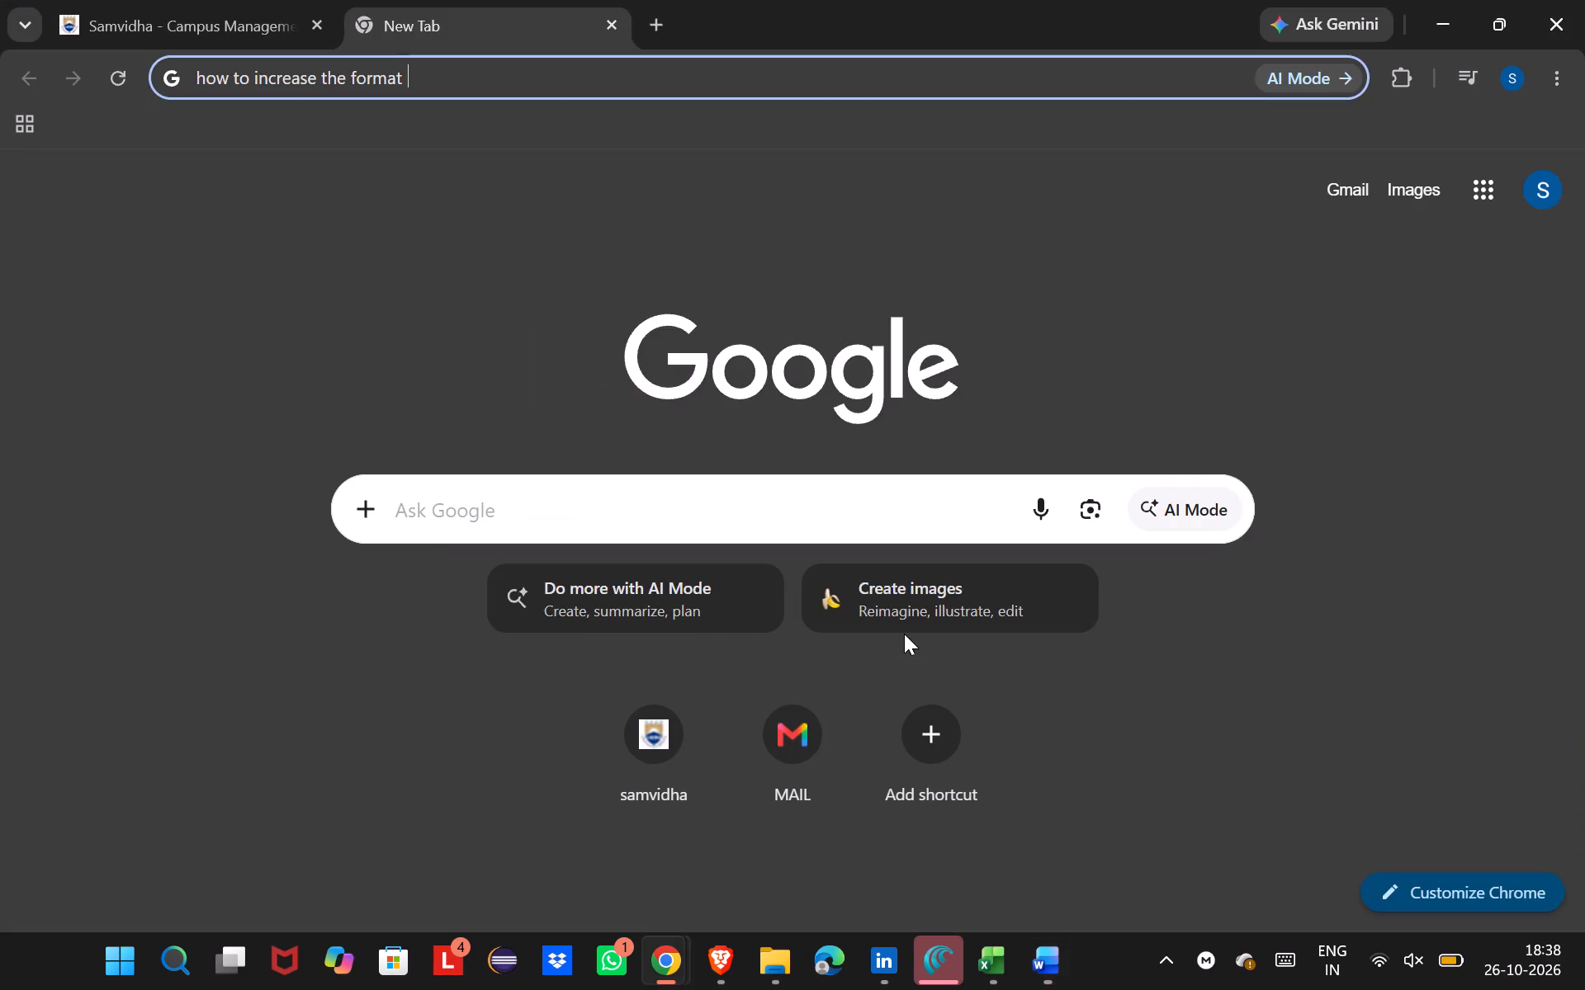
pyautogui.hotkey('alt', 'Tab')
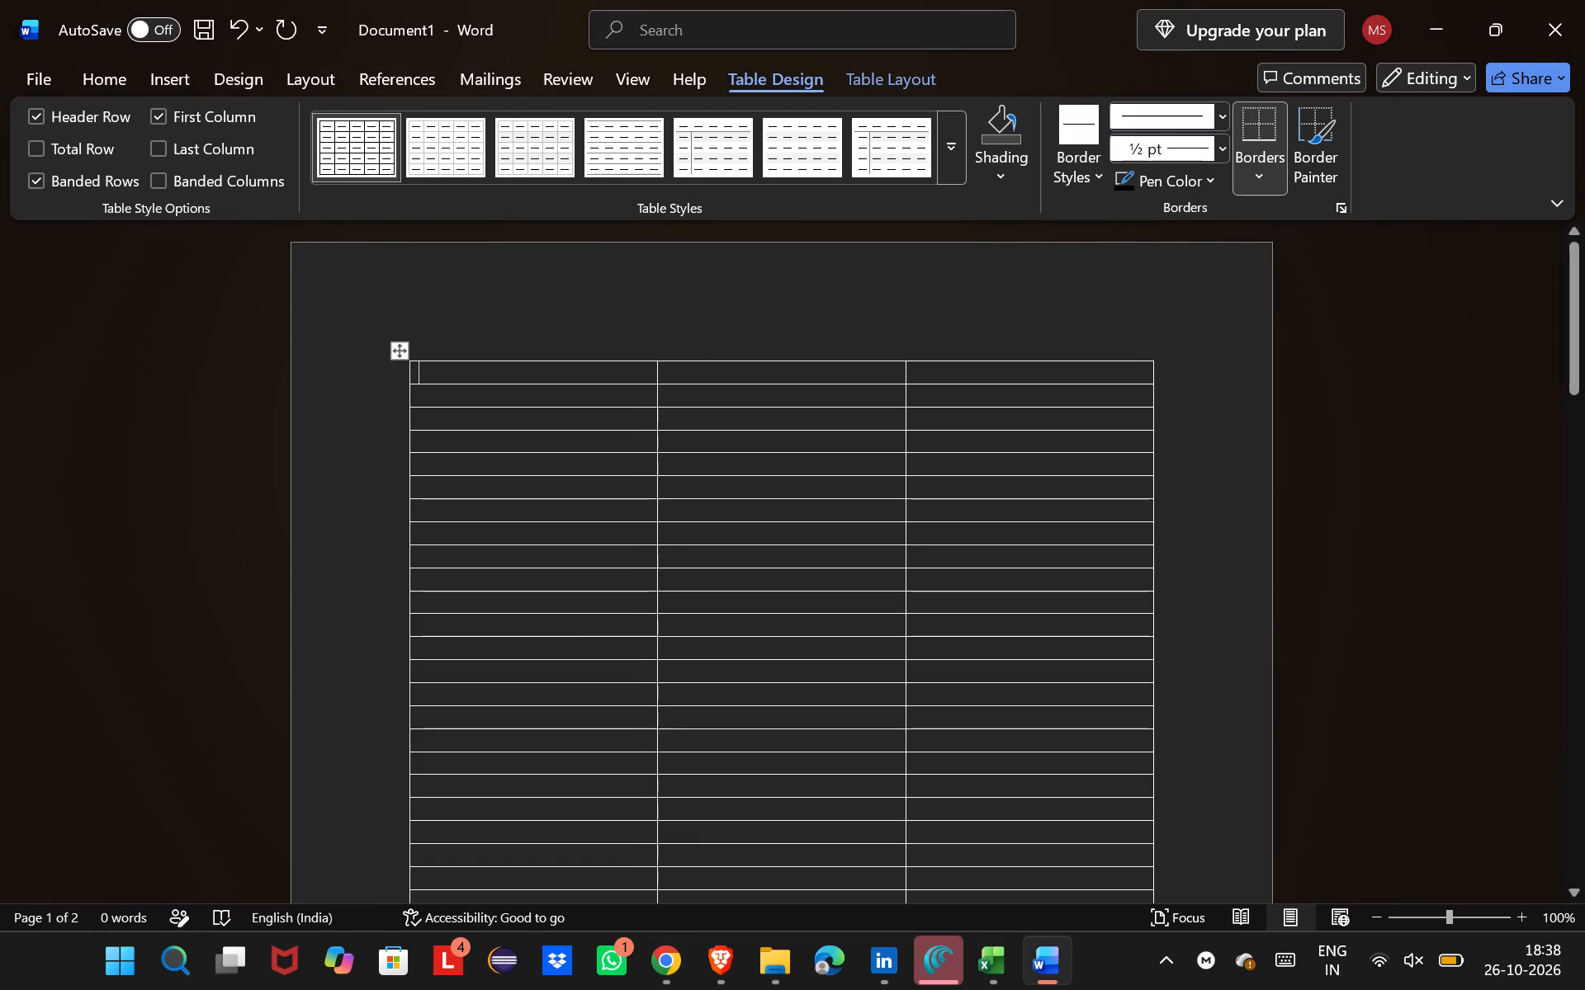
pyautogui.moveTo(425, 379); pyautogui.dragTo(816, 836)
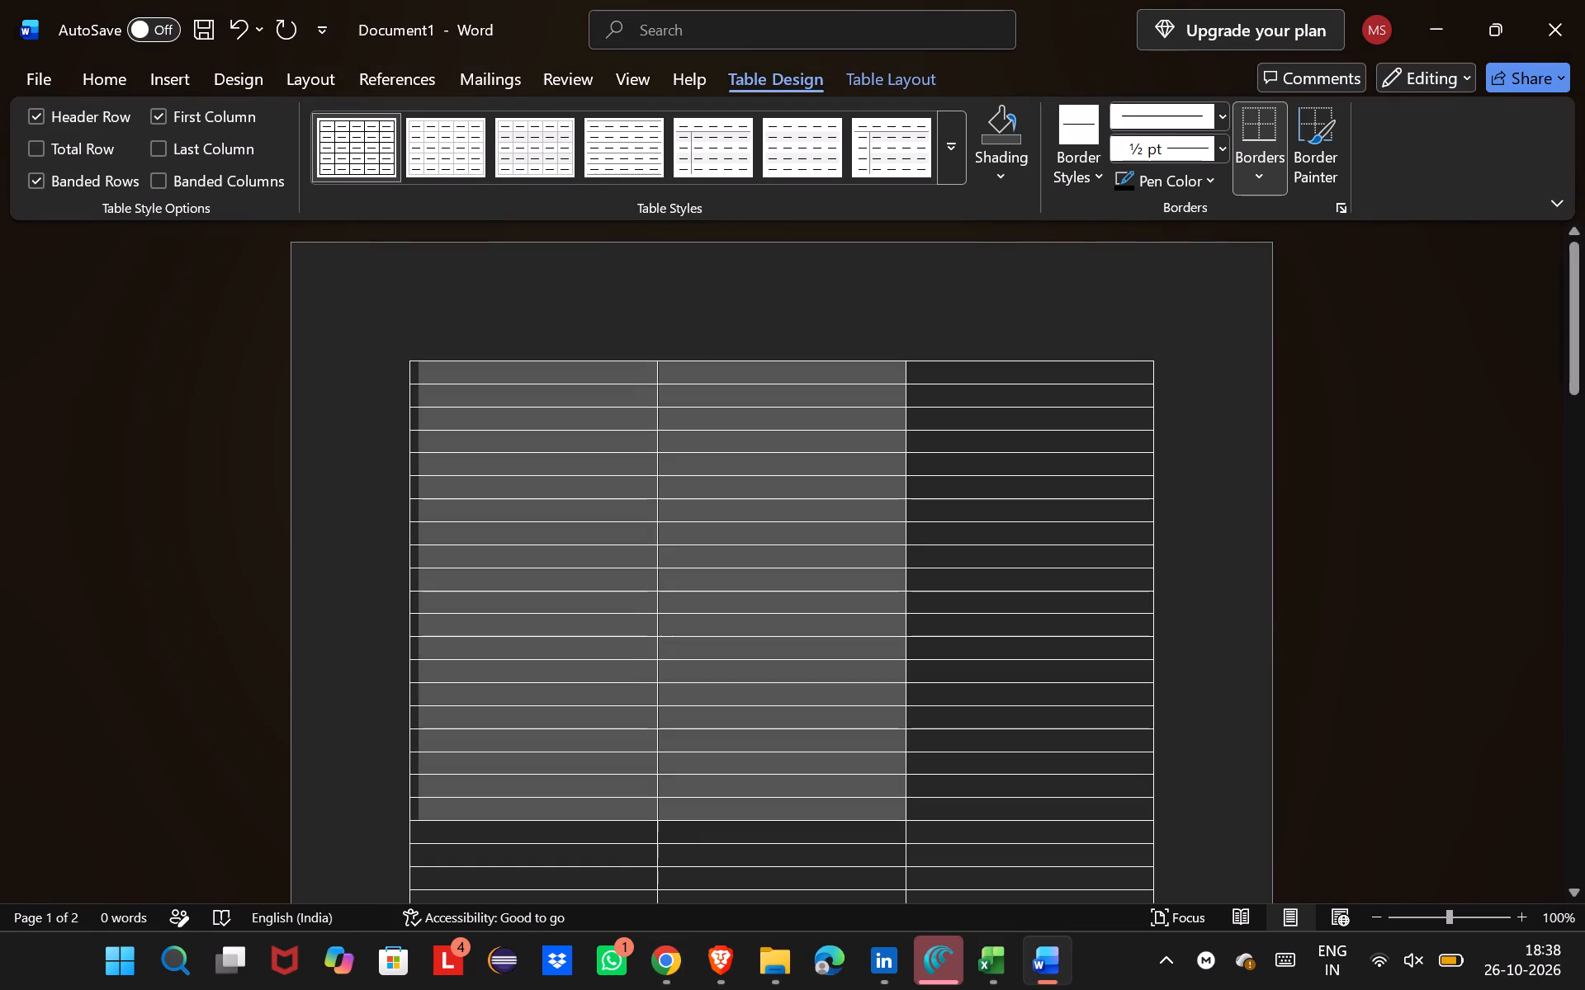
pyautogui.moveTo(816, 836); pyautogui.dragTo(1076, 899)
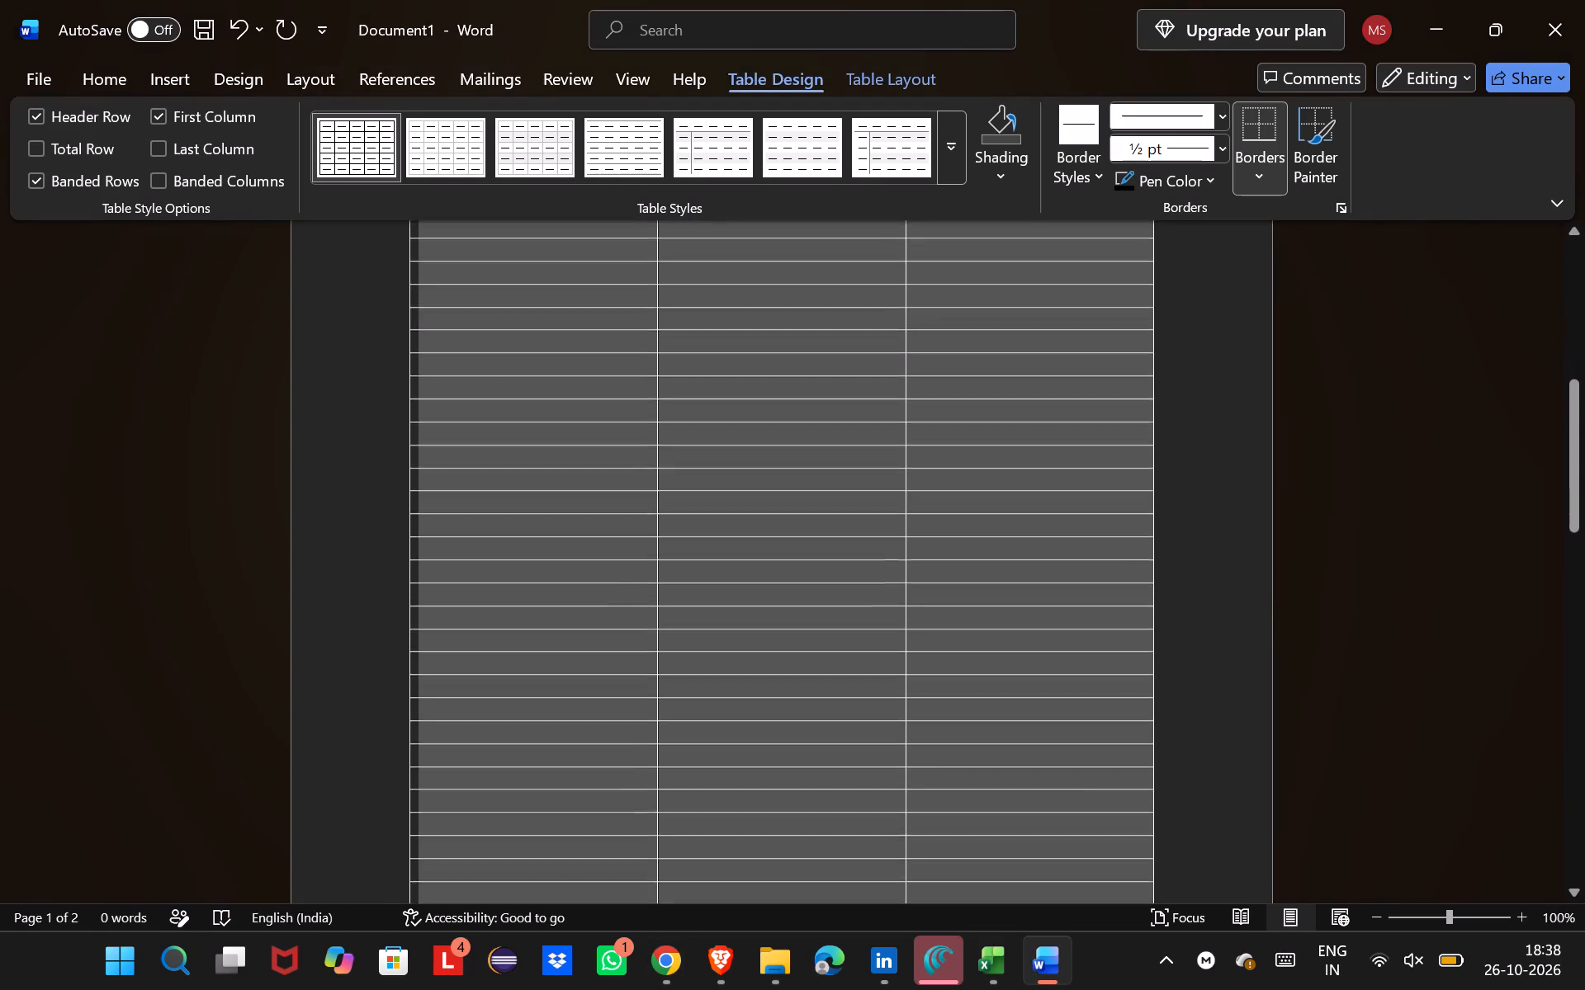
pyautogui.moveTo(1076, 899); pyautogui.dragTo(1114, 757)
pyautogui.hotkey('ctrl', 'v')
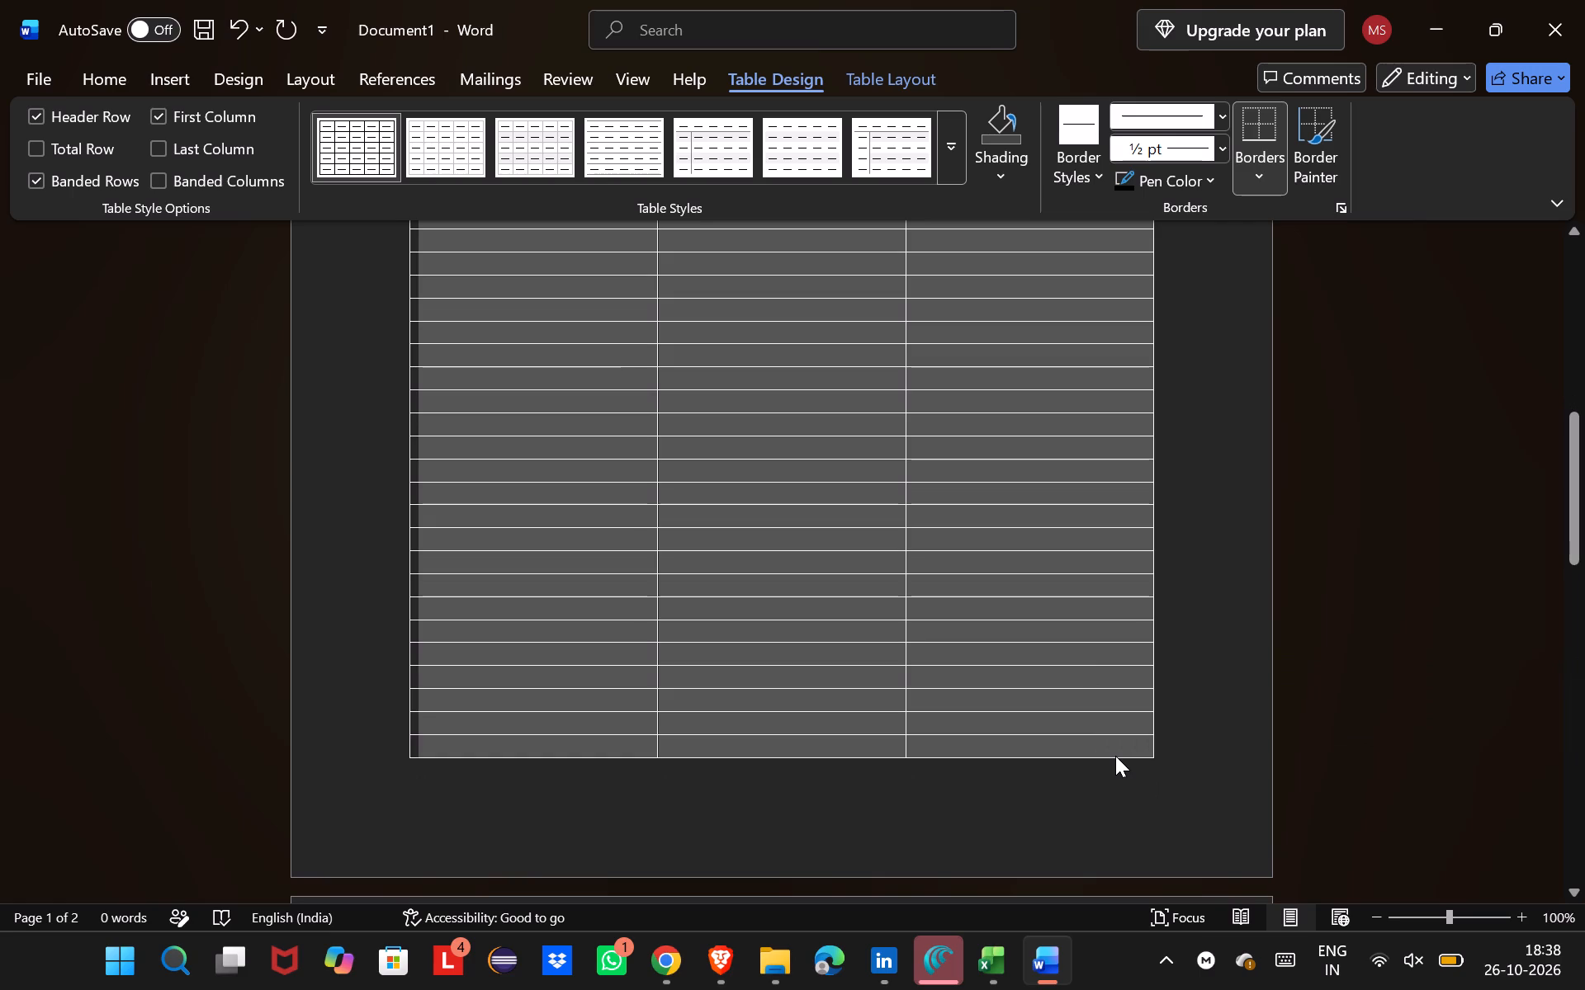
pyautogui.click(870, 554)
# Switch from Word to the original Section D workbook in Excel, looking at Book1 on the way.
pyautogui.hotkey('alt', 'Tab')
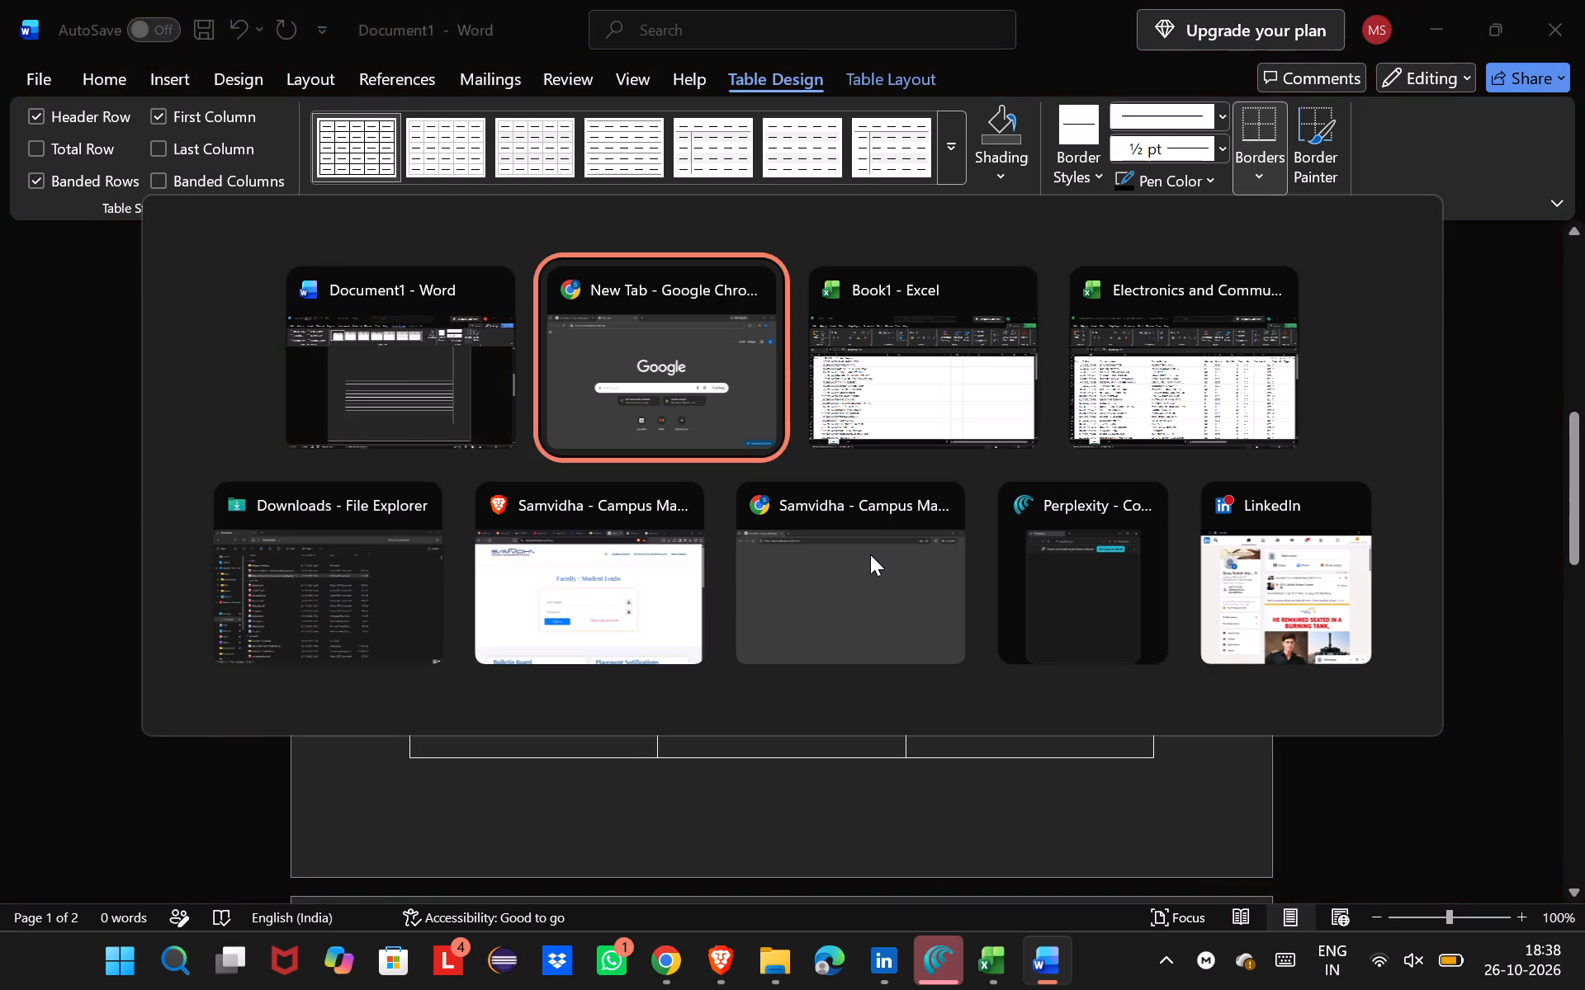
pyautogui.hotkey('alt', 'Tab')
pyautogui.scroll(4, 254, 643)
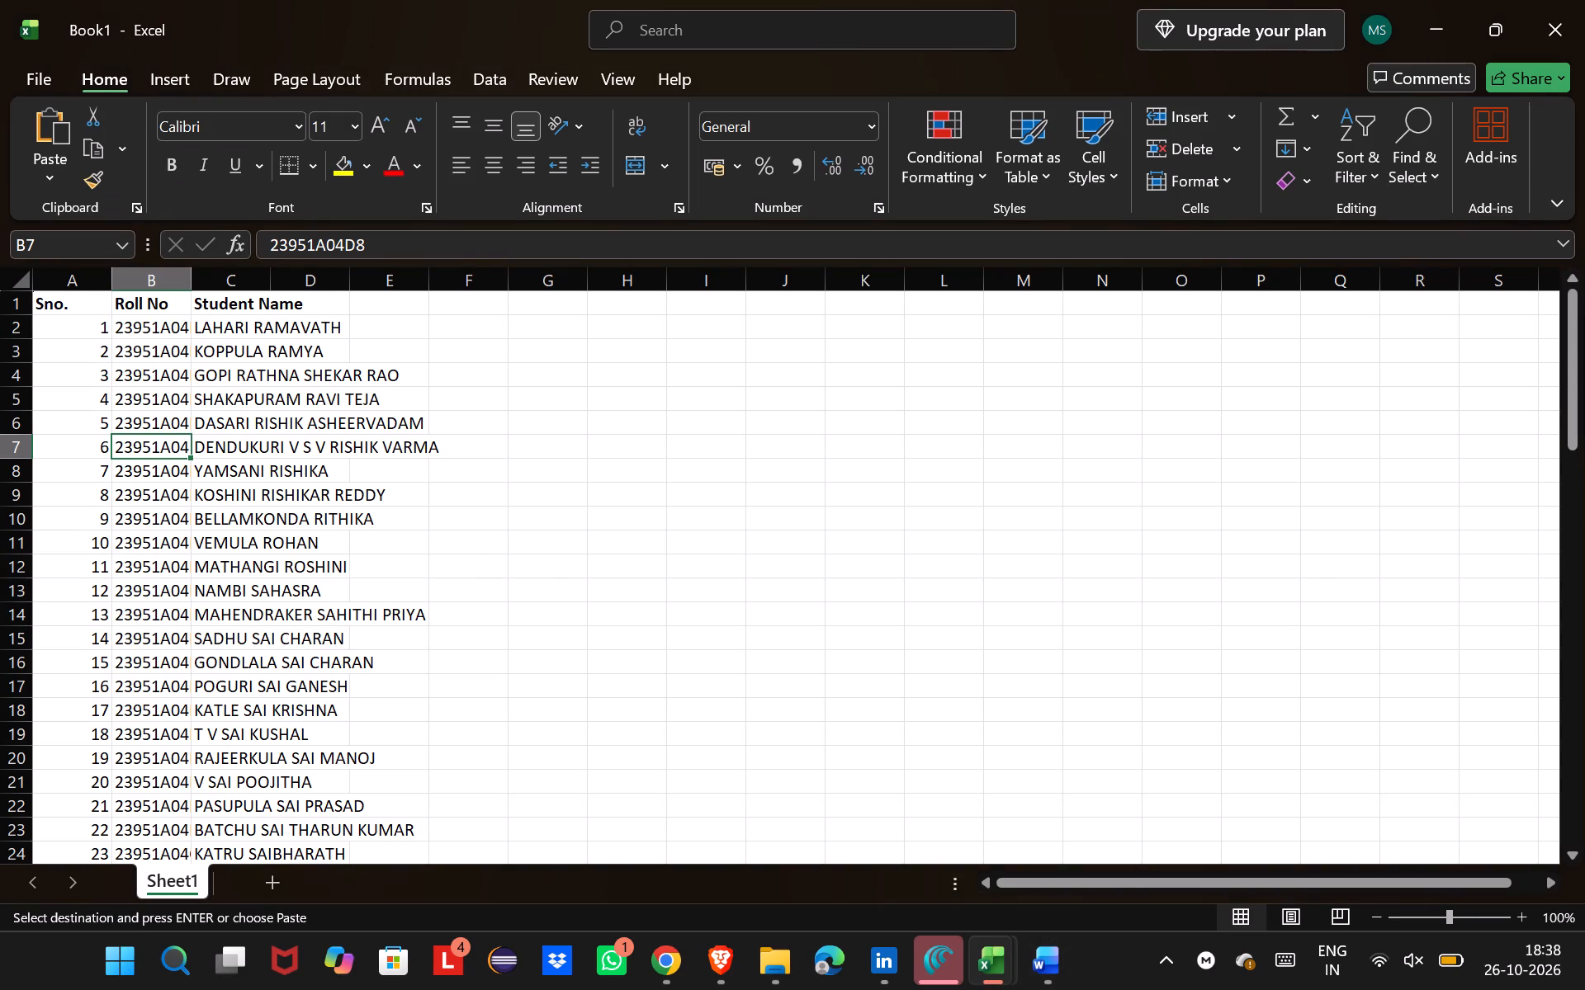
pyautogui.hotkey('alt', 'Tab')
pyautogui.hotkey('alt', 'Tab')
pyautogui.hotkey('alt', 'Tab')
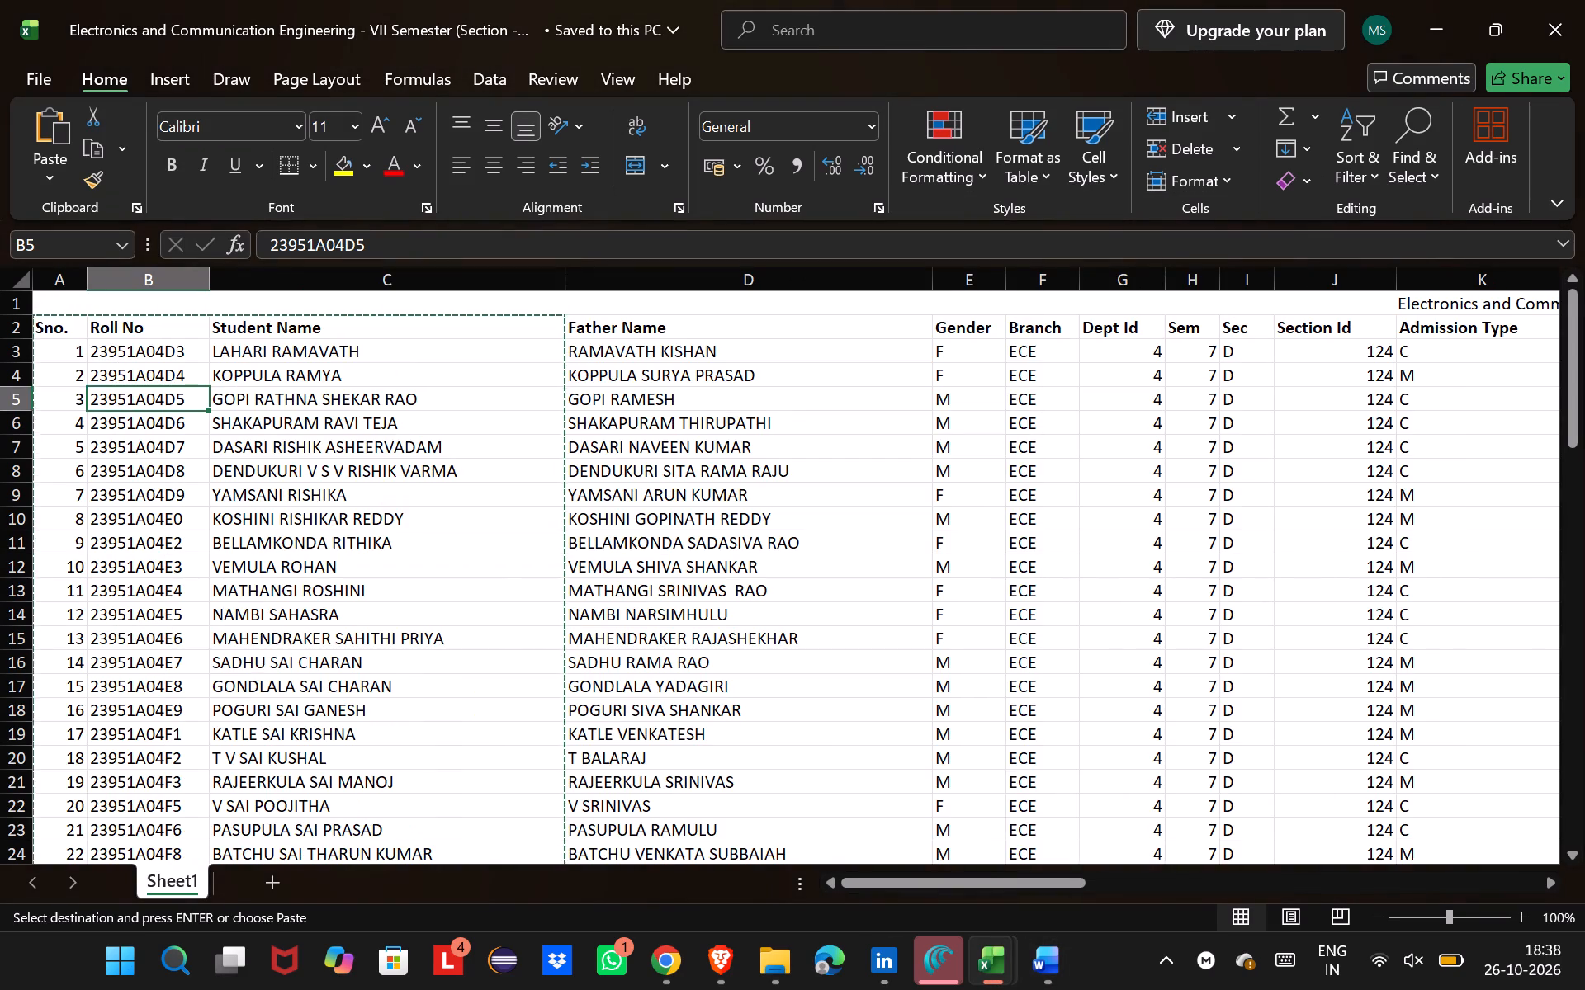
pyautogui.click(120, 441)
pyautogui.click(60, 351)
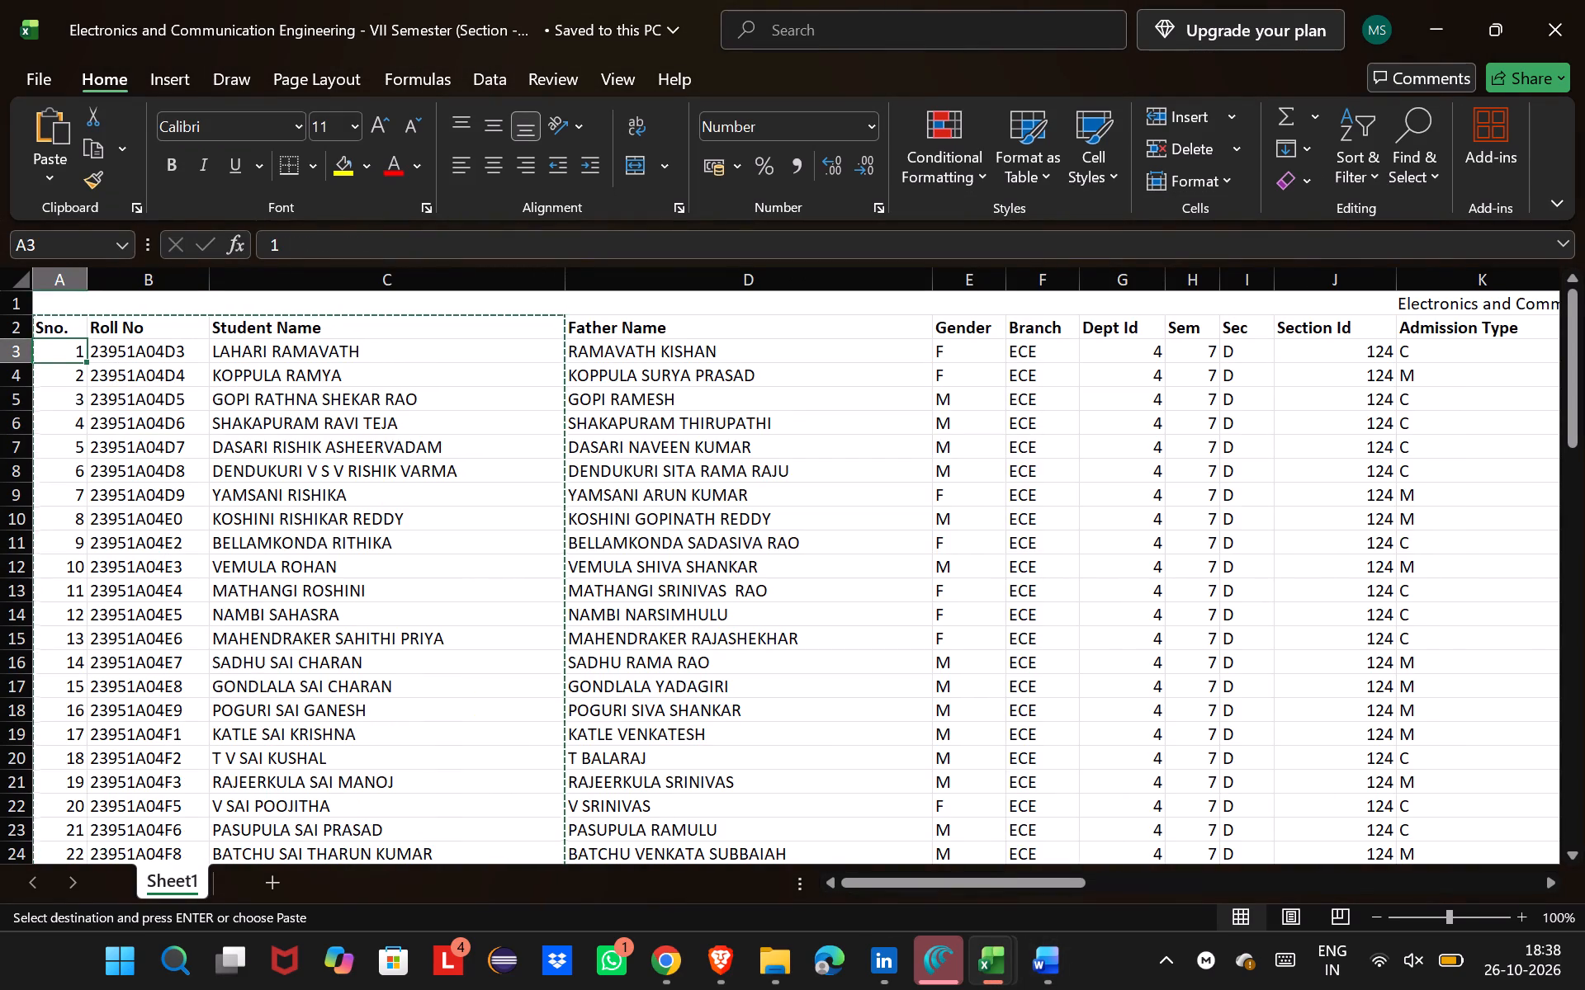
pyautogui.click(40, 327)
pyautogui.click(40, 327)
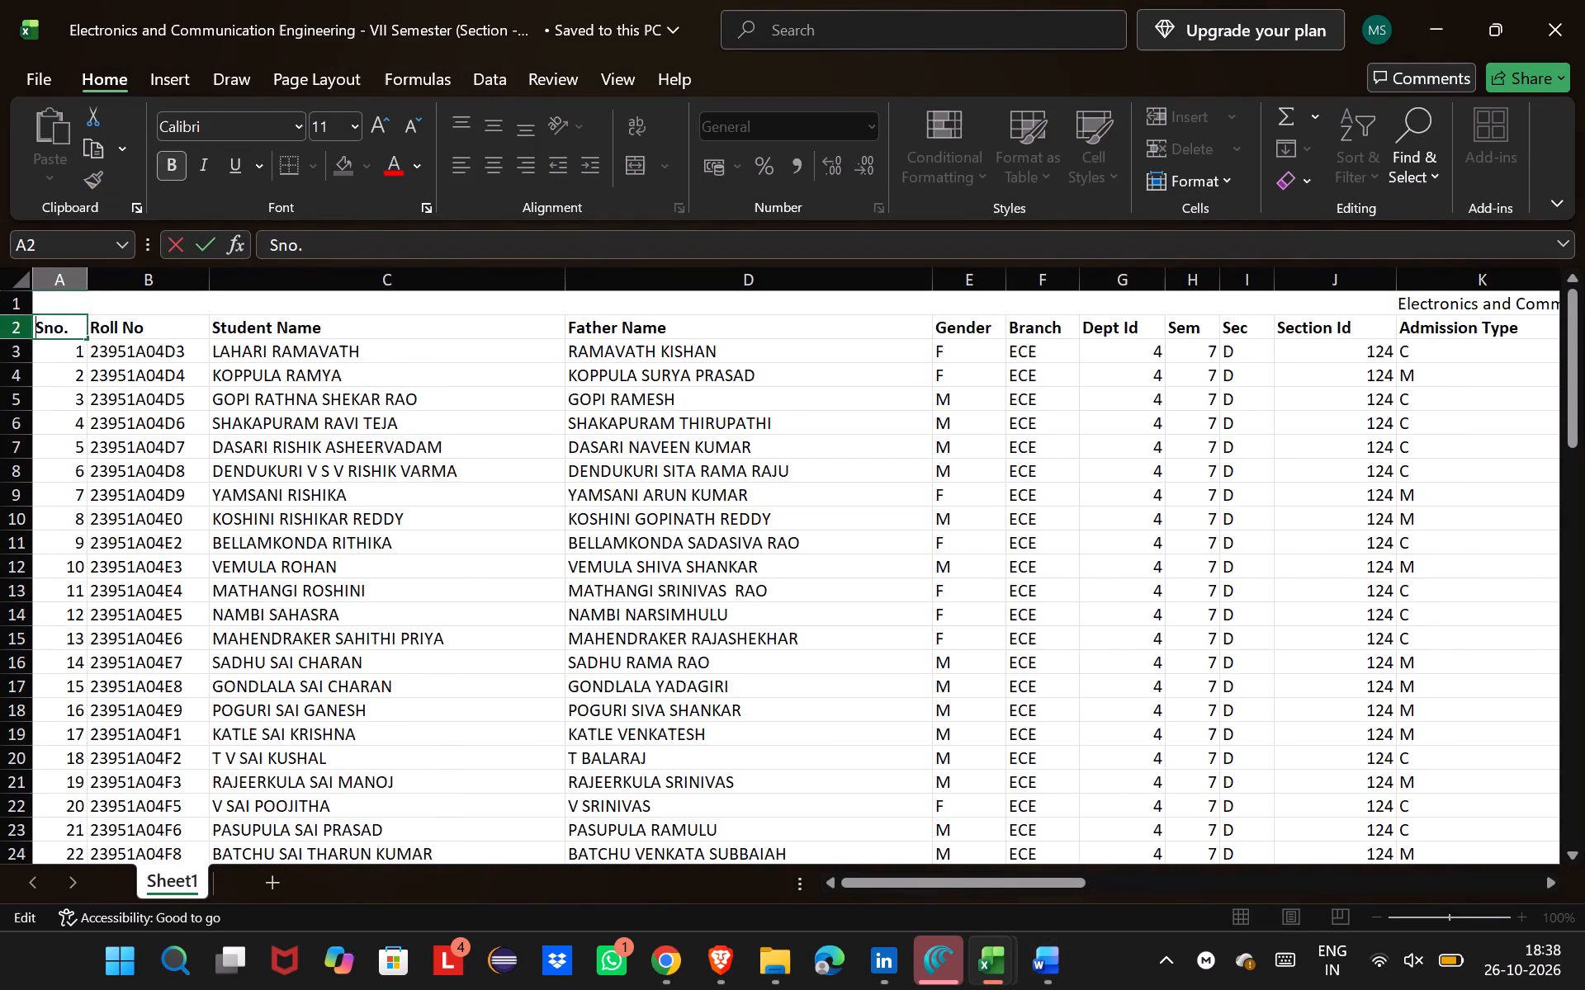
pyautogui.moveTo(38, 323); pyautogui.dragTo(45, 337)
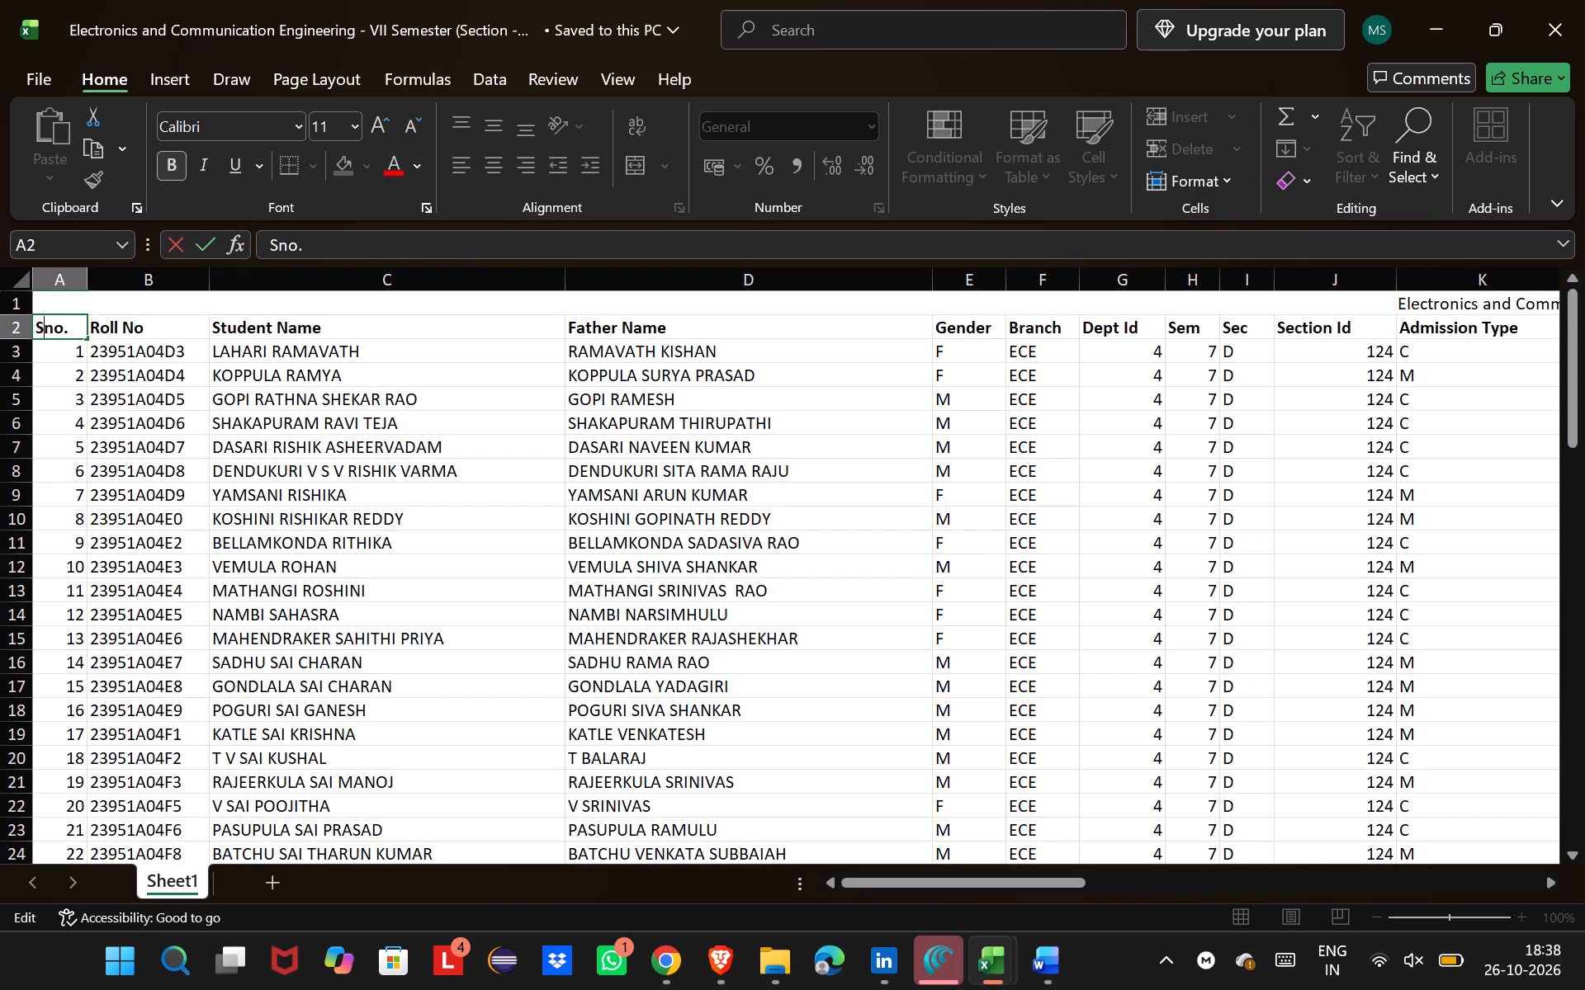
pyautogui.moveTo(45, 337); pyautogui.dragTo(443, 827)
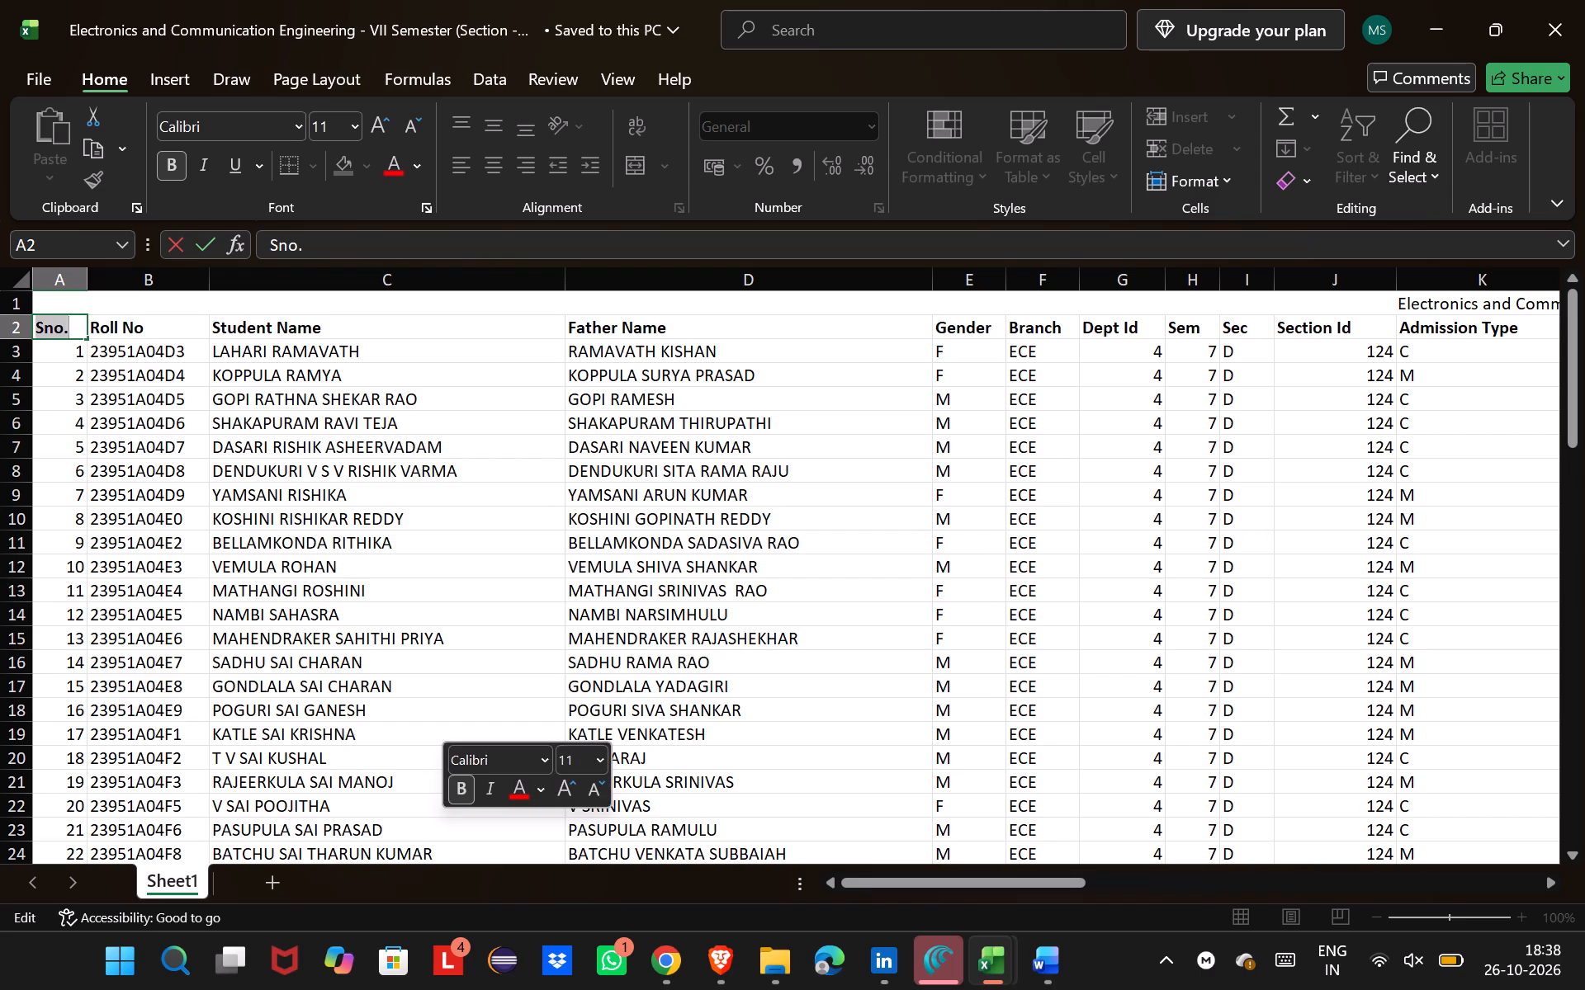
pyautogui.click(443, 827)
# Select and copy the Sno., Roll No and Student Name columns from the header row down to the last student, range A2:C80.
pyautogui.scroll(-16, 443, 827)
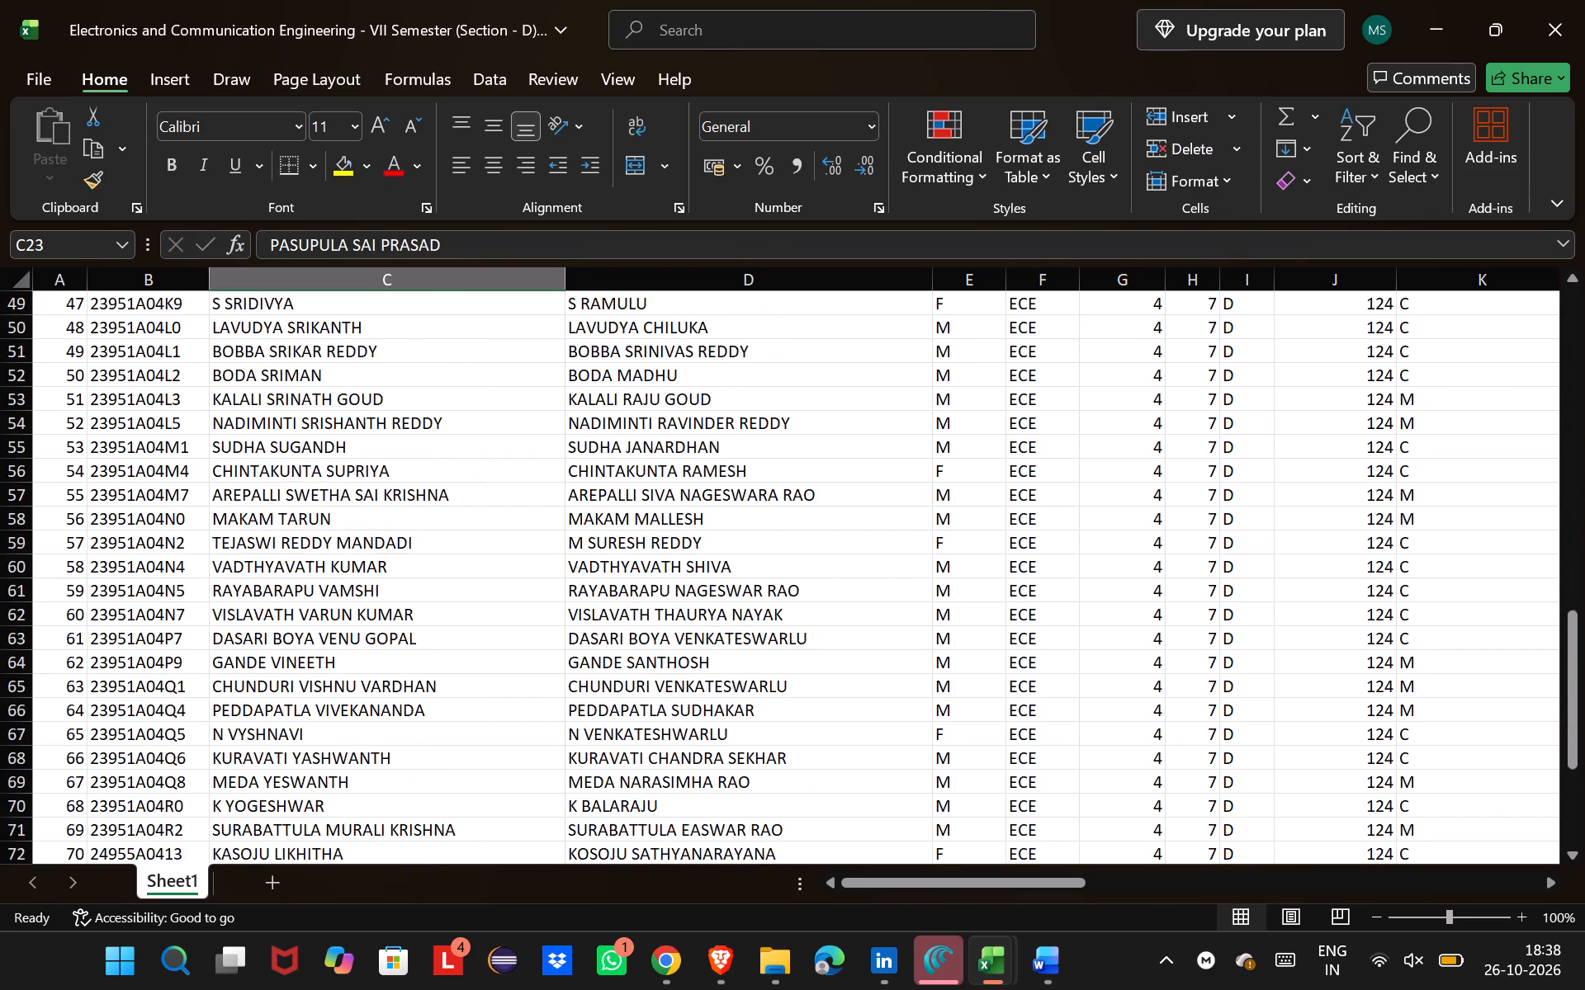
pyautogui.scroll(-7, 443, 827)
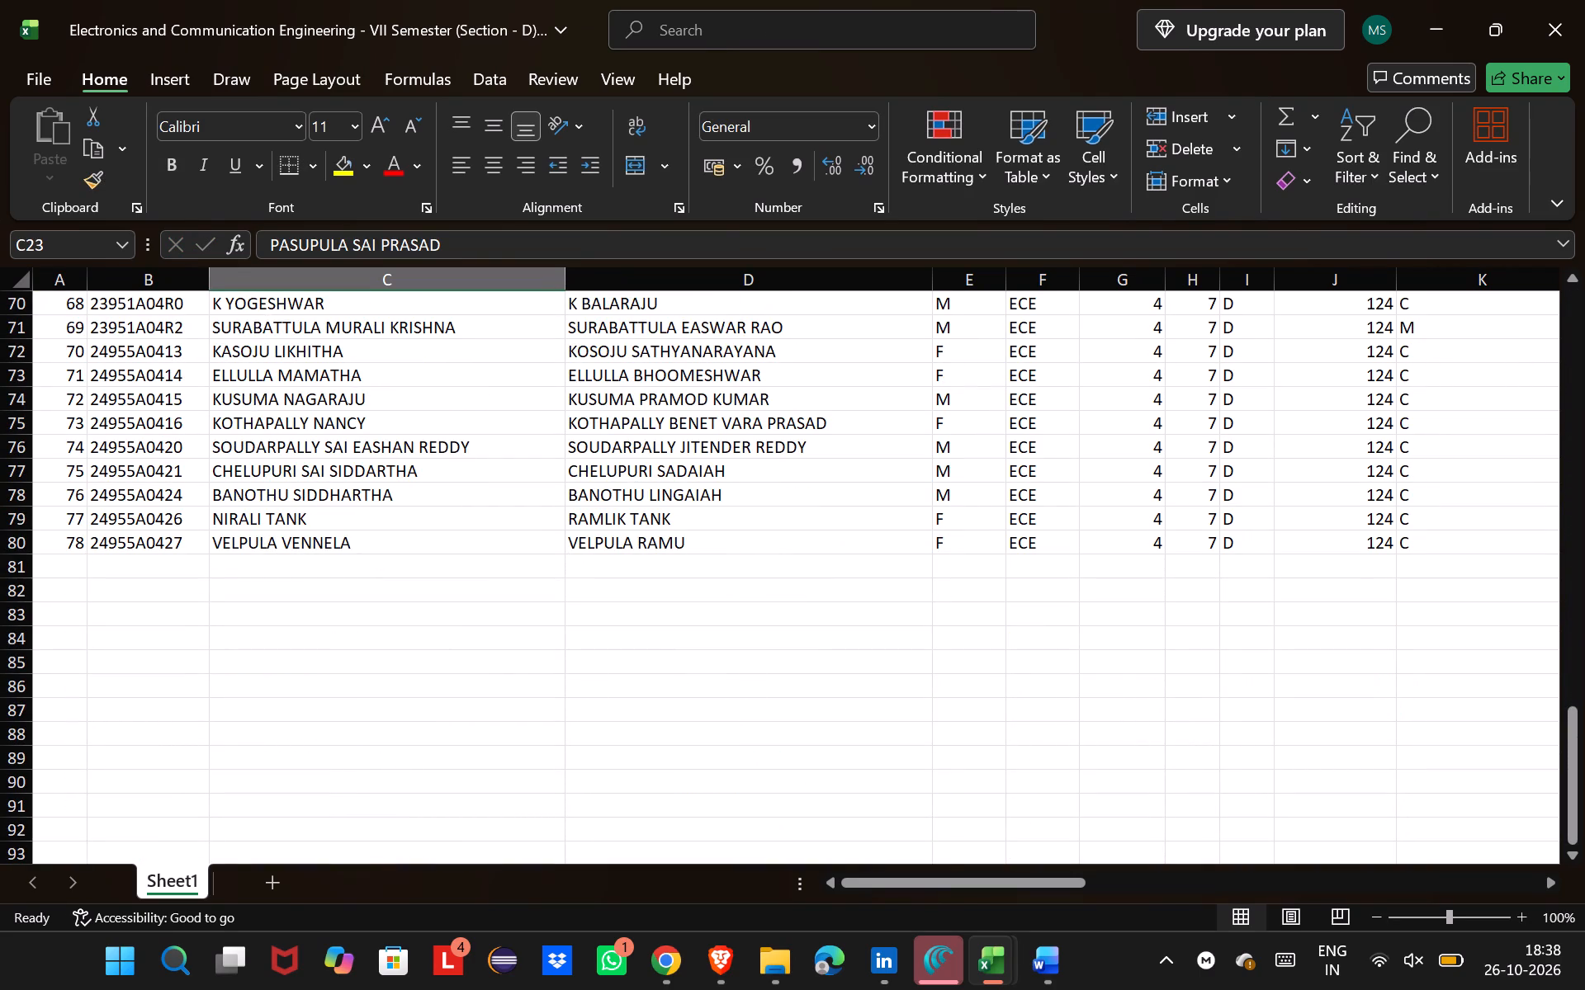
pyautogui.click(557, 545)
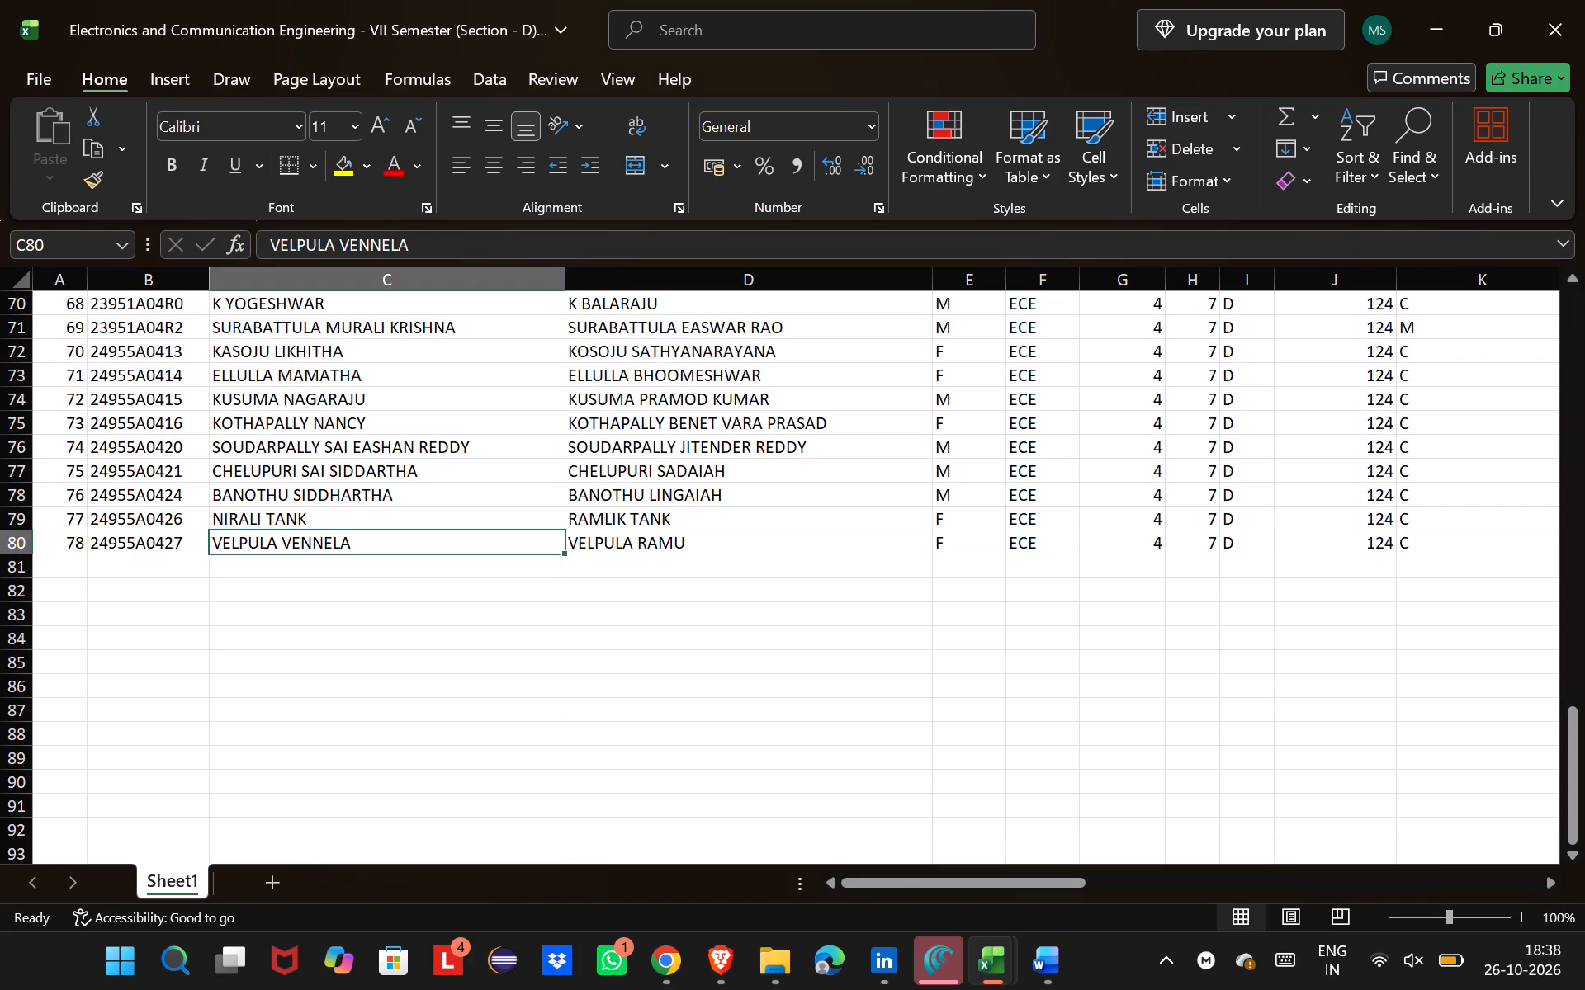
pyautogui.moveTo(553, 541); pyautogui.dragTo(142, 369)
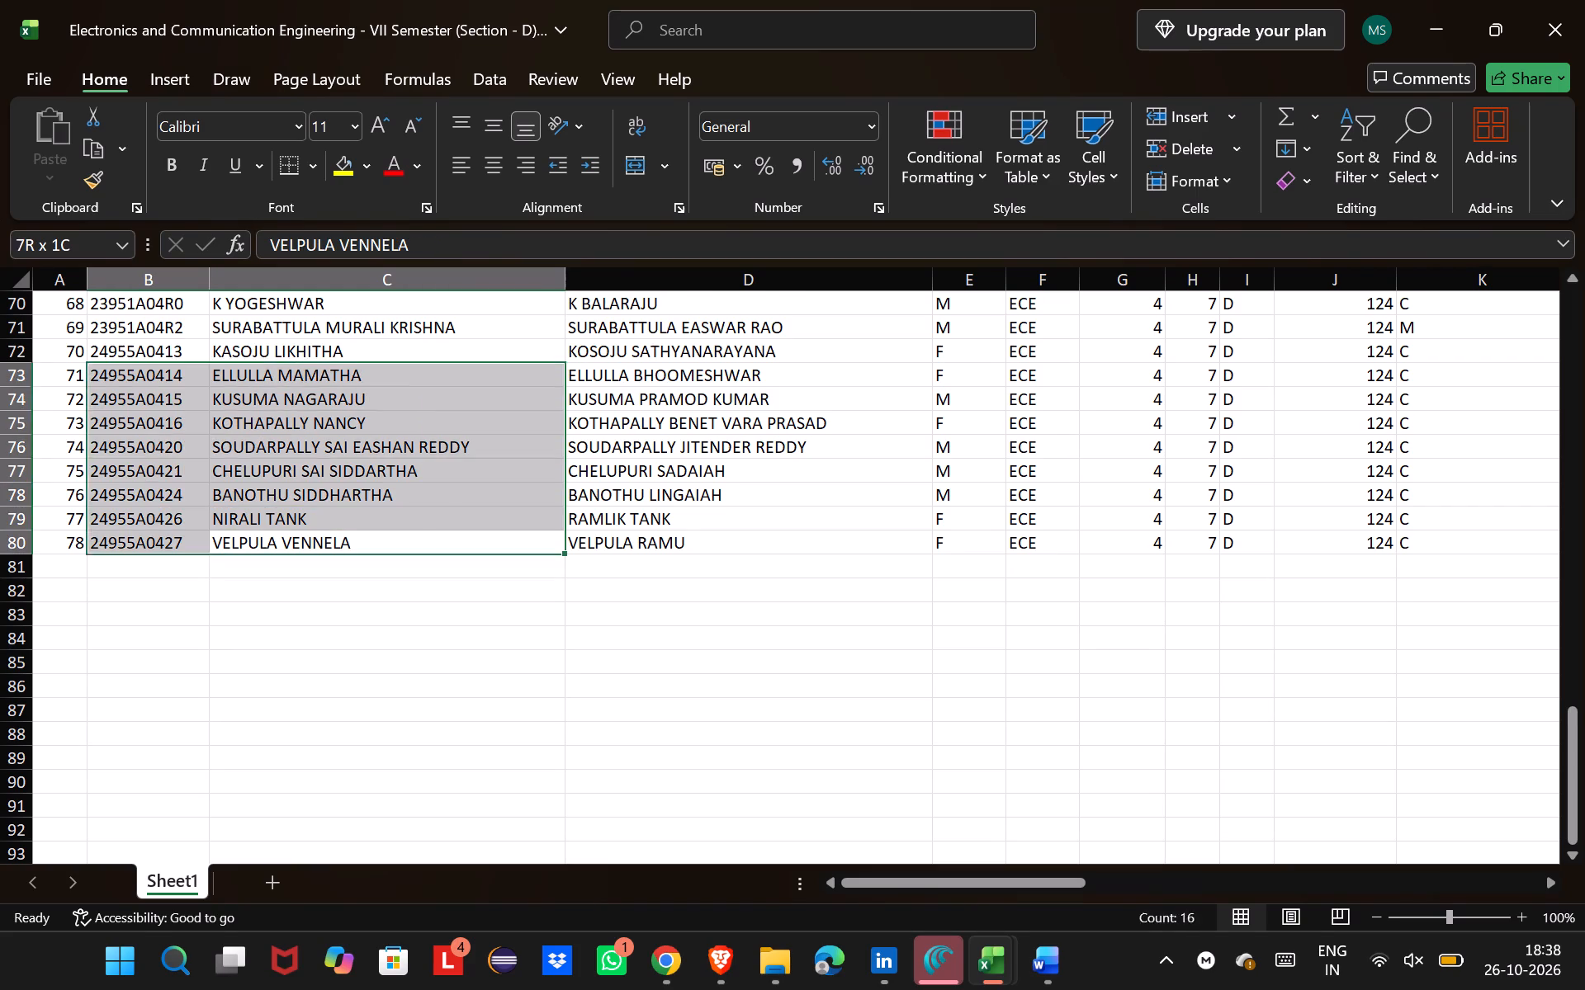
pyautogui.moveTo(142, 369); pyautogui.dragTo(20, 222)
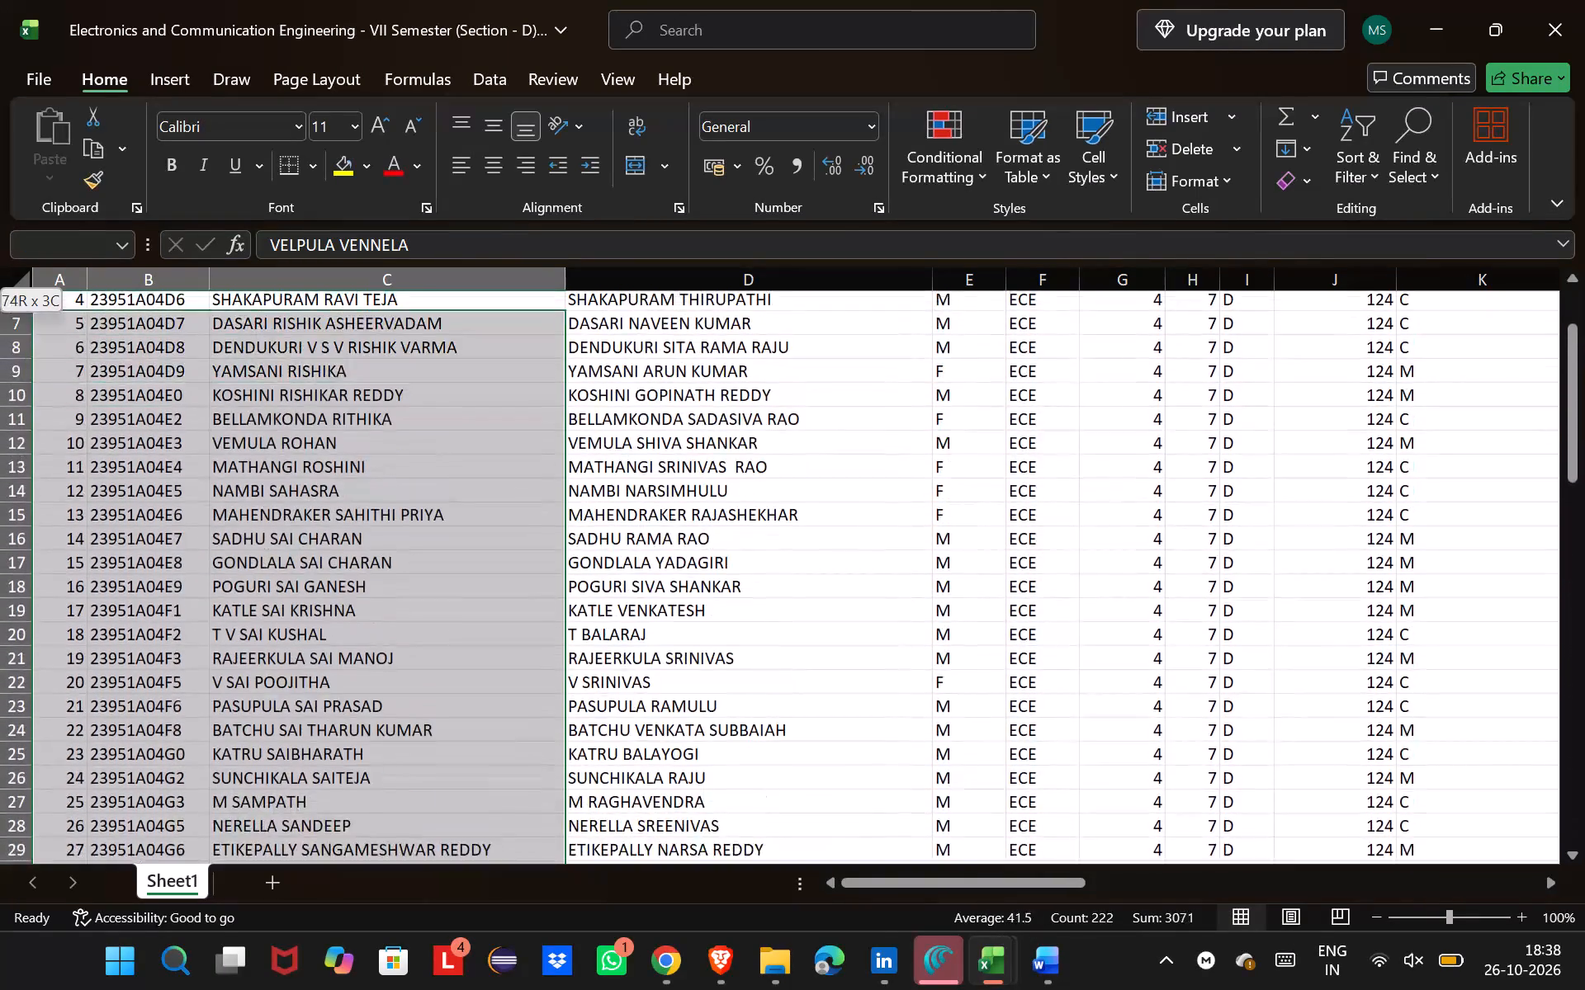
pyautogui.moveTo(20, 222); pyautogui.dragTo(32, 328)
pyautogui.hotkey('ctrl', 'c')
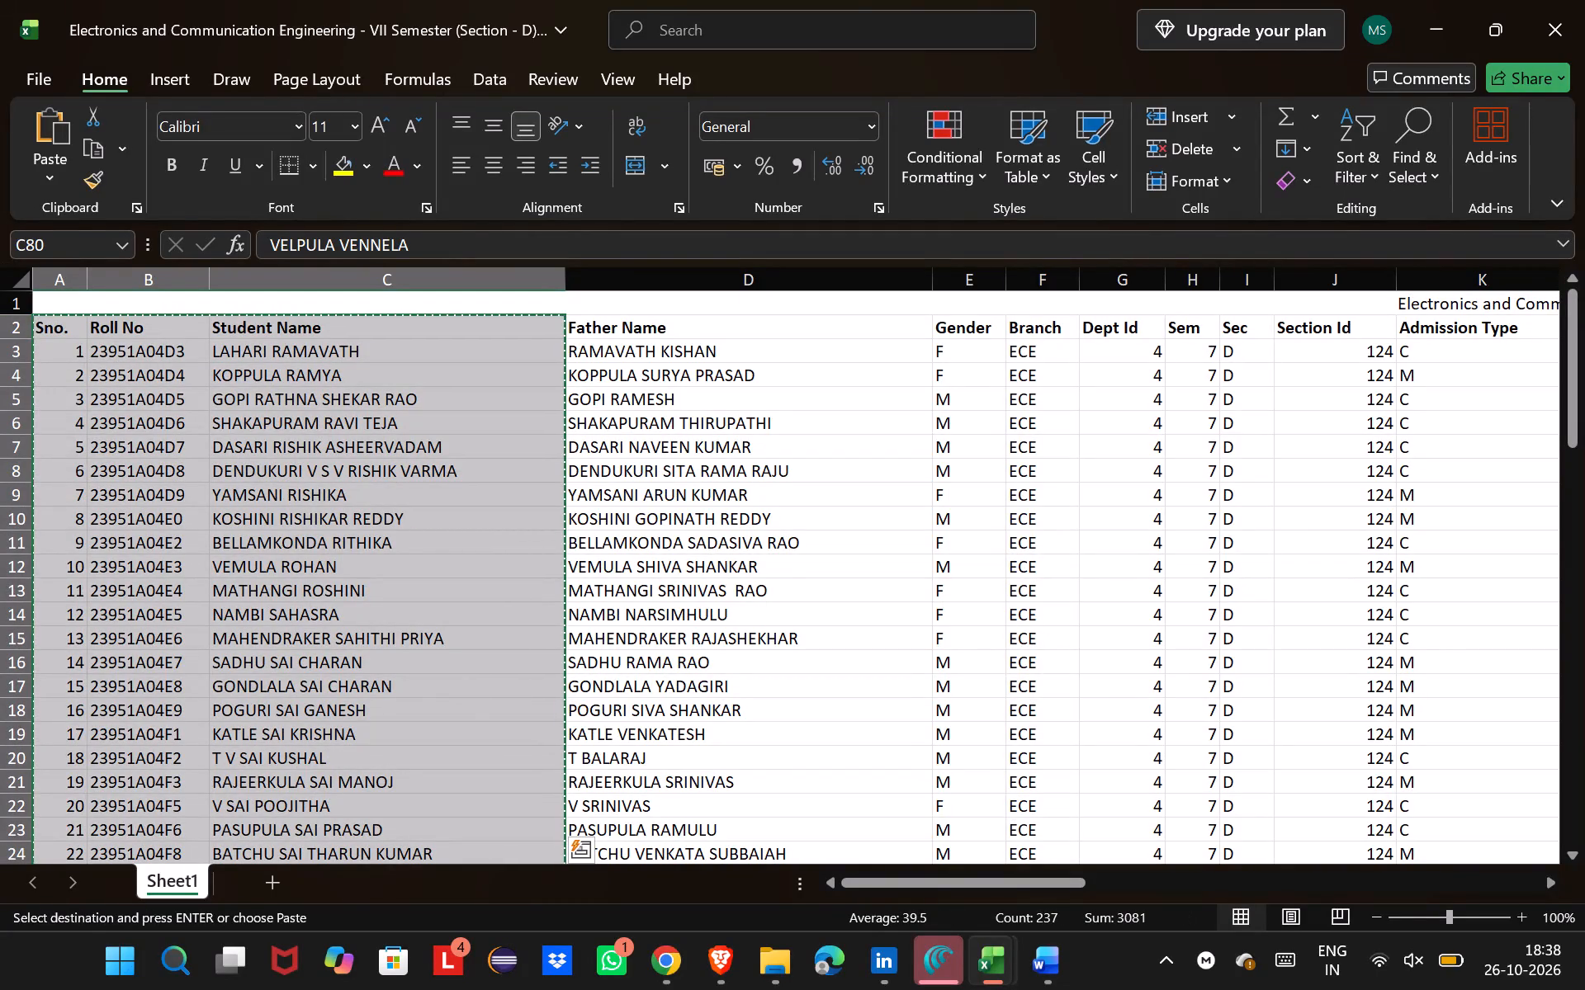
# Return to the Word document and paste the copied student columns into the empty three-column table.
pyautogui.hotkey('alt', 'Tab')
pyautogui.hotkey('alt', 'Tab')
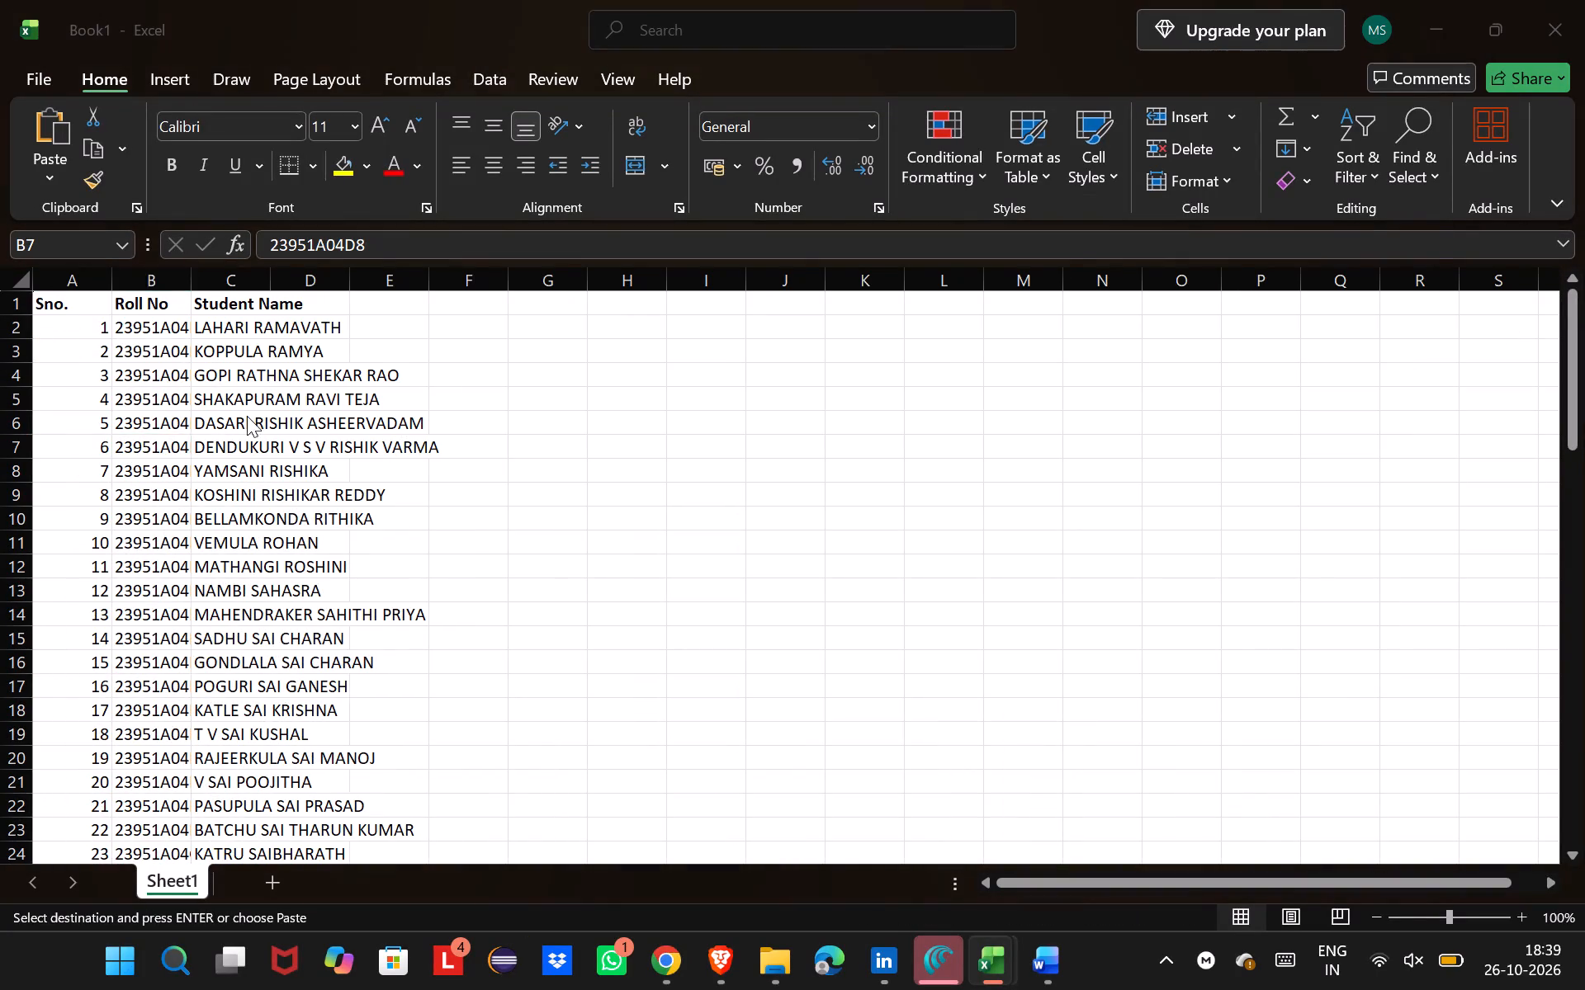
pyautogui.hotkey('alt', 'Tab')
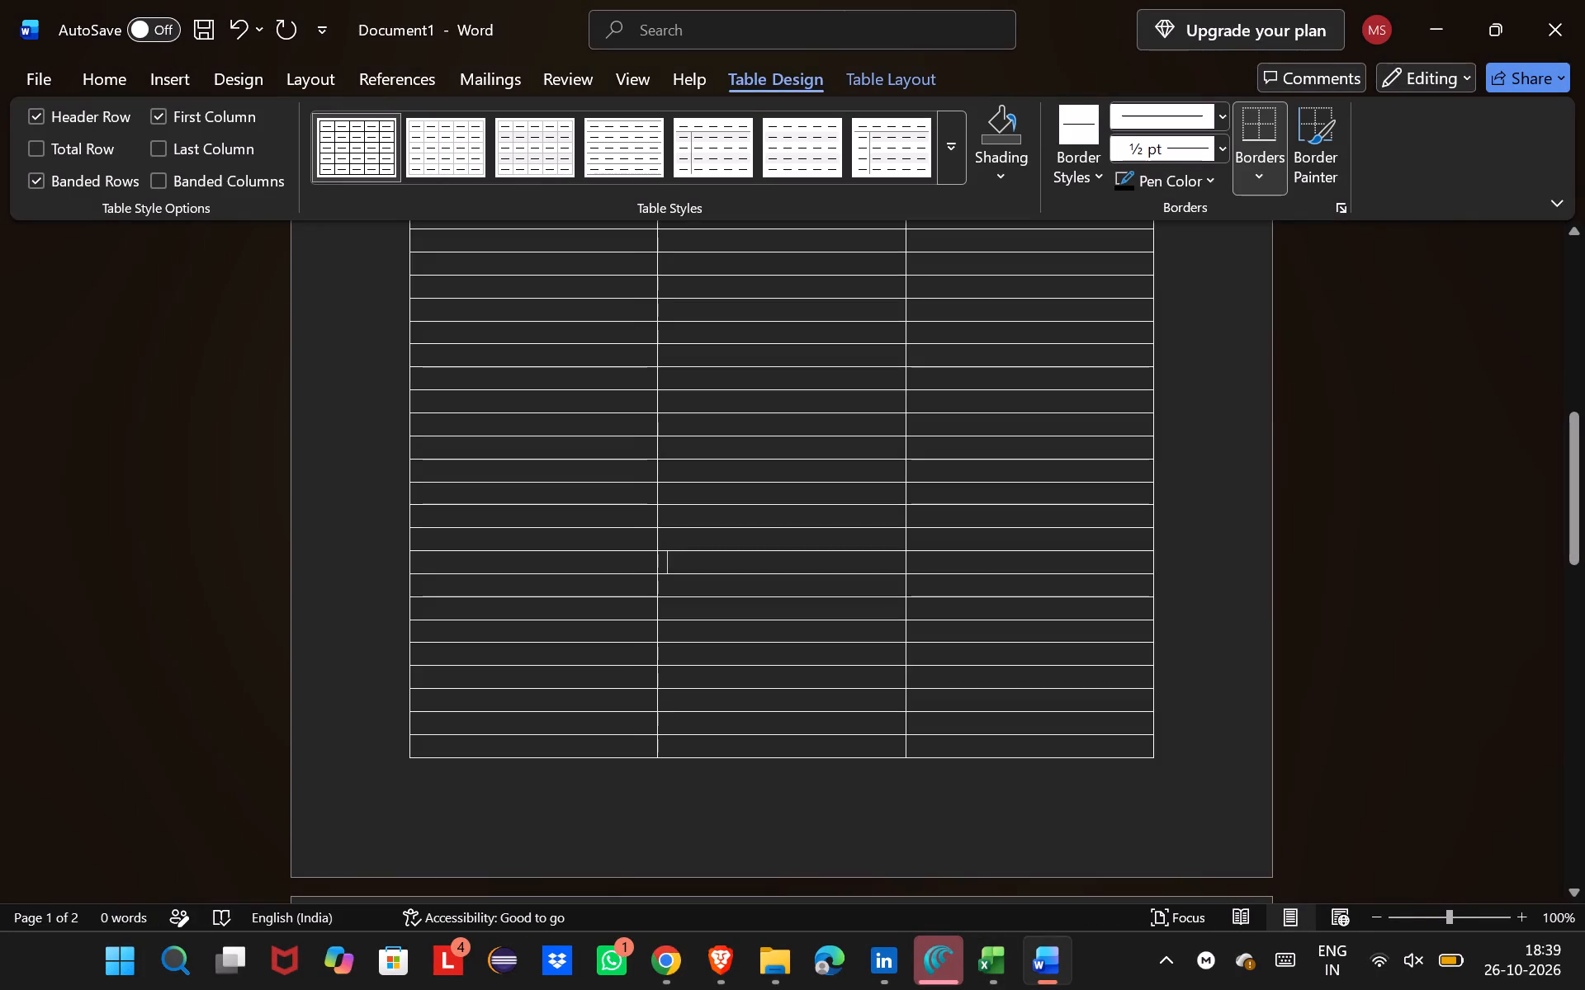
pyautogui.click(652, 752)
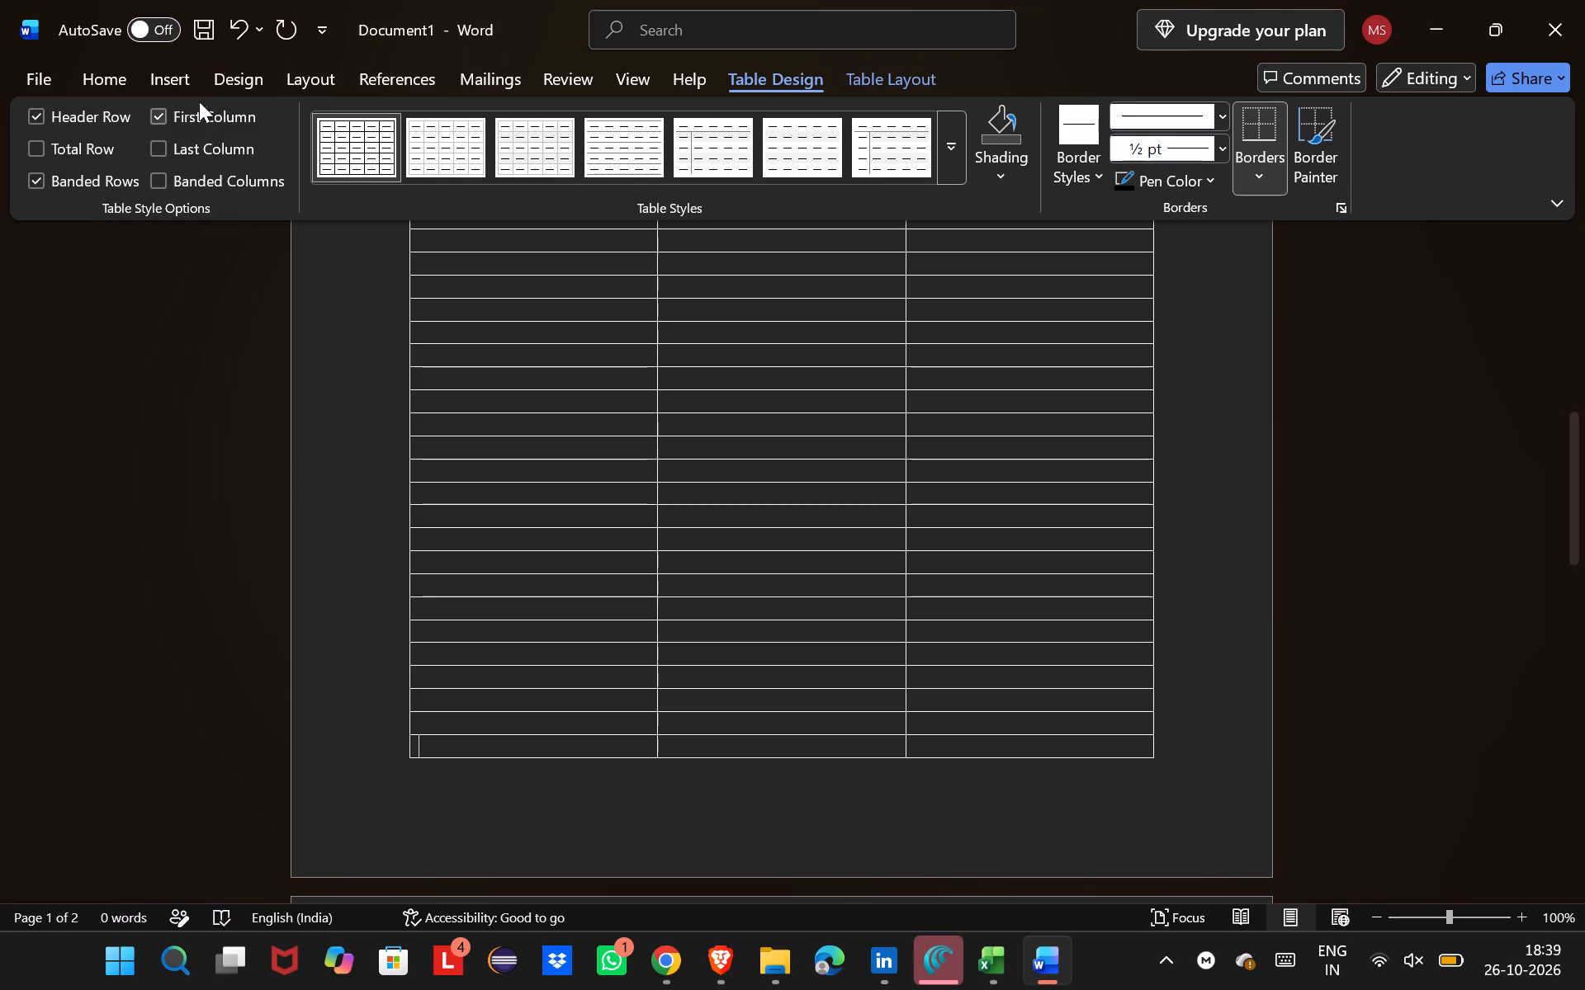
pyautogui.click(185, 87)
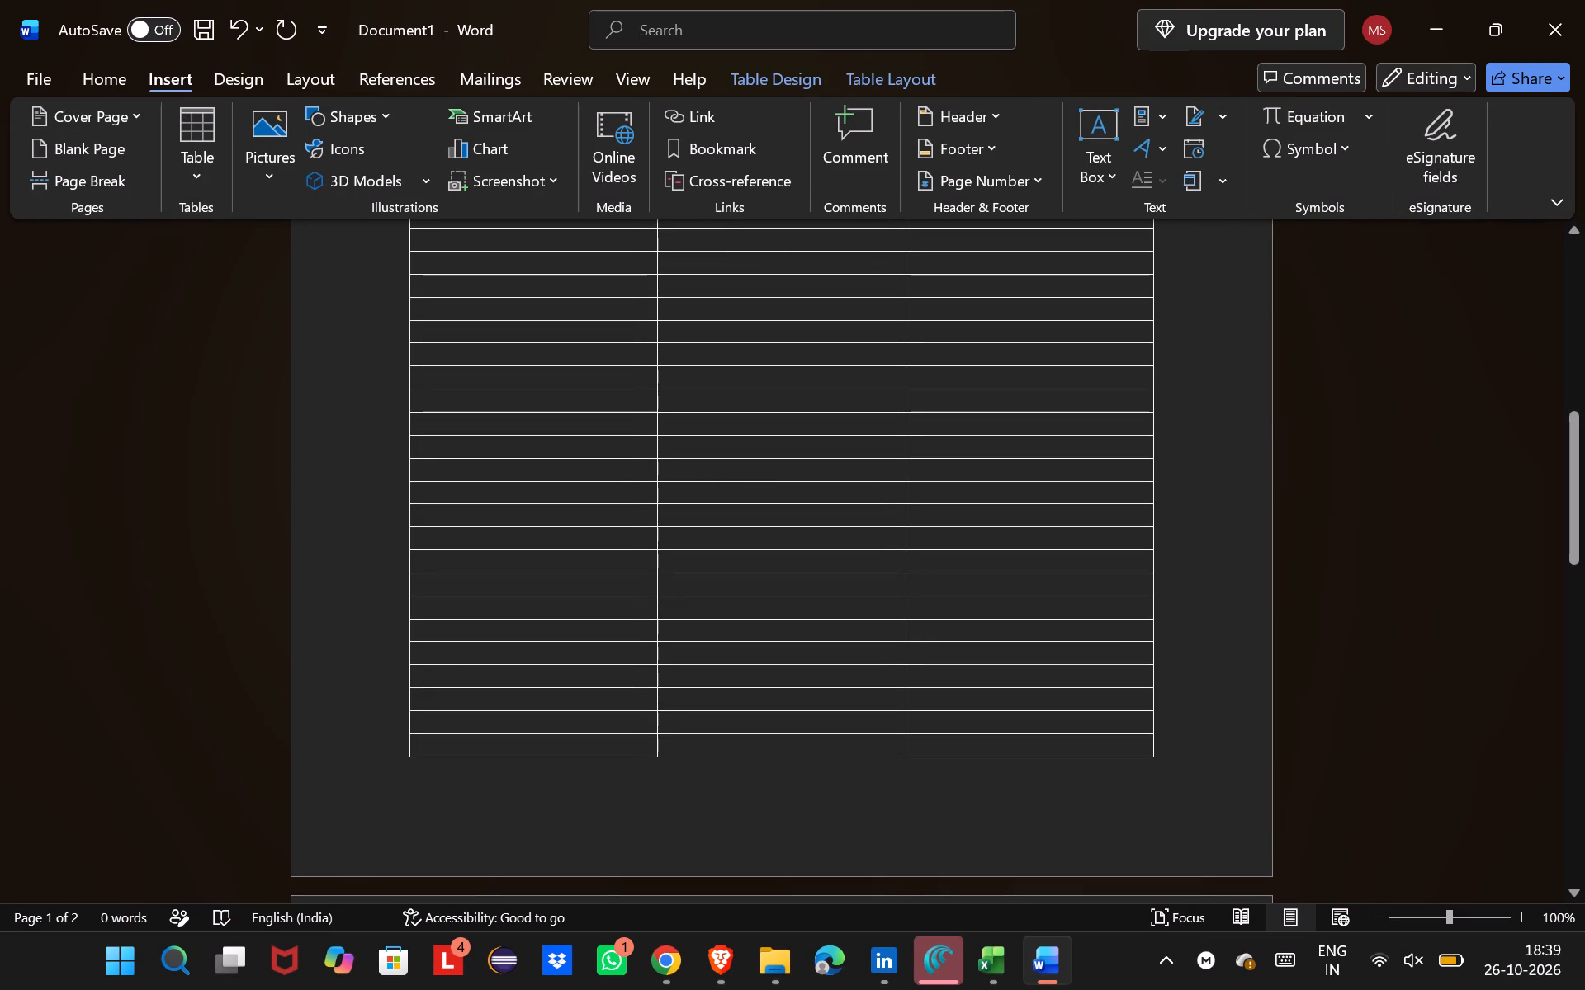
pyautogui.click(200, 148)
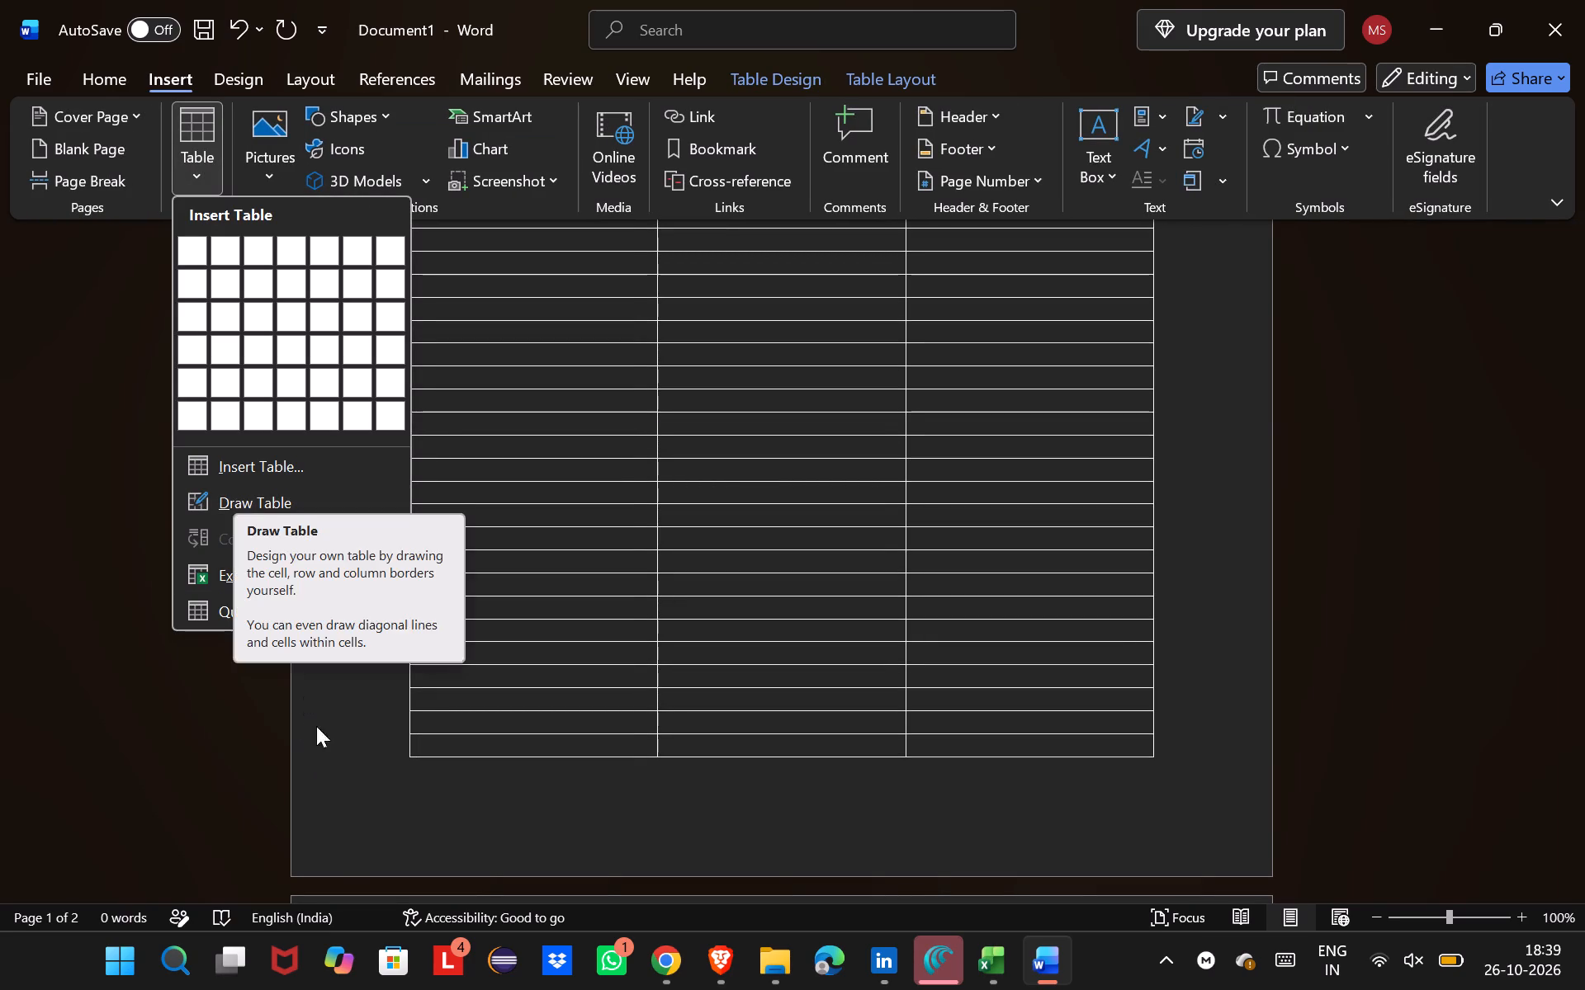
pyautogui.click(335, 784)
pyautogui.rightClick(495, 736)
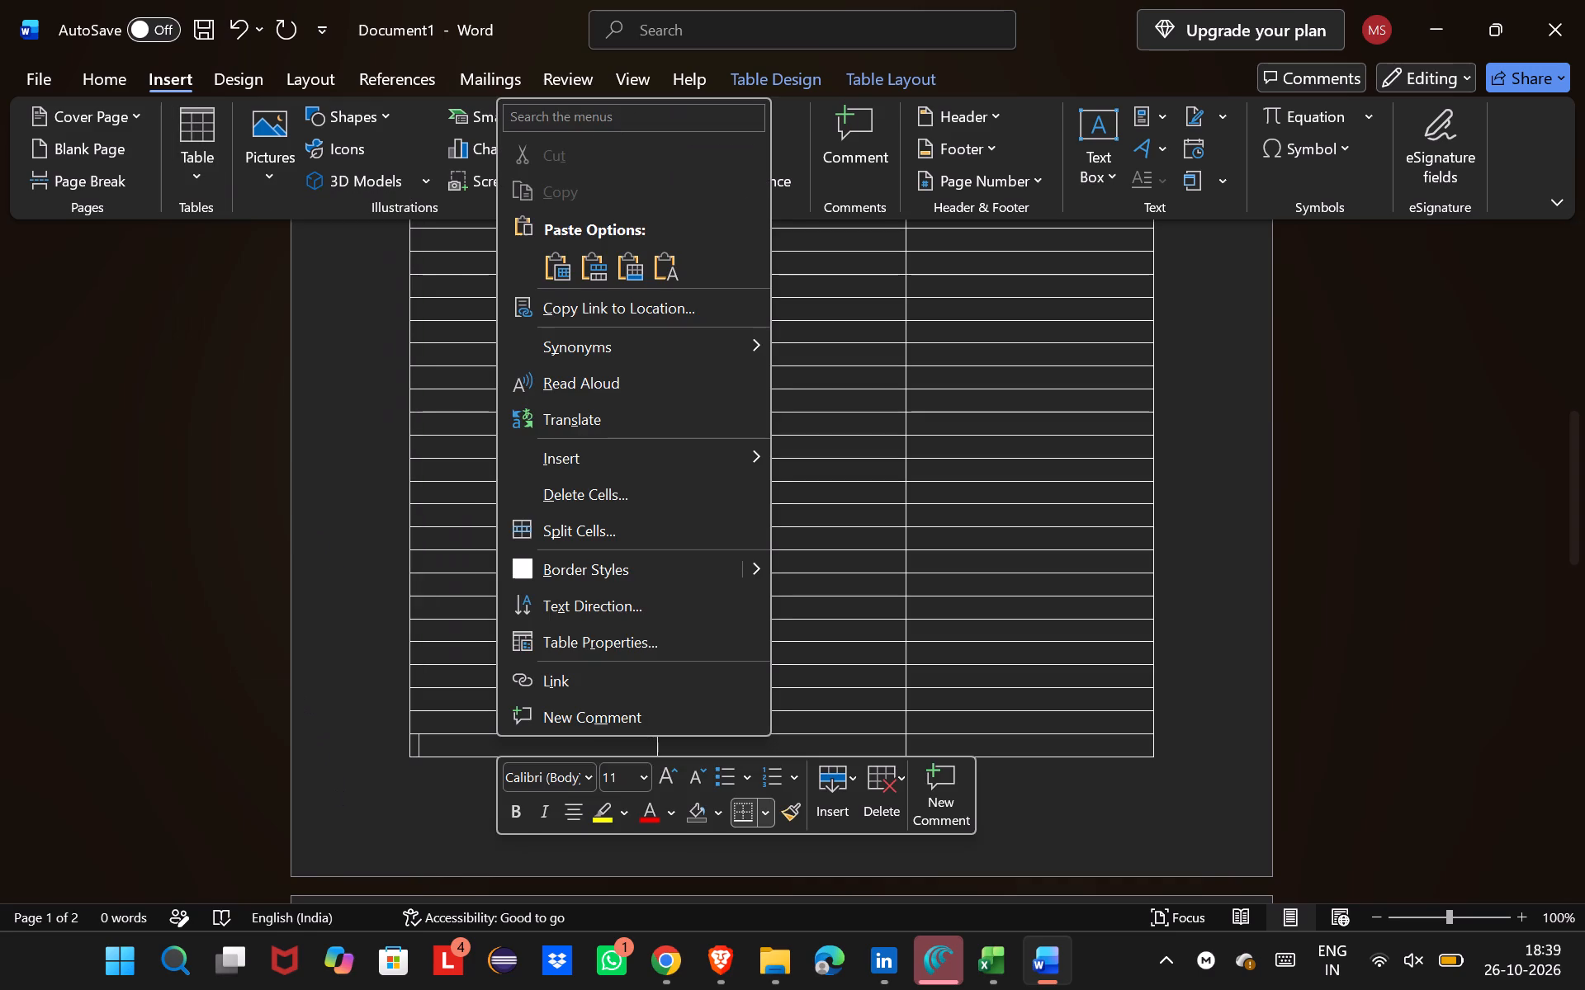
# Insert a cell at the first column of the last table row on page one, shifting cells down.
pyautogui.click(633, 464)
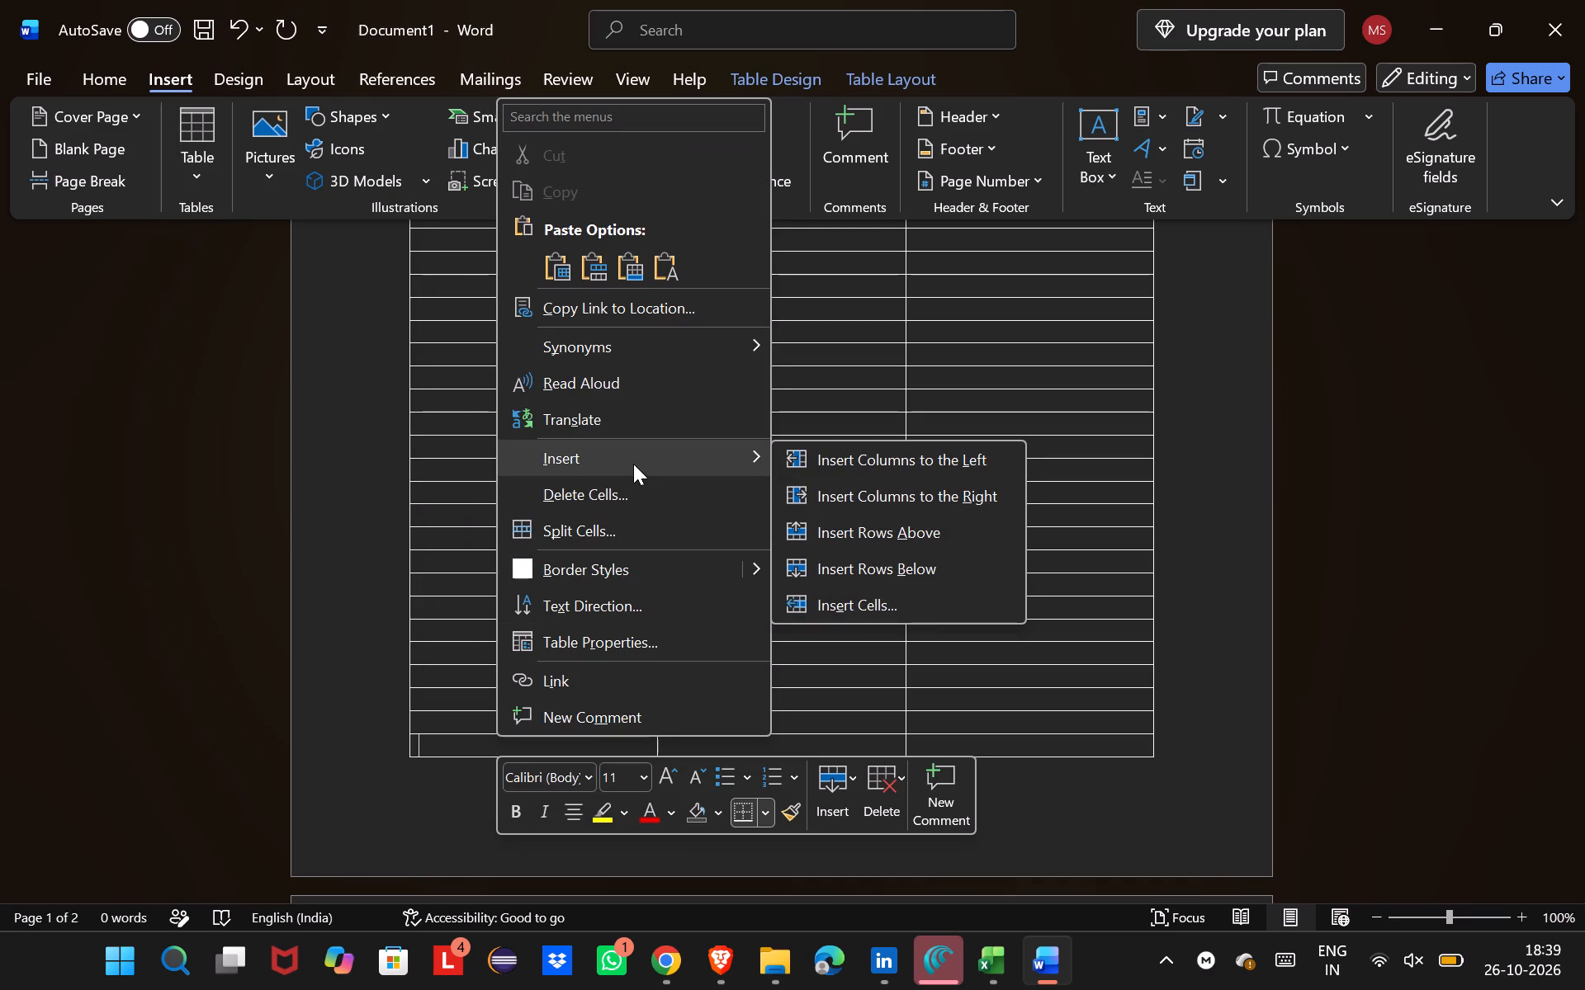
pyautogui.click(899, 611)
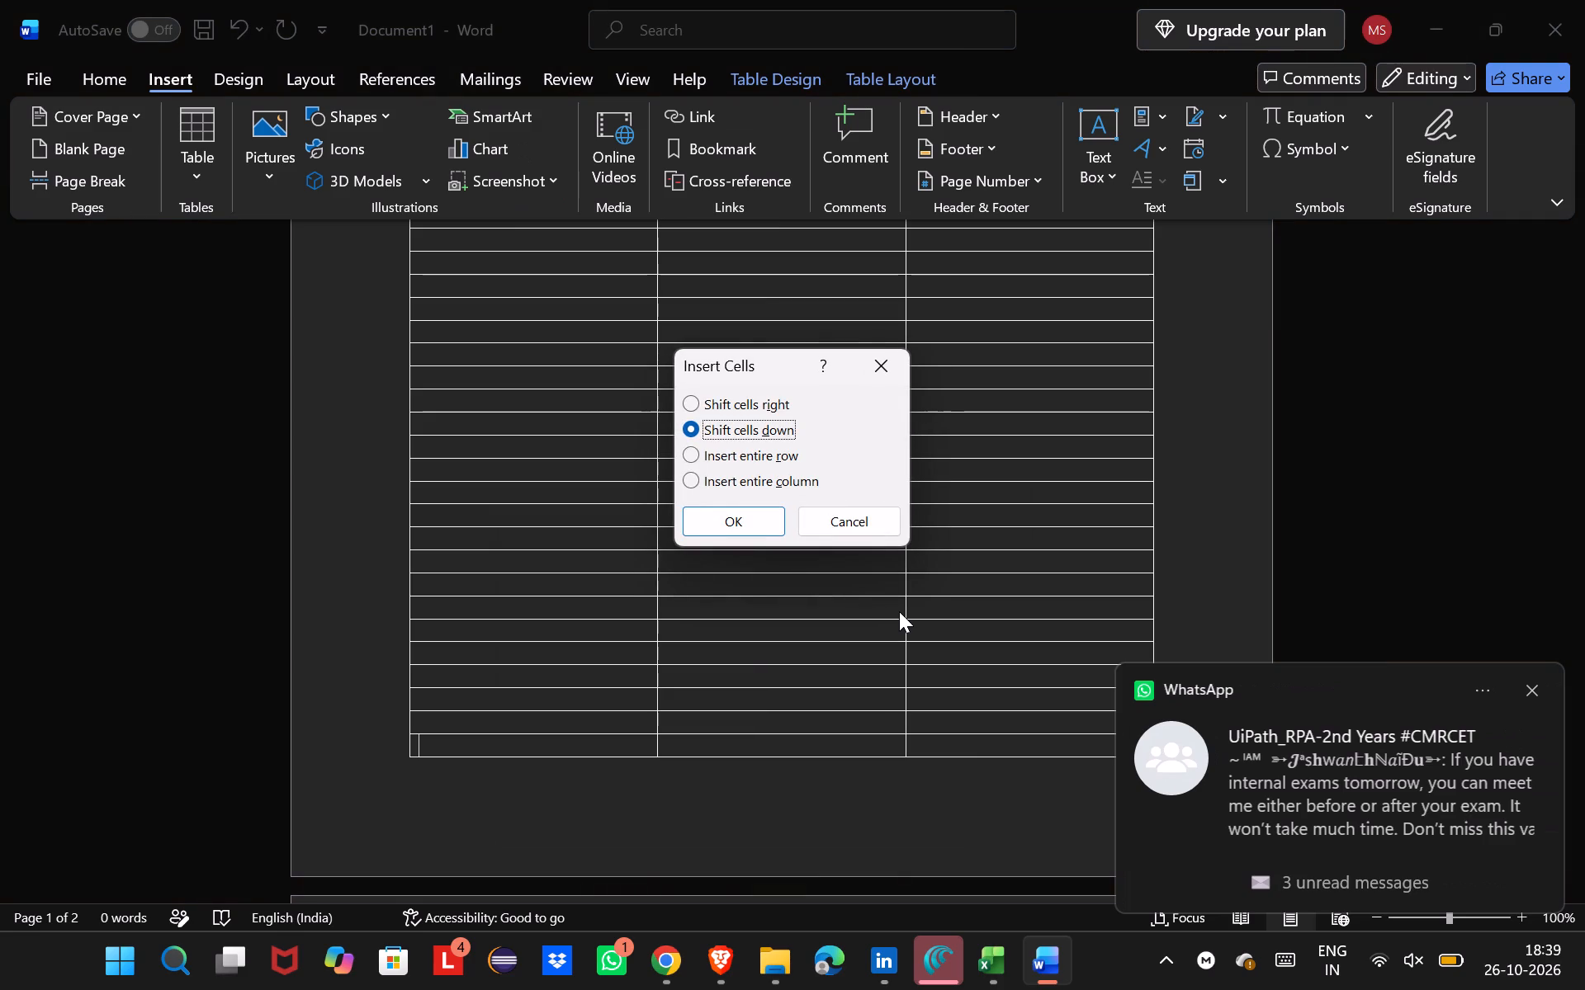
pyautogui.click(717, 516)
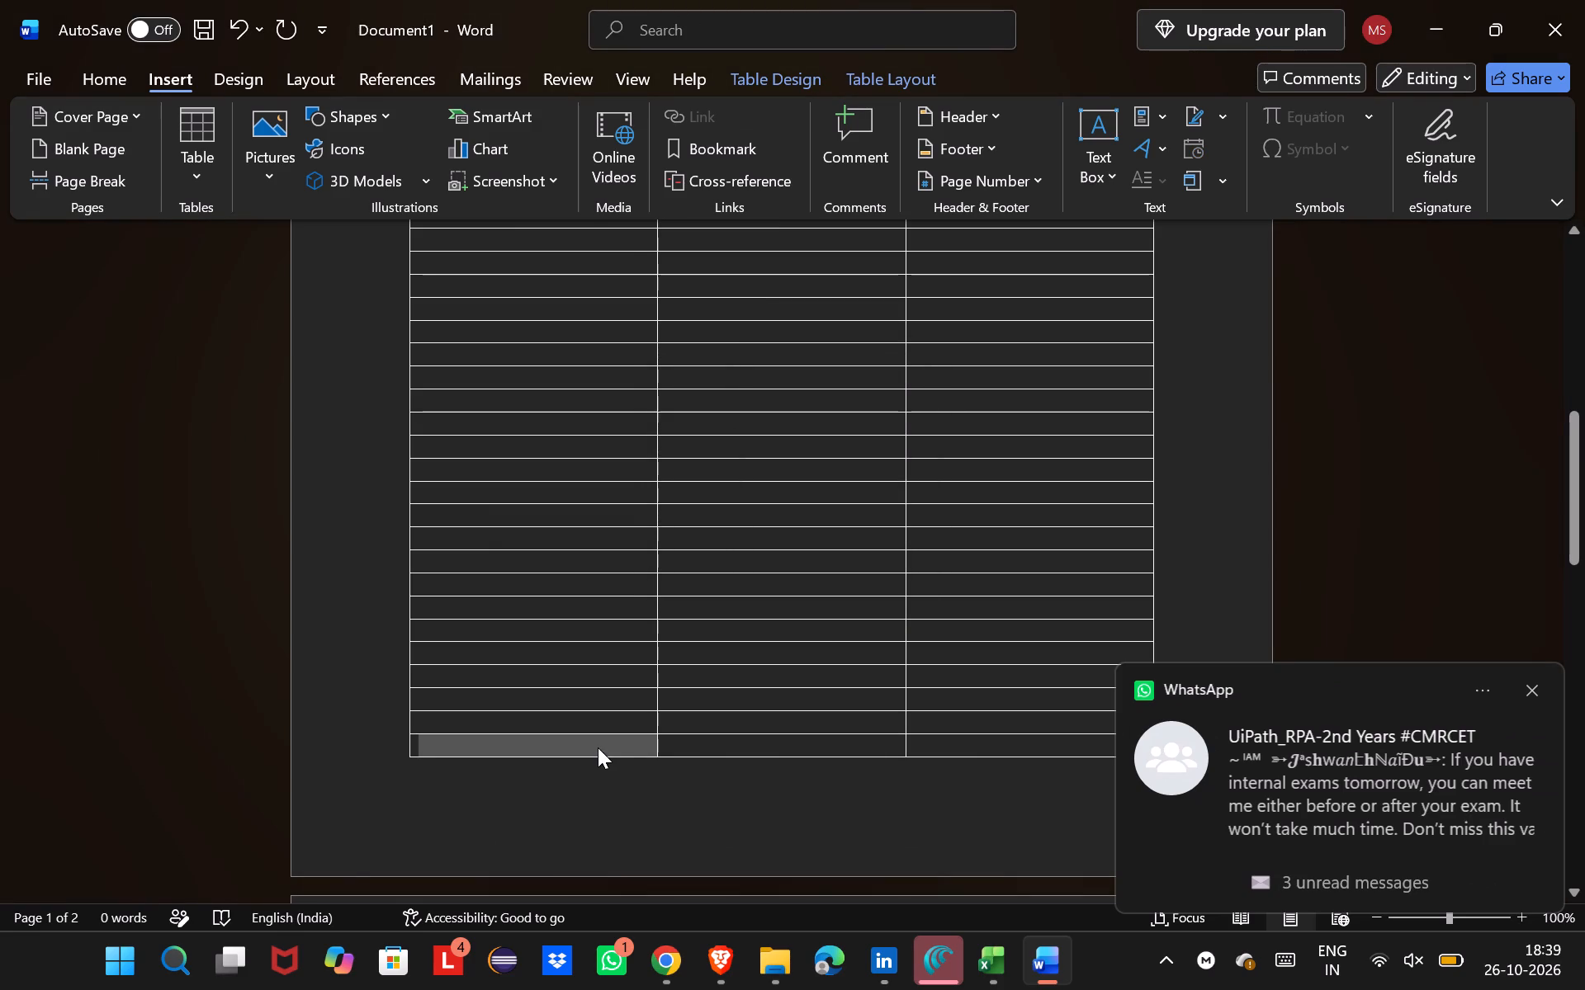
# Select all three columns of the empty table from the first row to the last and paste the copied student list over them.
pyautogui.moveTo(598, 747); pyautogui.dragTo(598, 782)
pyautogui.scroll(2, 610, 811)
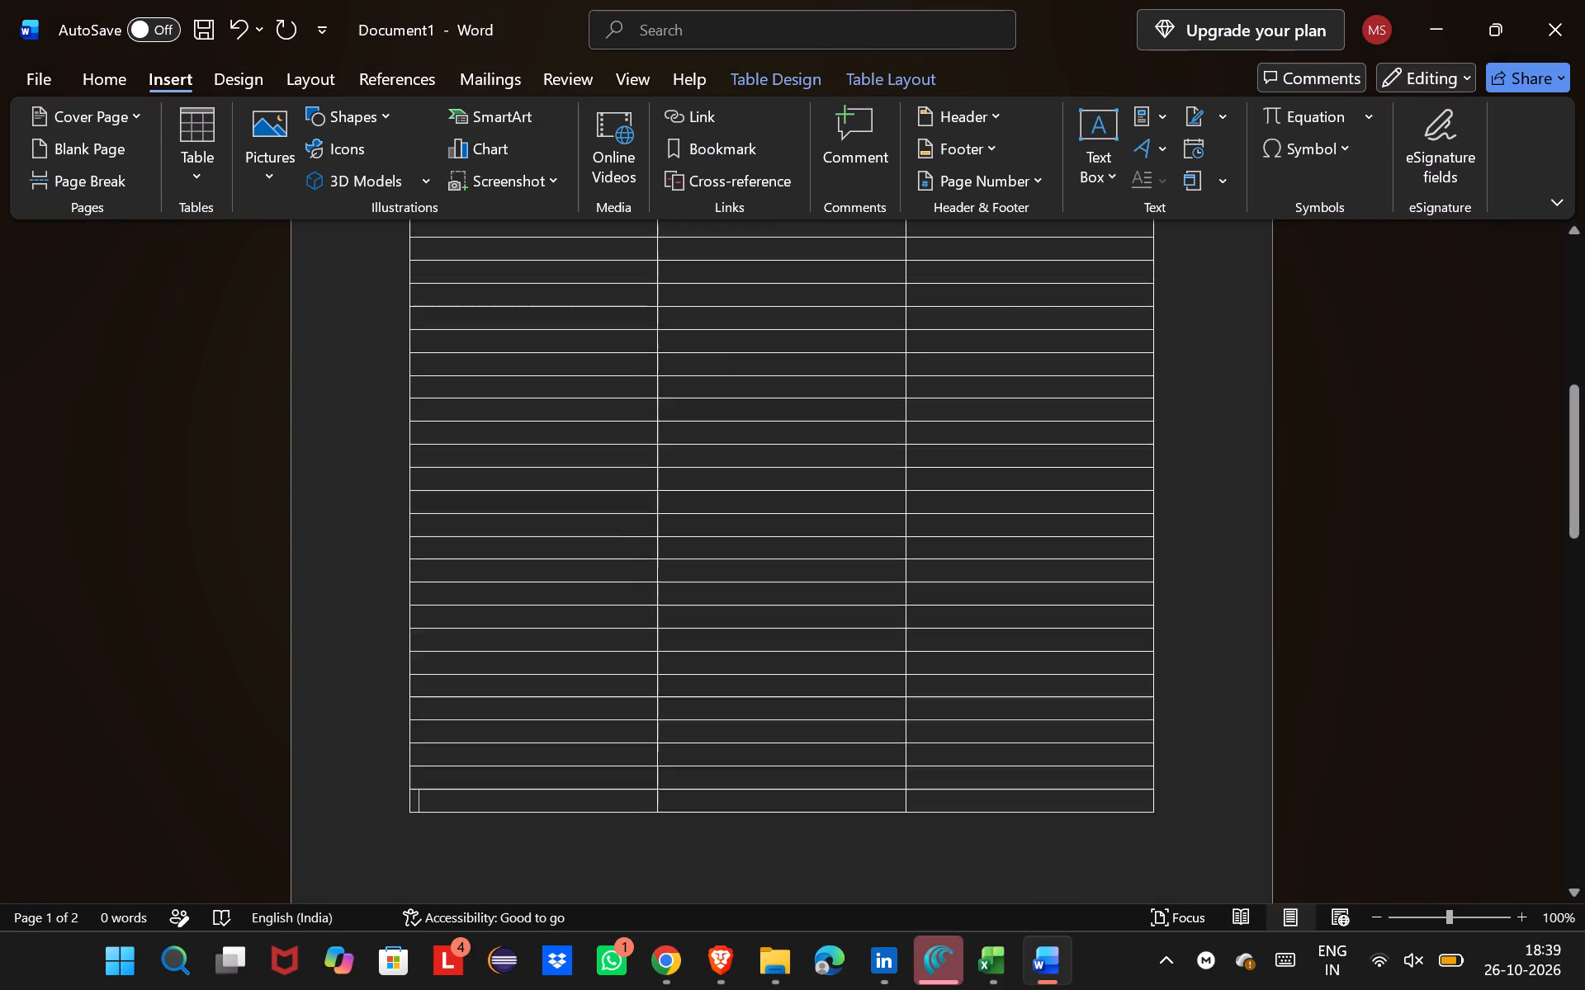
pyautogui.scroll(14, 610, 811)
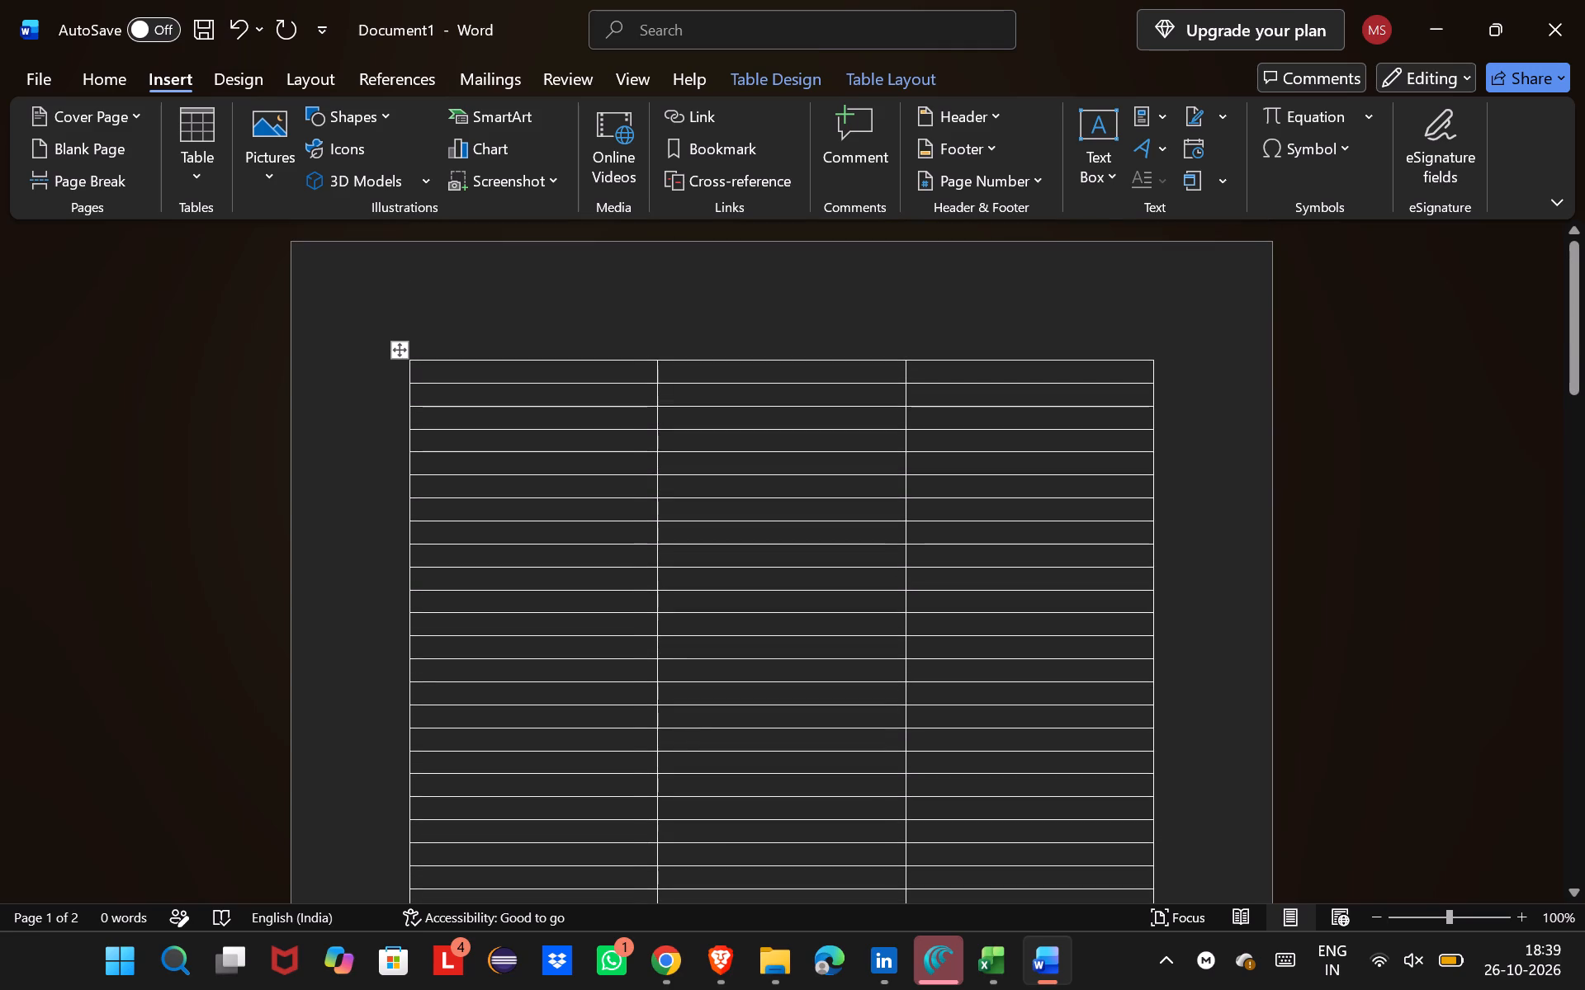
pyautogui.moveTo(414, 368); pyautogui.dragTo(784, 840)
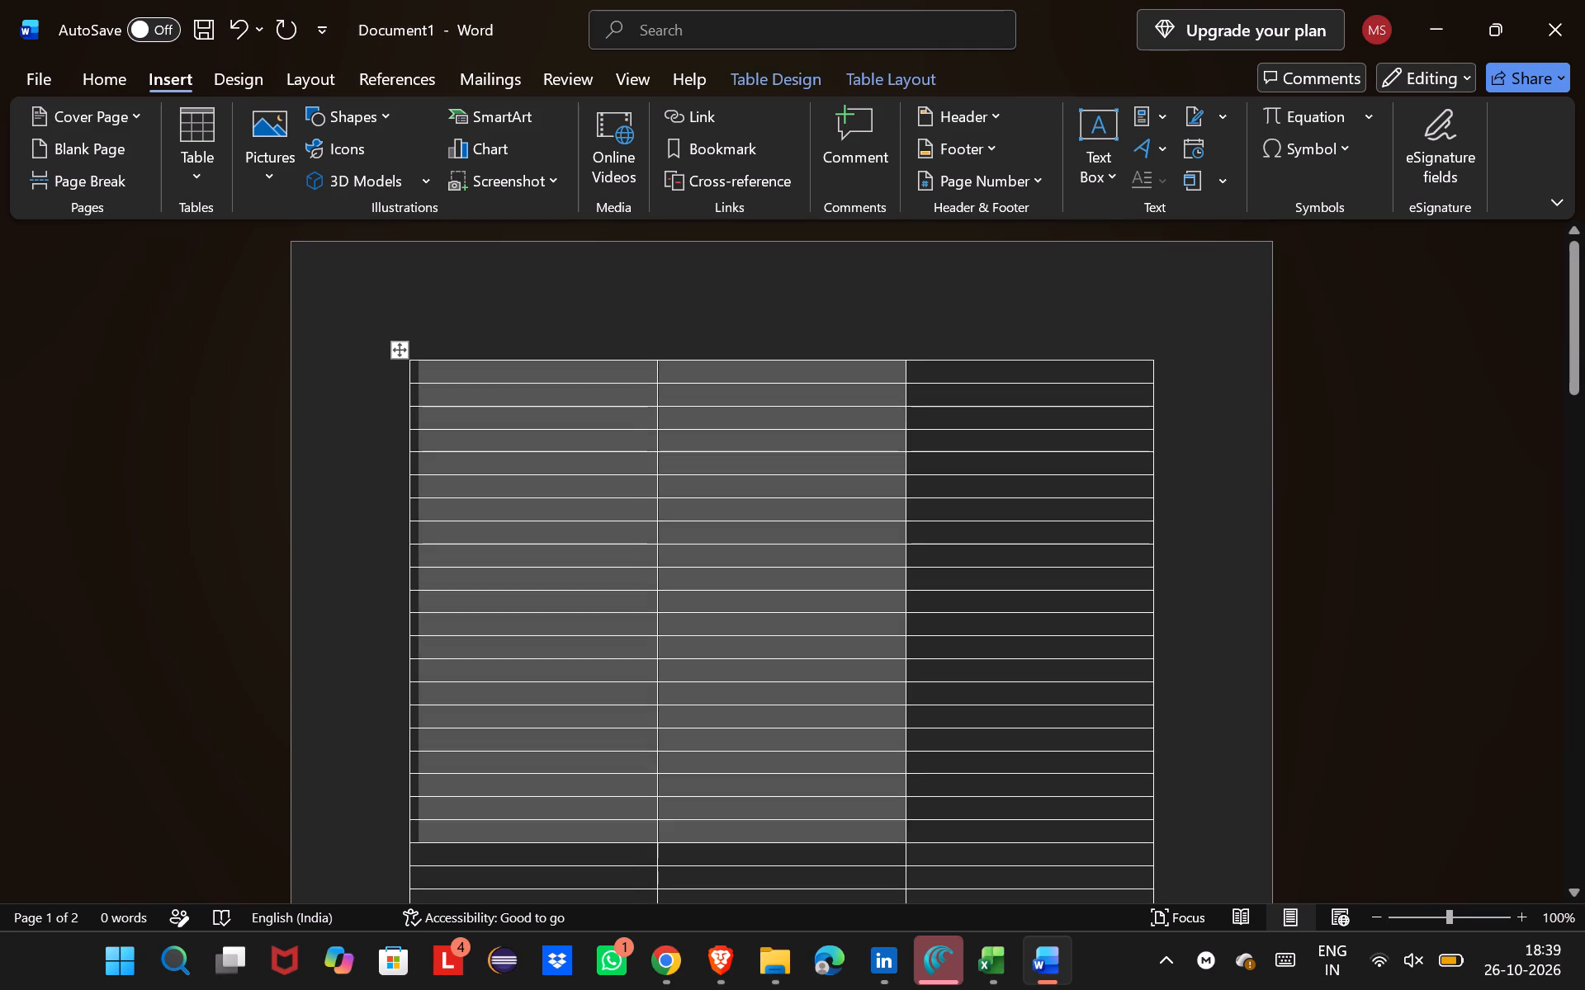
pyautogui.moveTo(784, 840); pyautogui.dragTo(1112, 977)
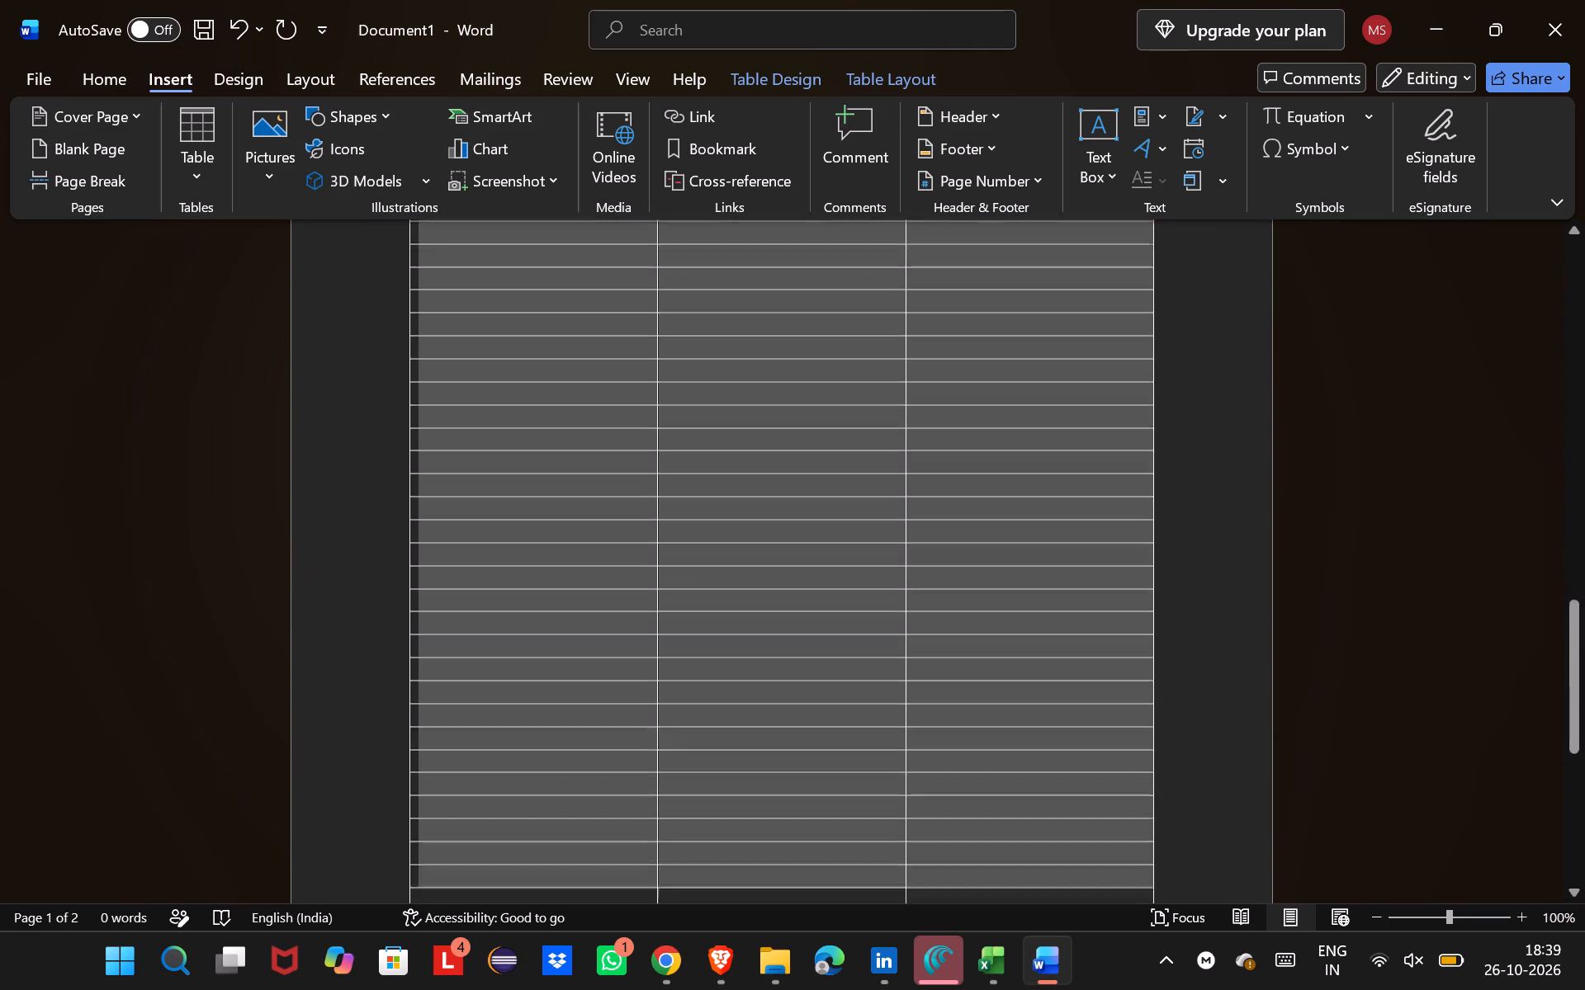
pyautogui.moveTo(1112, 977); pyautogui.dragTo(1122, 796)
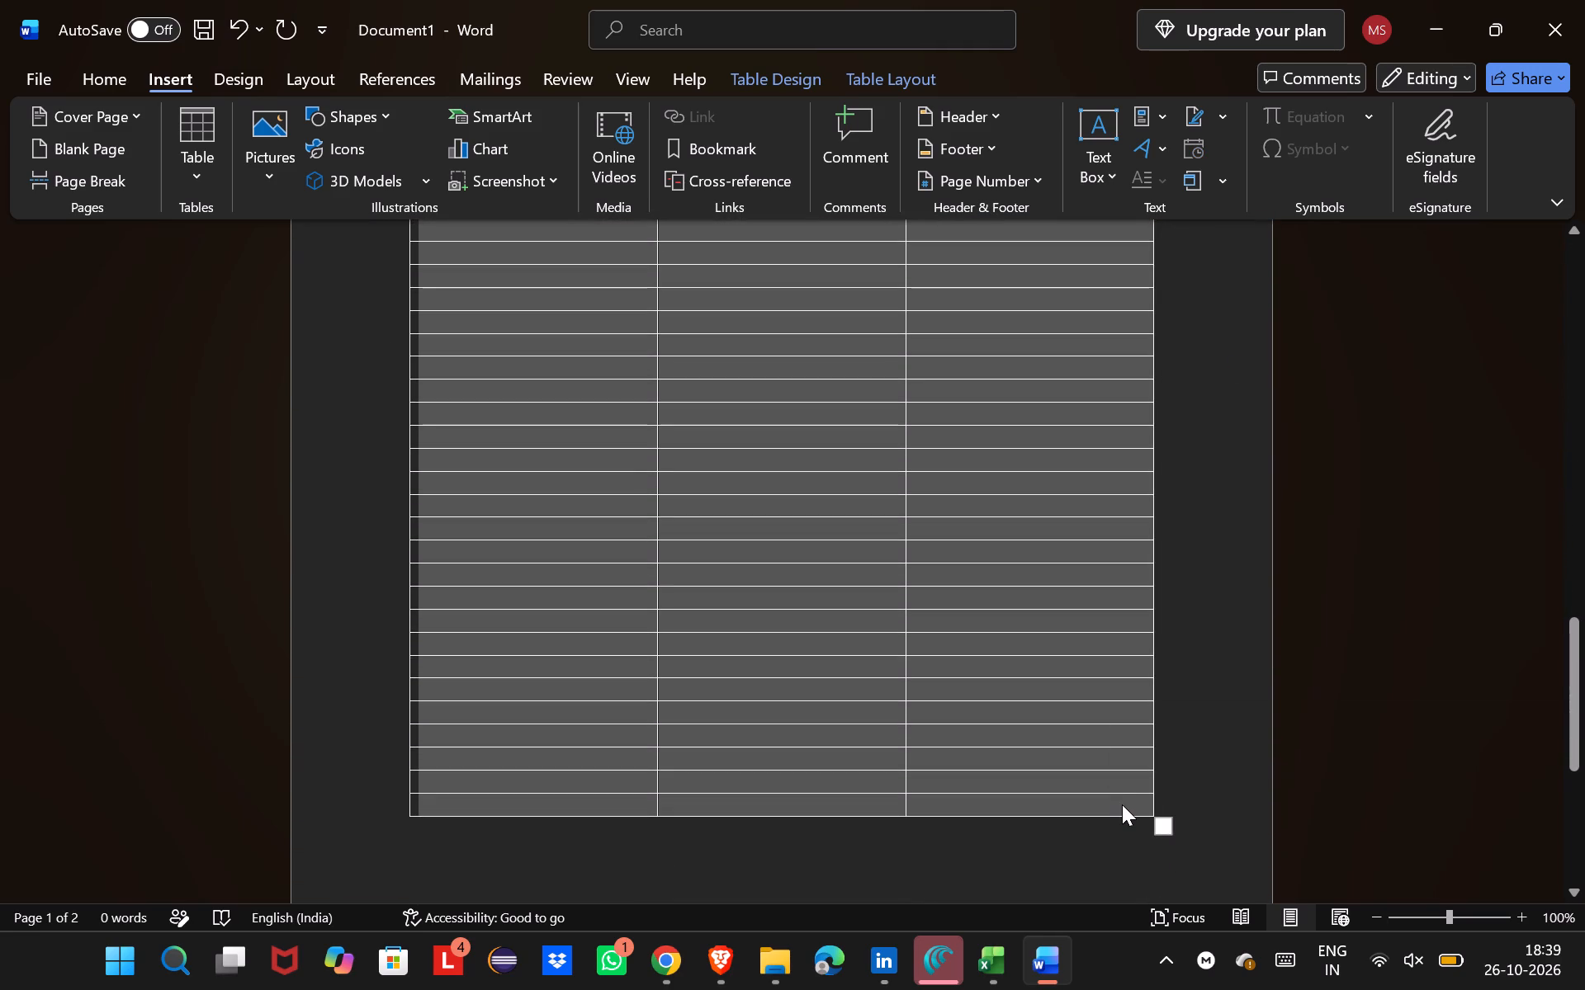
pyautogui.hotkey('ctrl', 'v')
pyautogui.scroll(7, 1122, 808)
pyautogui.scroll(16, 1122, 808)
pyautogui.scroll(-20, 1124, 797)
pyautogui.scroll(-6, 1124, 797)
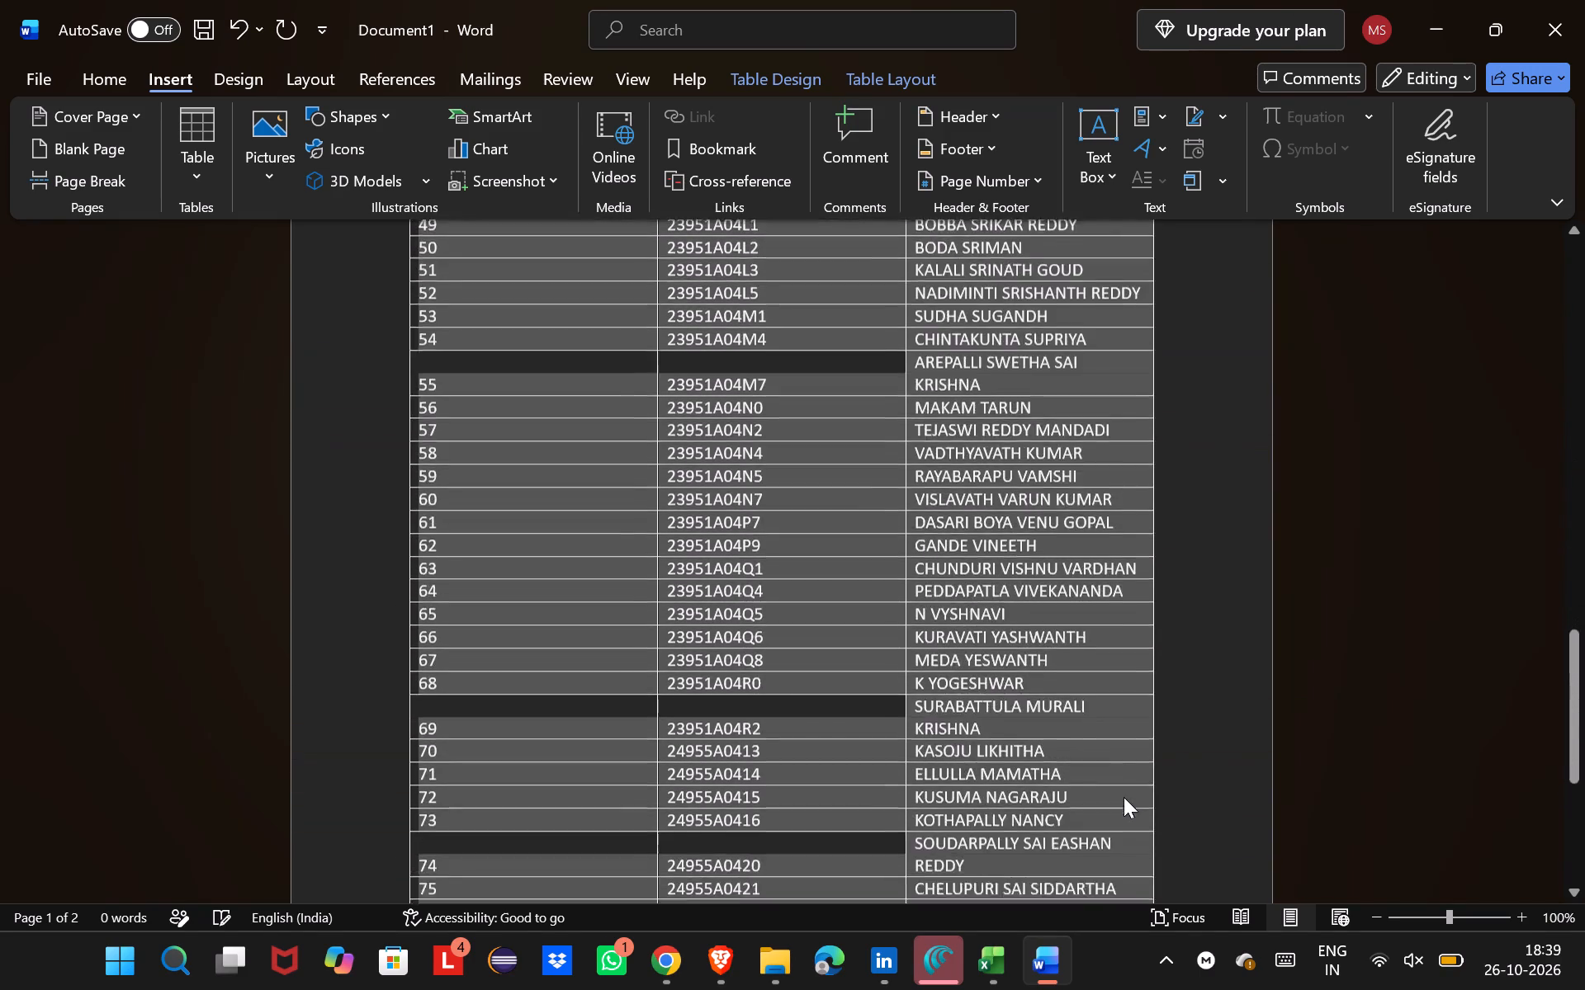
pyautogui.scroll(-4, 1124, 797)
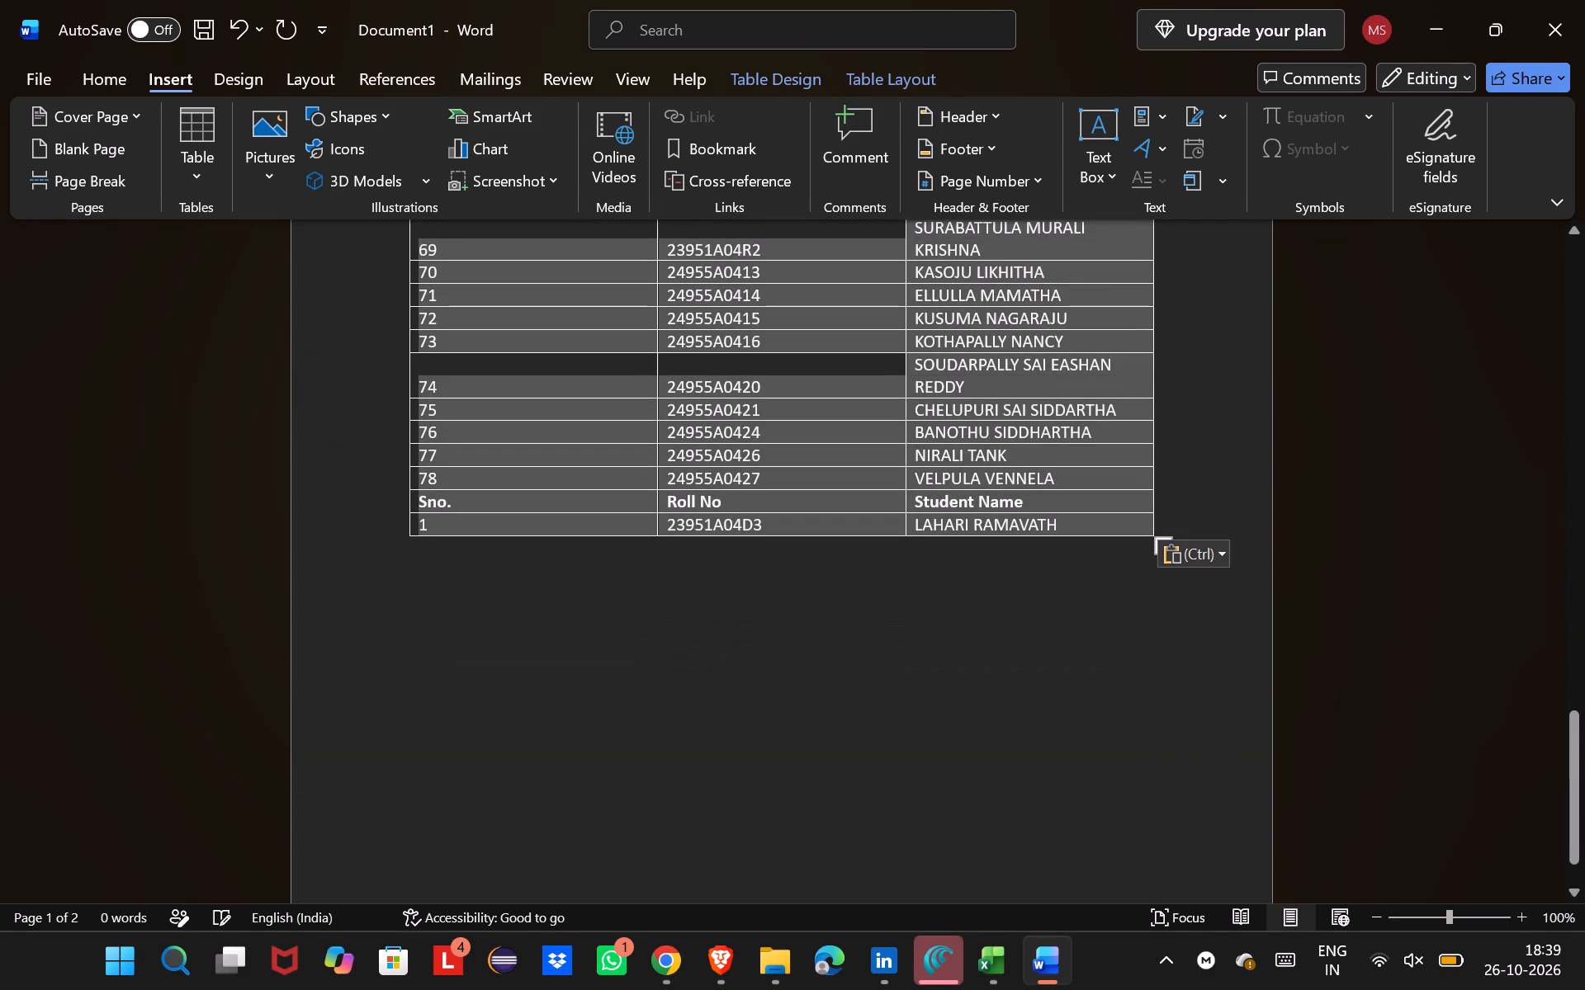
# Review the pasted serial numbers, roll numbers and student names from the start of the Word table downward.
pyautogui.scroll(20, 1124, 797)
pyautogui.scroll(15, 1124, 797)
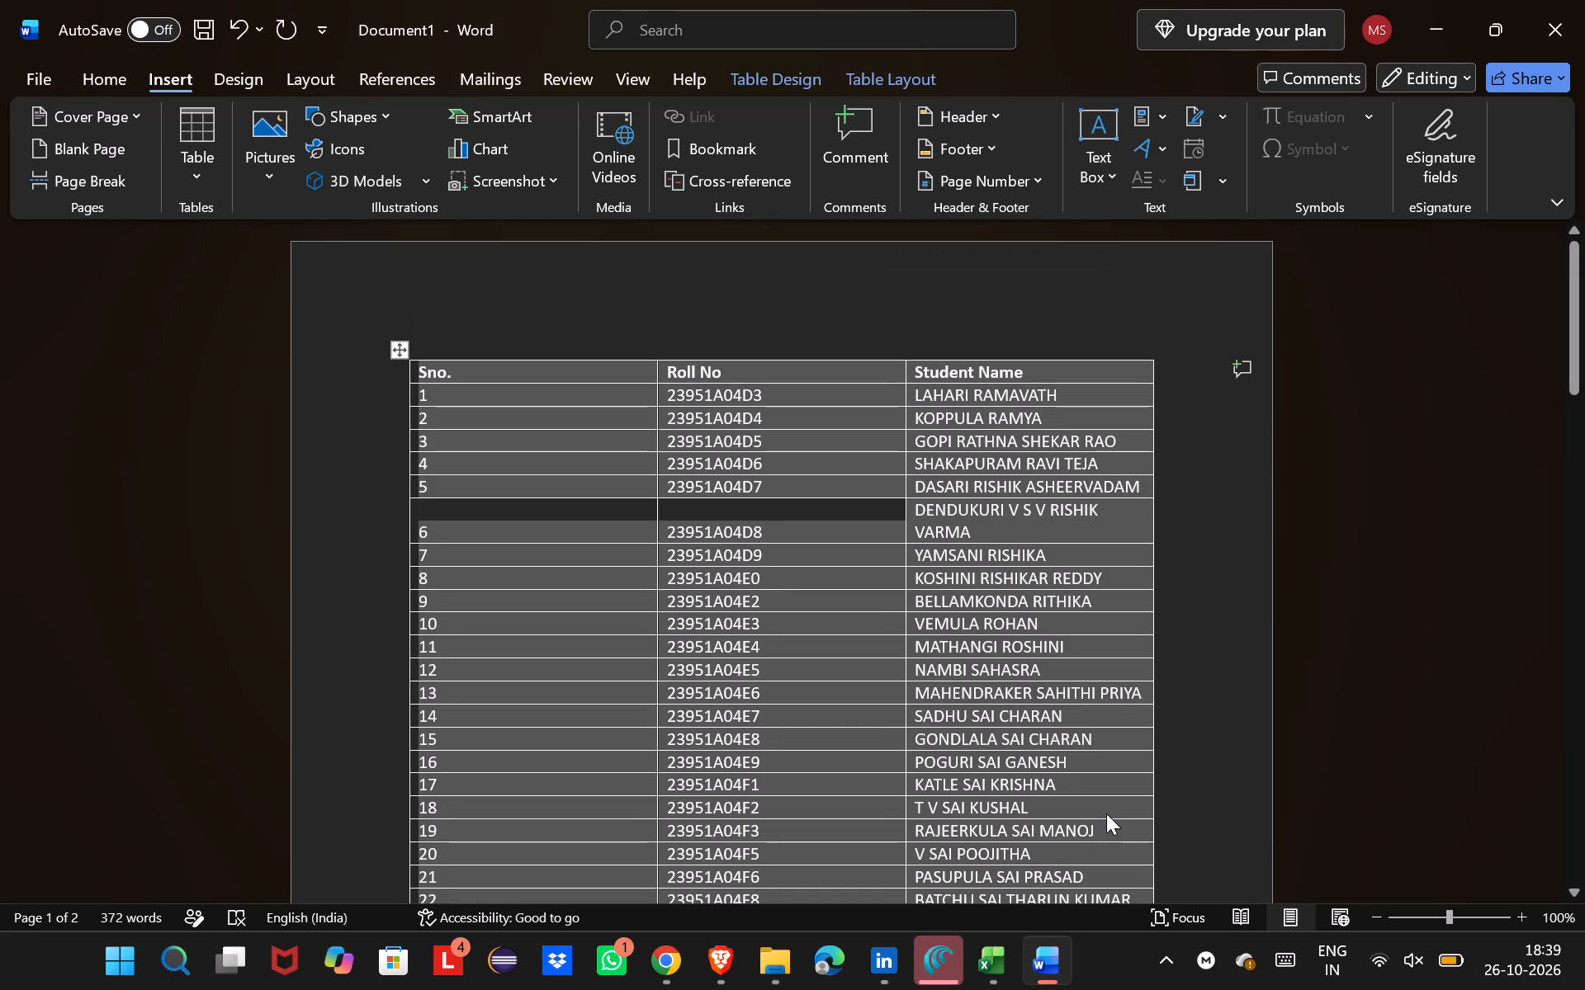
pyautogui.scroll(-6, 1106, 813)
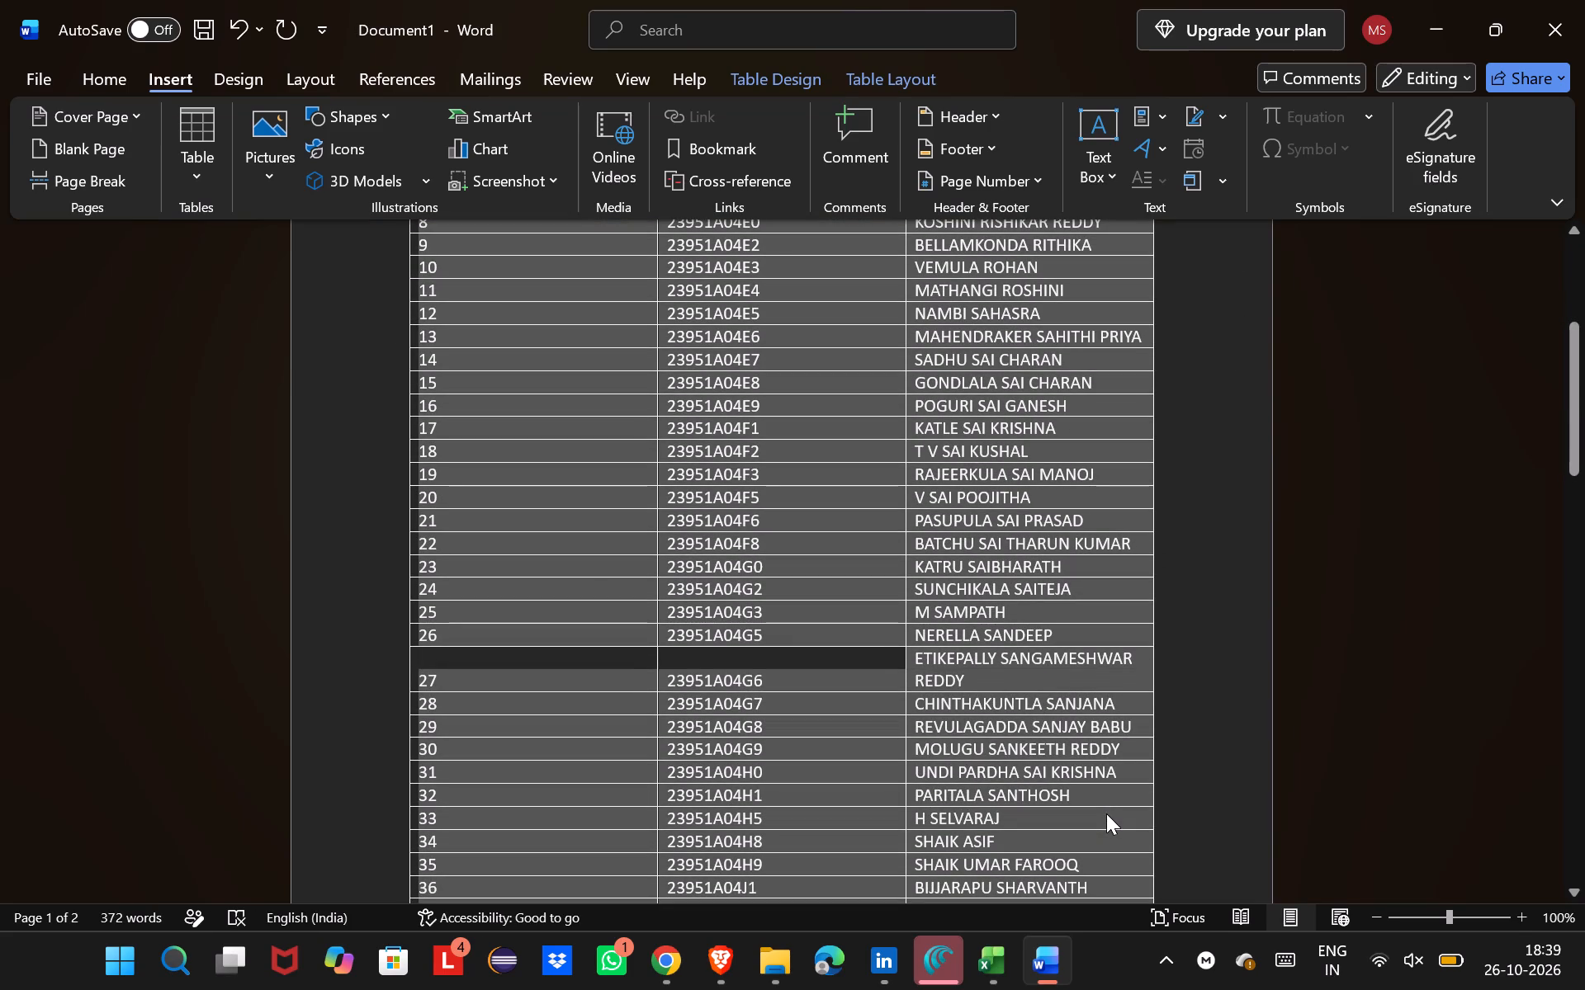
pyautogui.scroll(-4, 1106, 813)
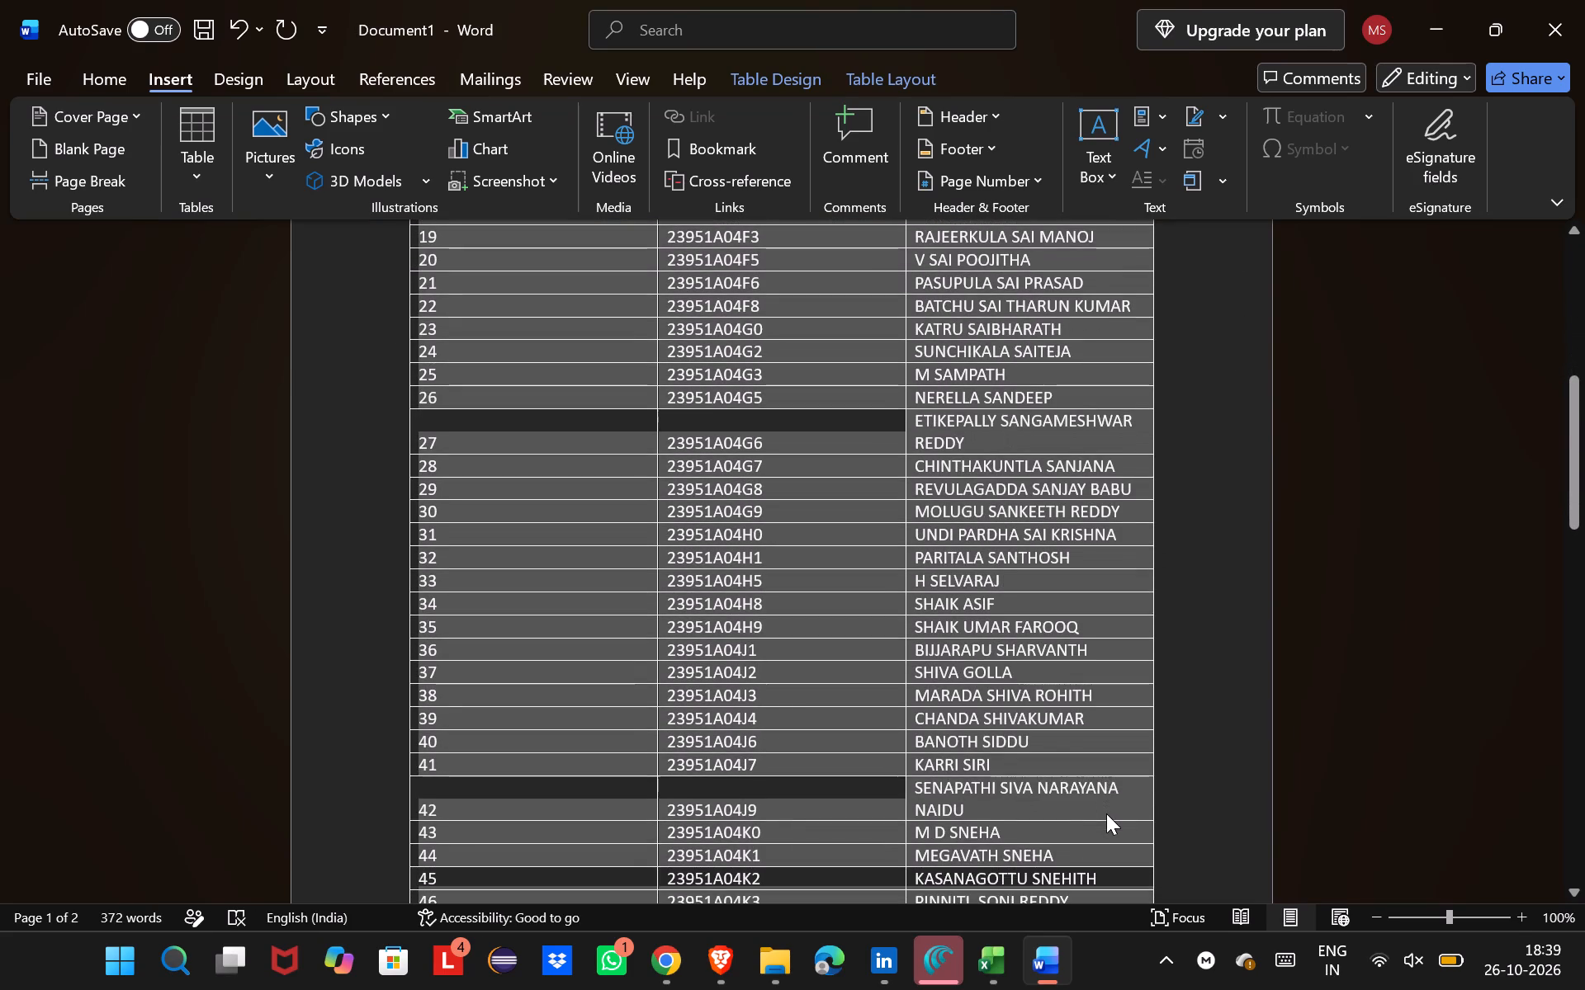
pyautogui.scroll(-17, 1106, 813)
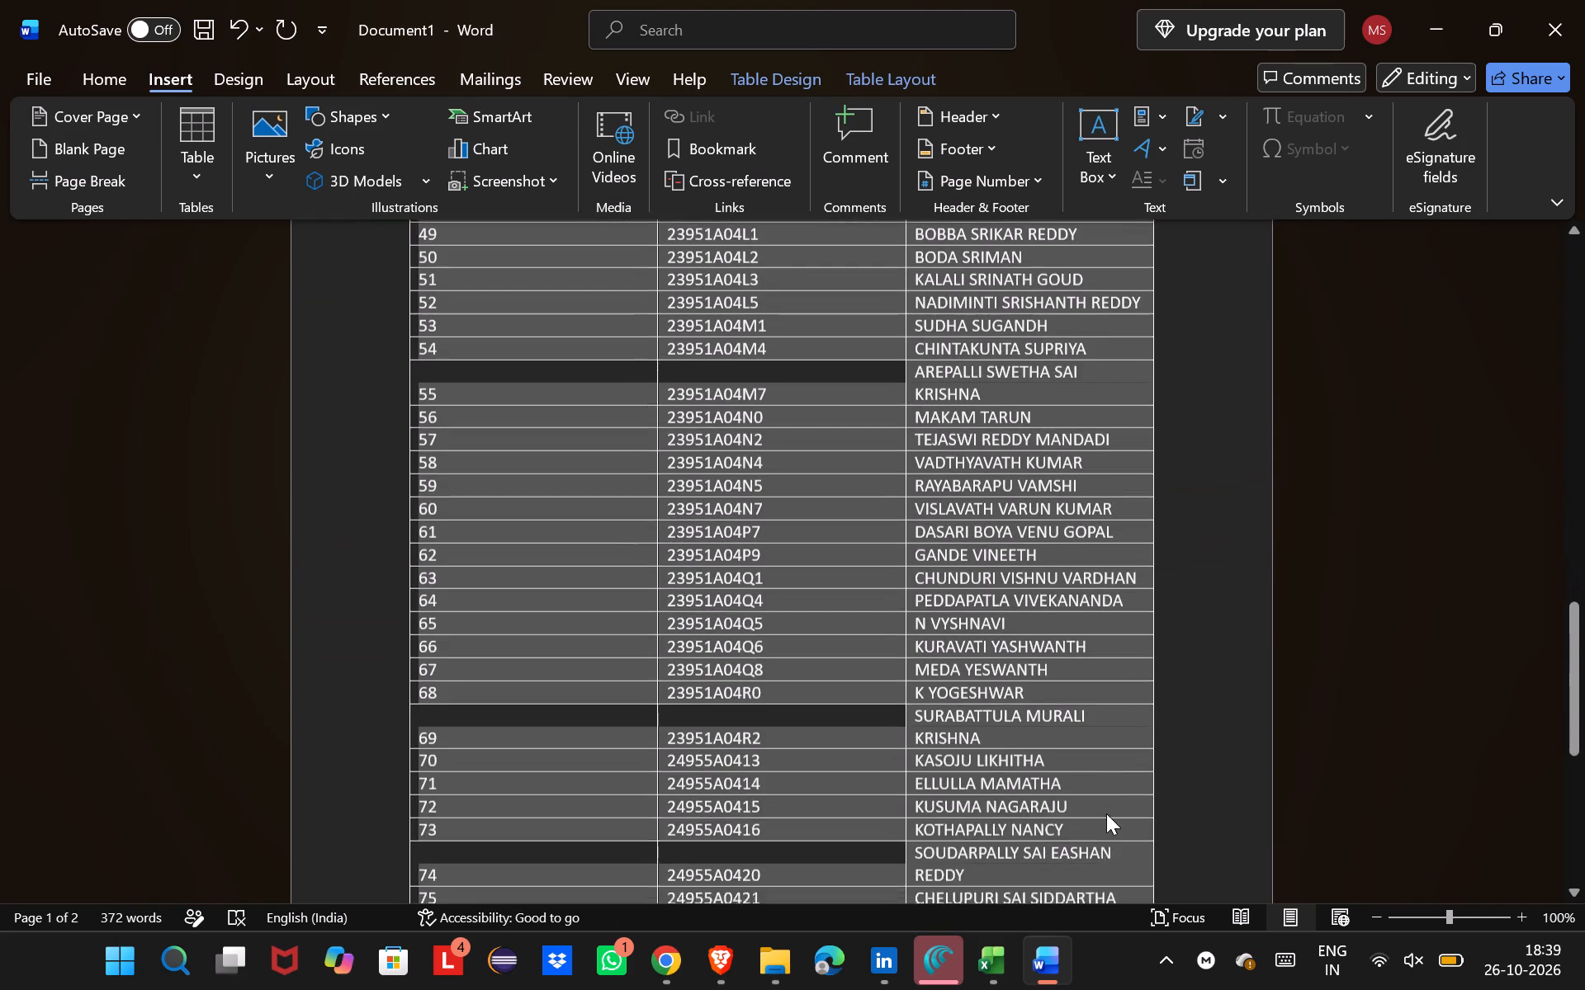
# Select the repeated header row and the extra serial number 1 row at the Word table's end, and open the cell deletion options.
pyautogui.scroll(-5, 1106, 813)
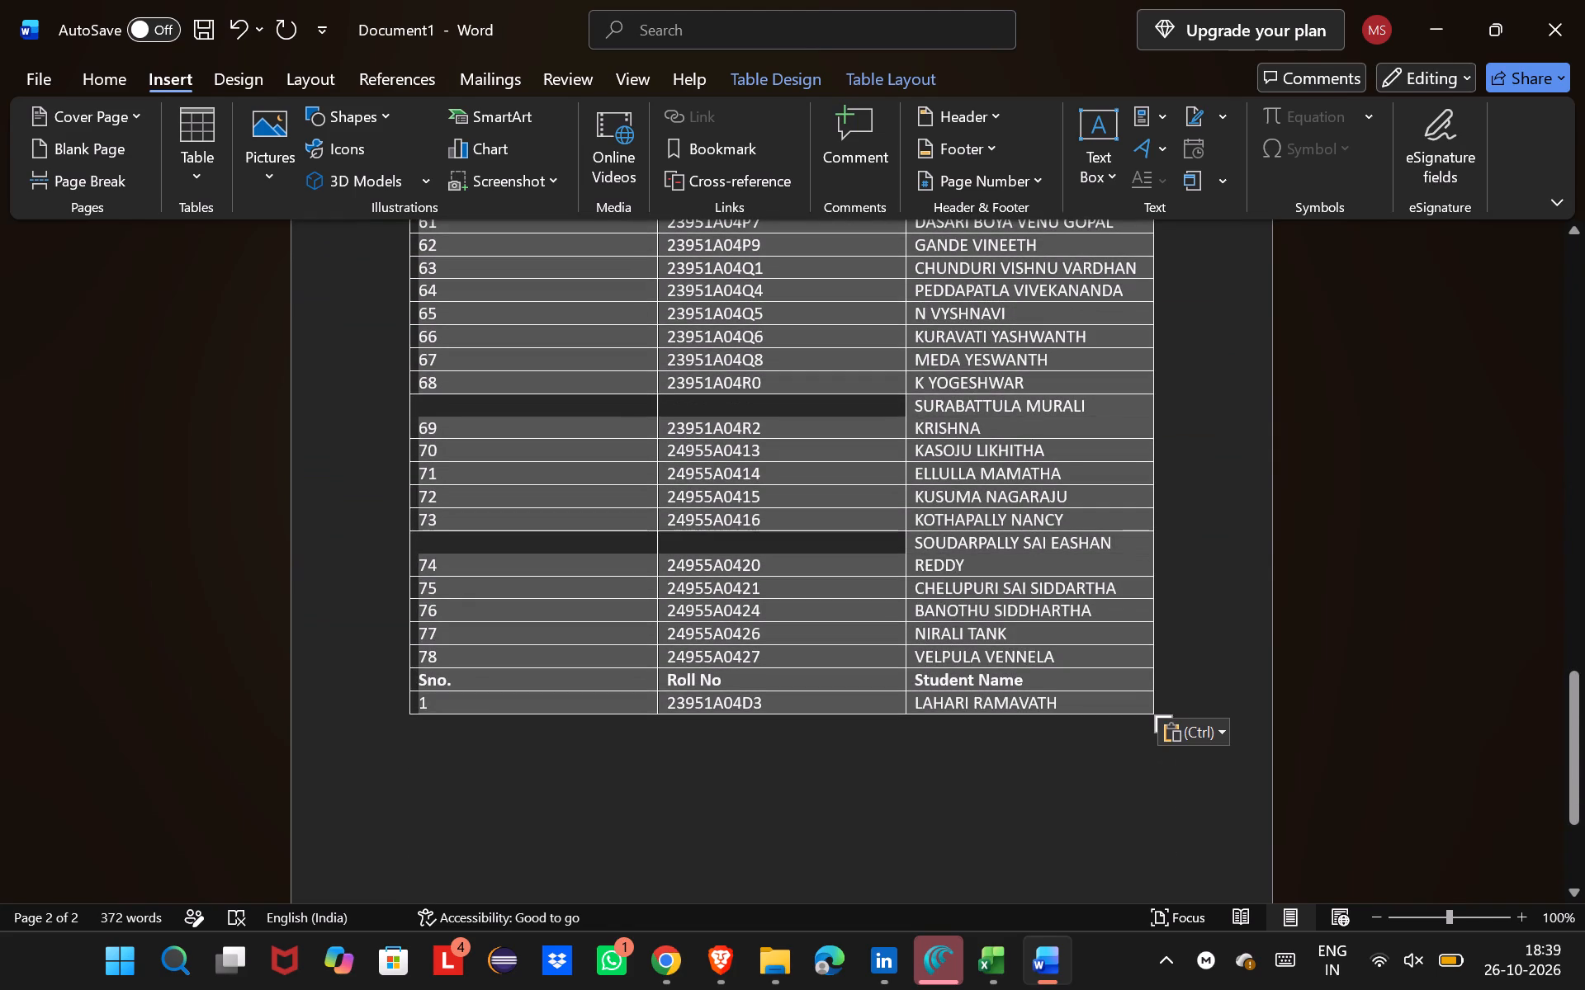
pyautogui.click(943, 704)
pyautogui.moveTo(1085, 702); pyautogui.dragTo(887, 661)
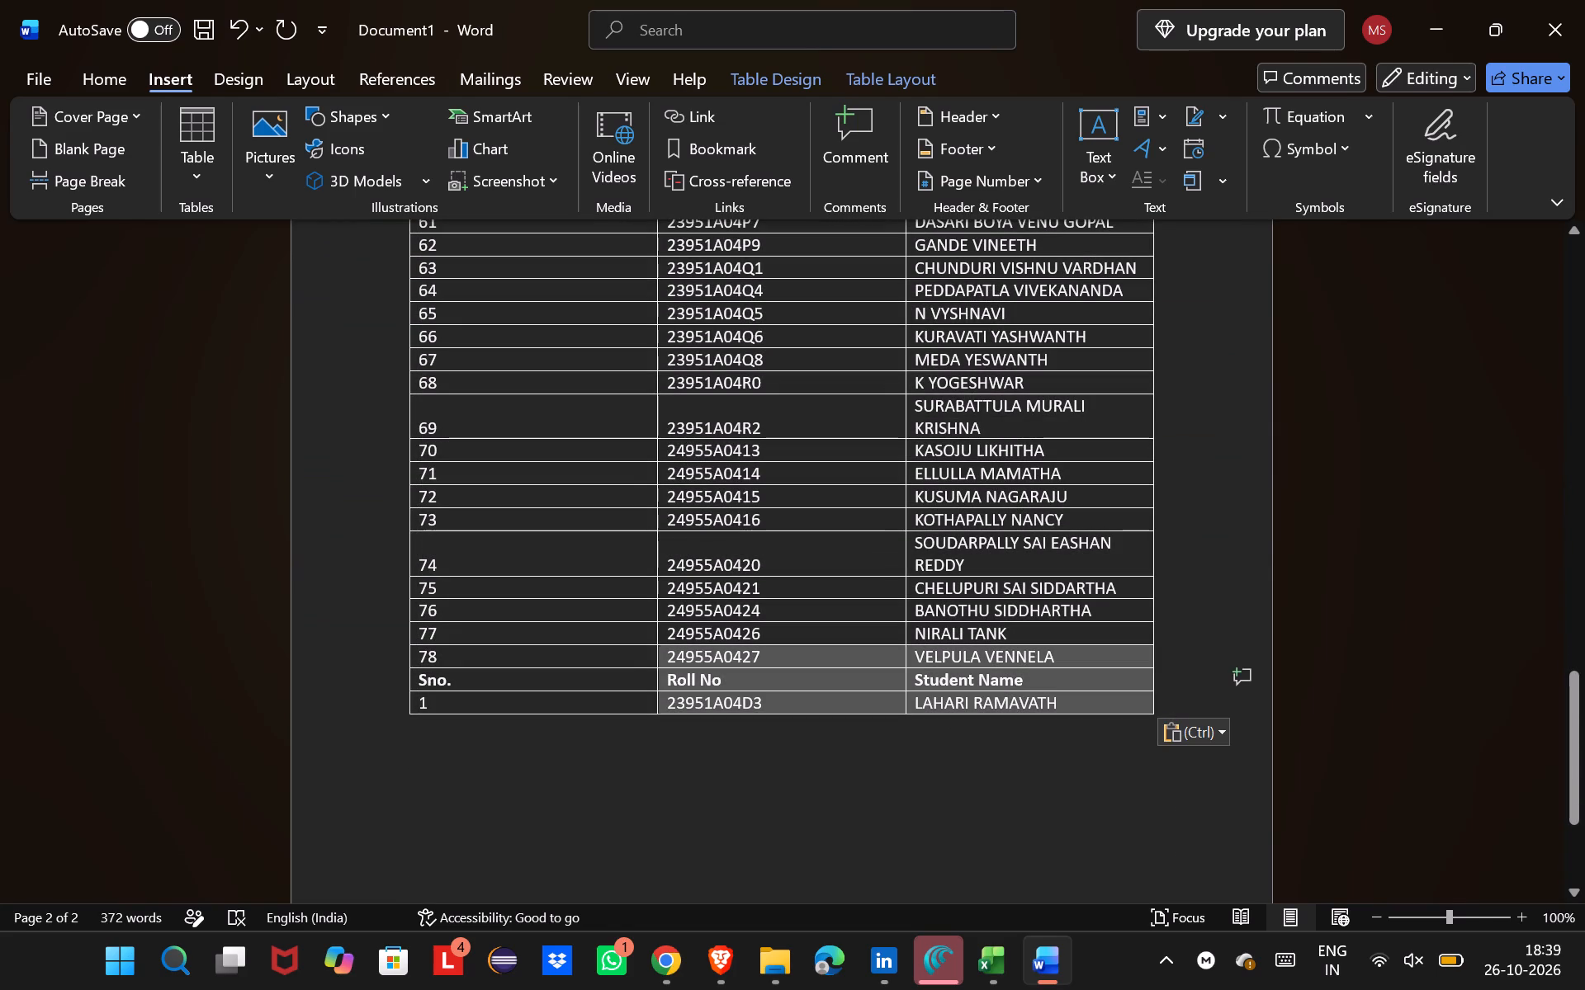
pyautogui.moveTo(887, 661); pyautogui.dragTo(421, 686)
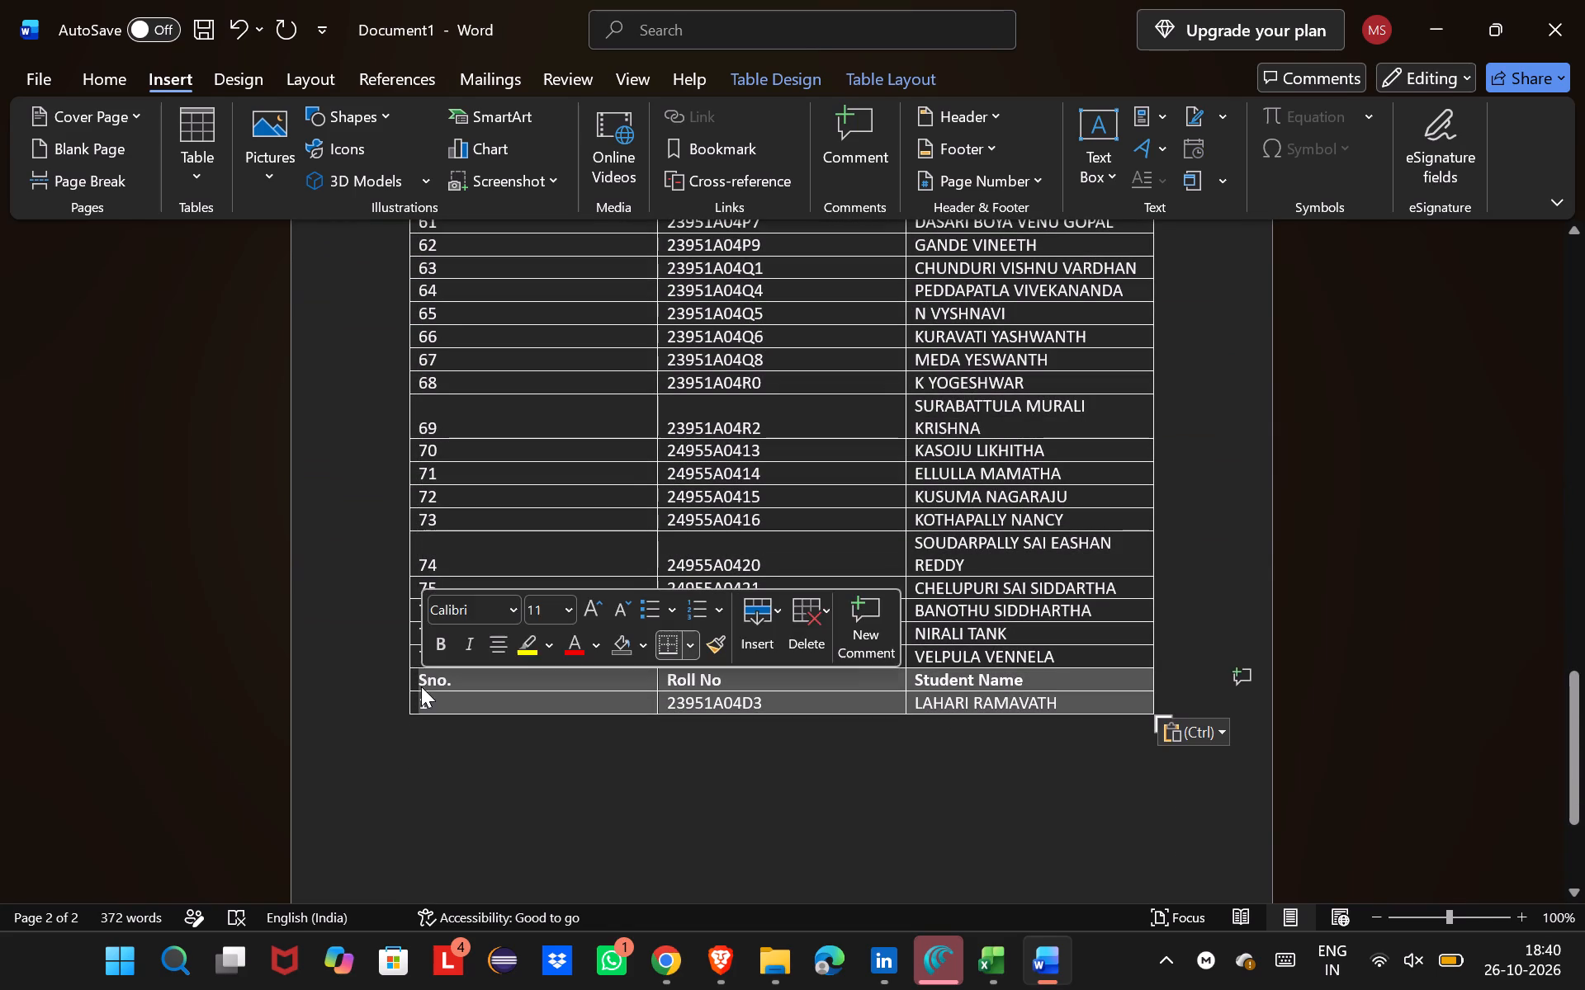
pyautogui.press('BackSpace')
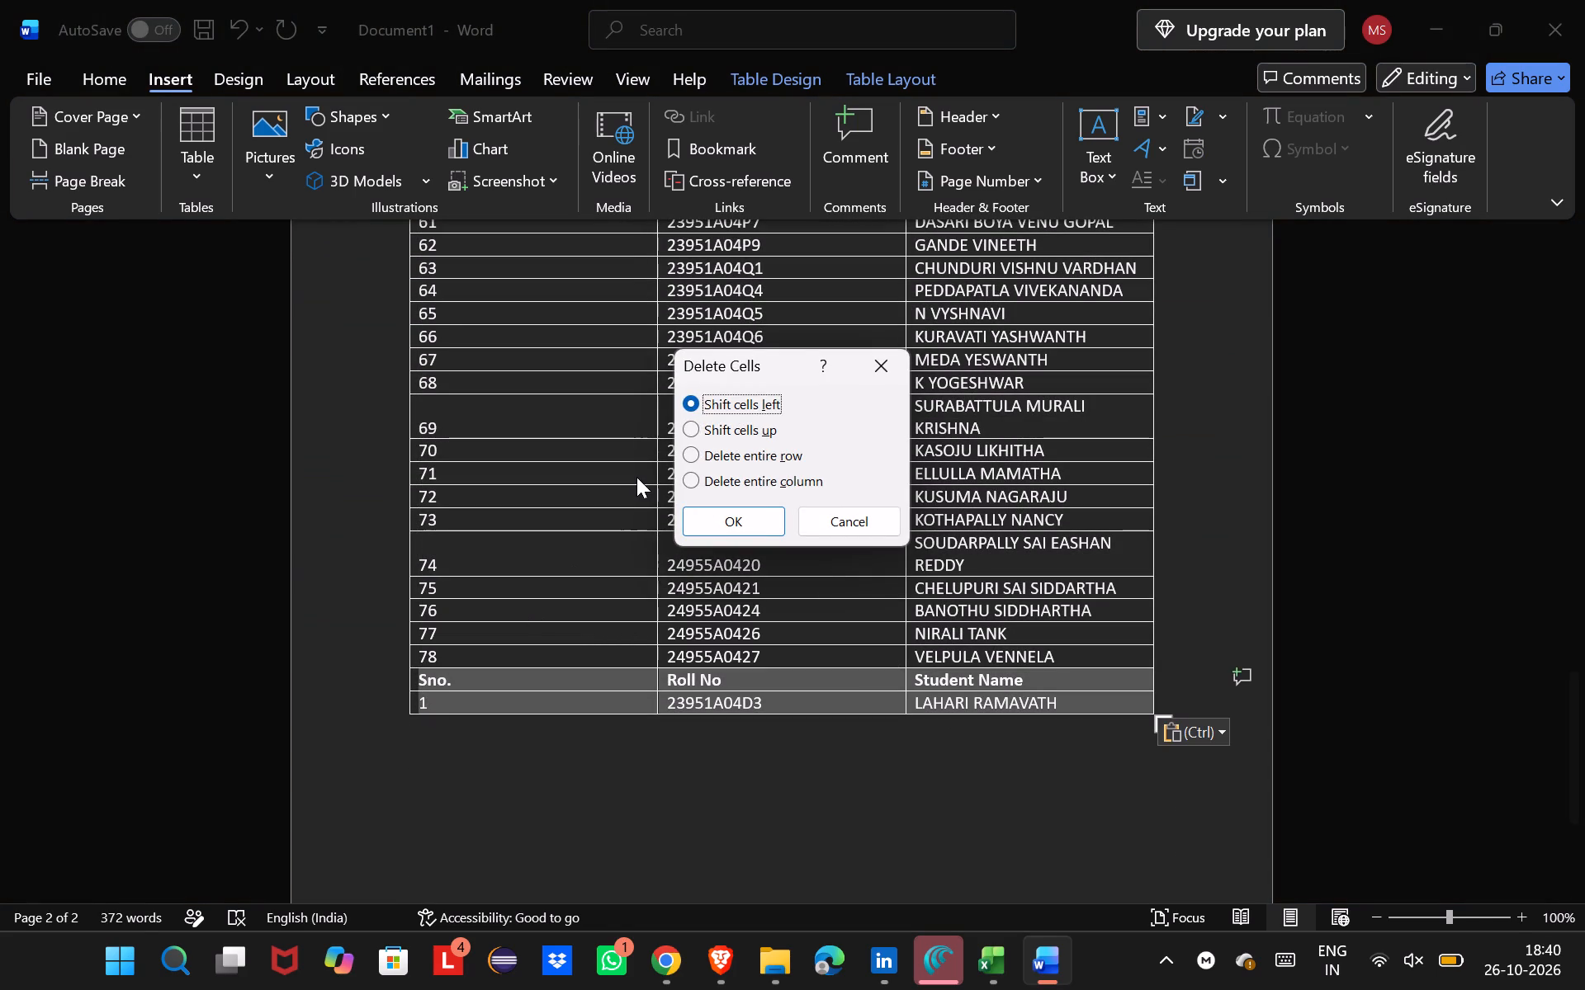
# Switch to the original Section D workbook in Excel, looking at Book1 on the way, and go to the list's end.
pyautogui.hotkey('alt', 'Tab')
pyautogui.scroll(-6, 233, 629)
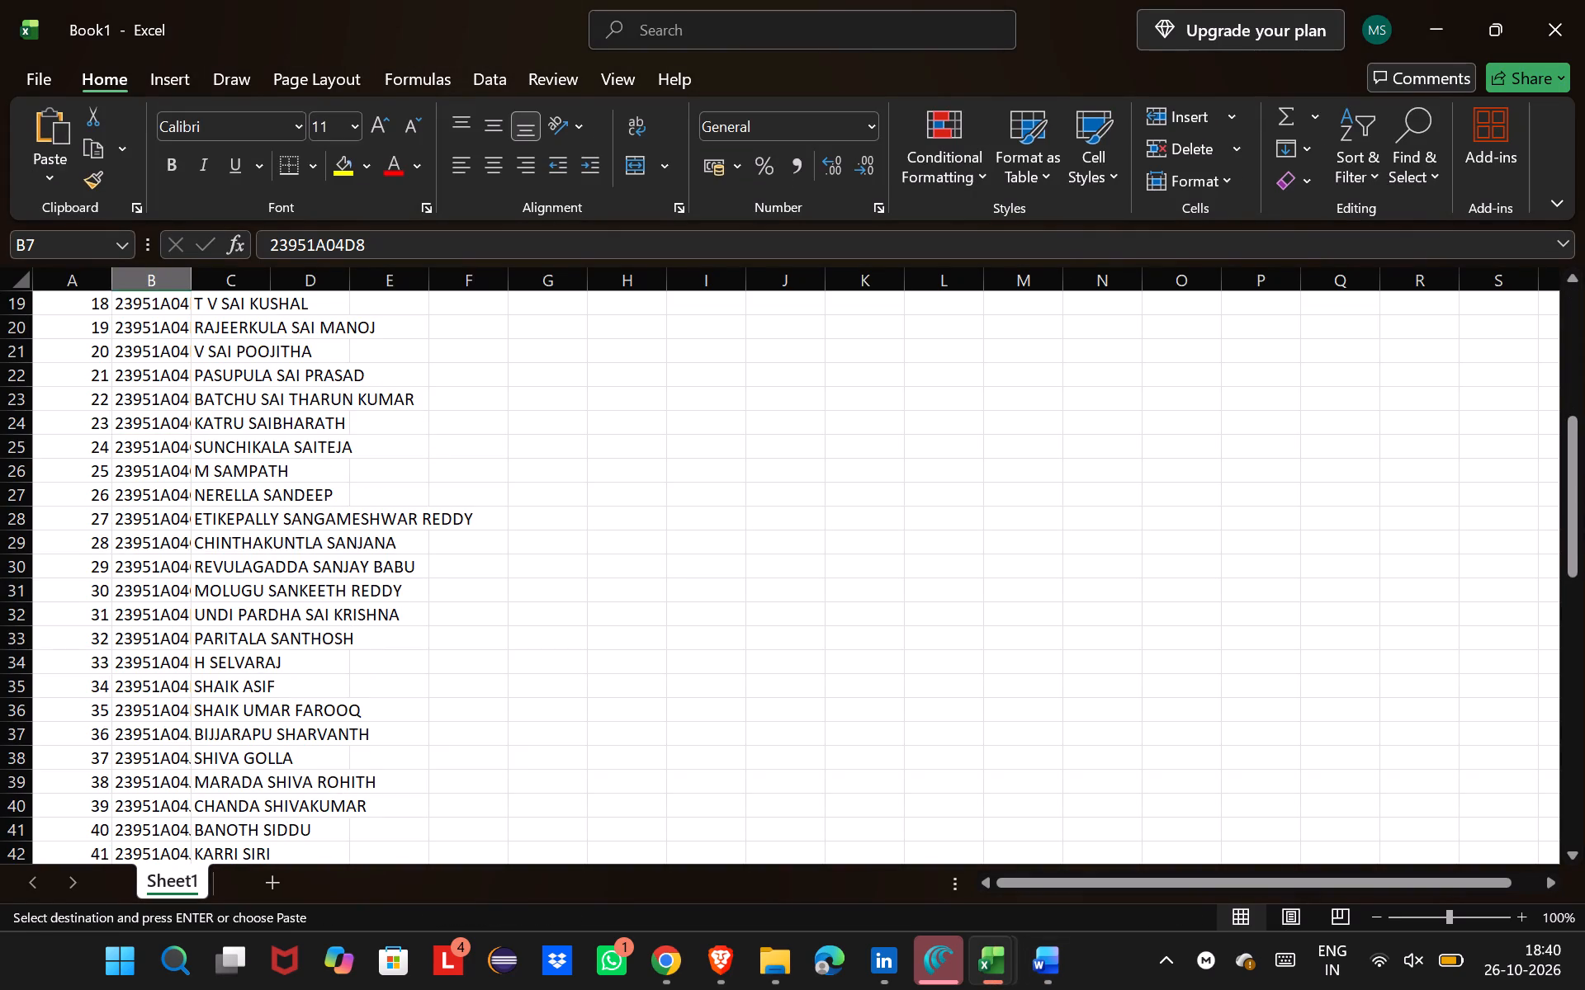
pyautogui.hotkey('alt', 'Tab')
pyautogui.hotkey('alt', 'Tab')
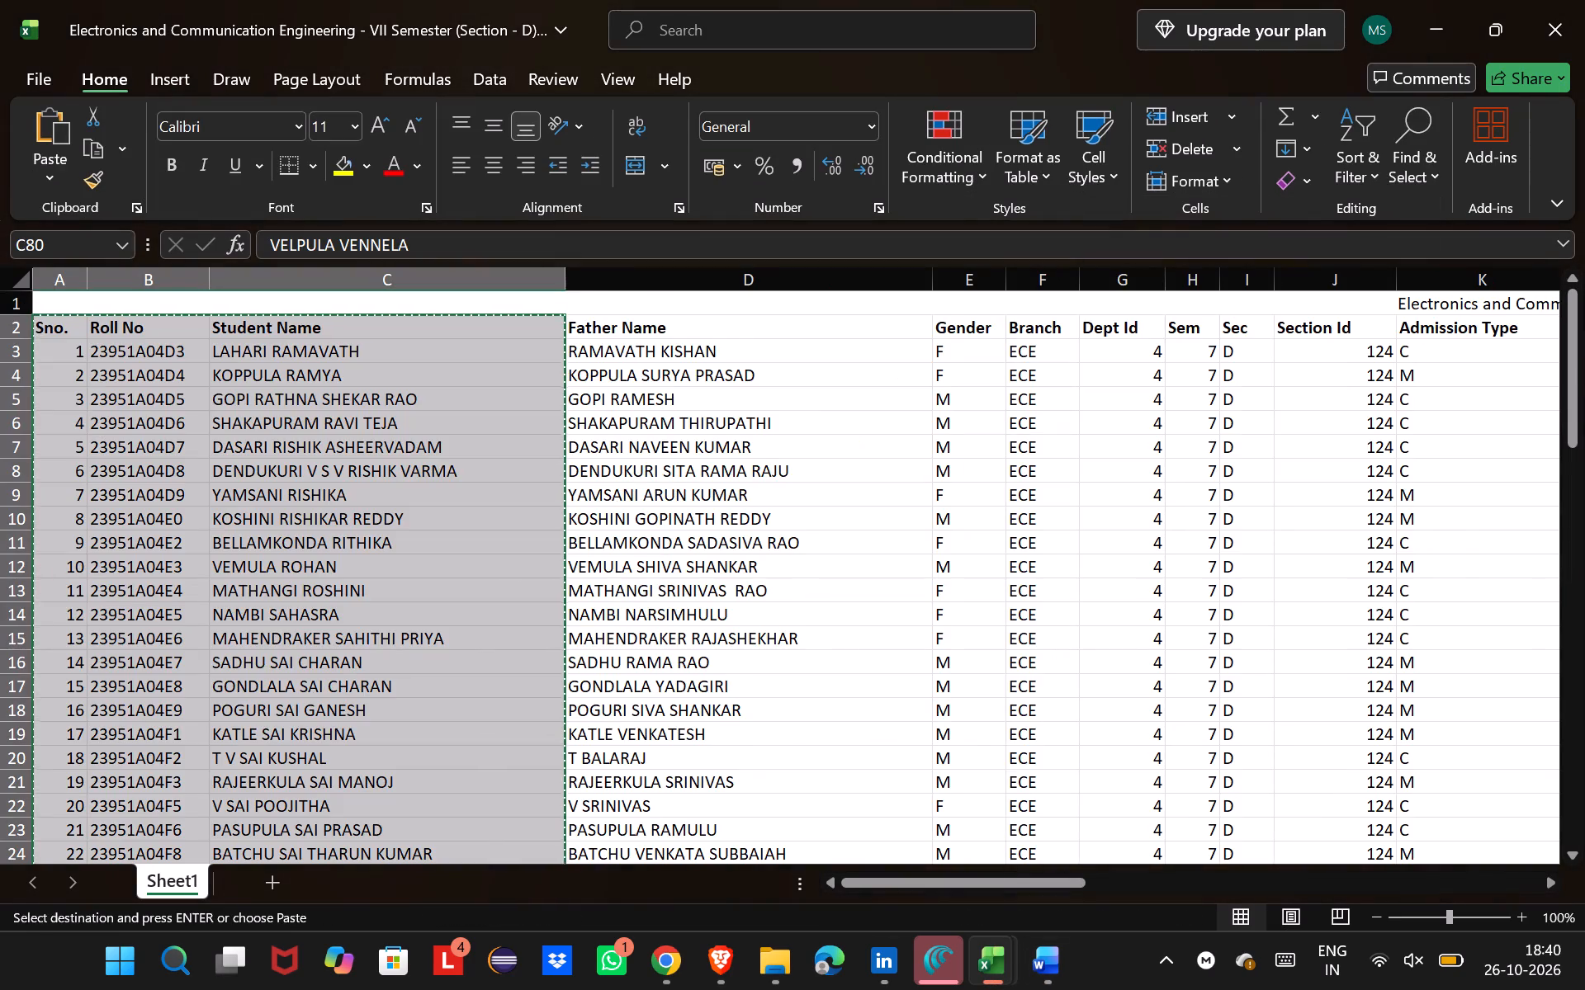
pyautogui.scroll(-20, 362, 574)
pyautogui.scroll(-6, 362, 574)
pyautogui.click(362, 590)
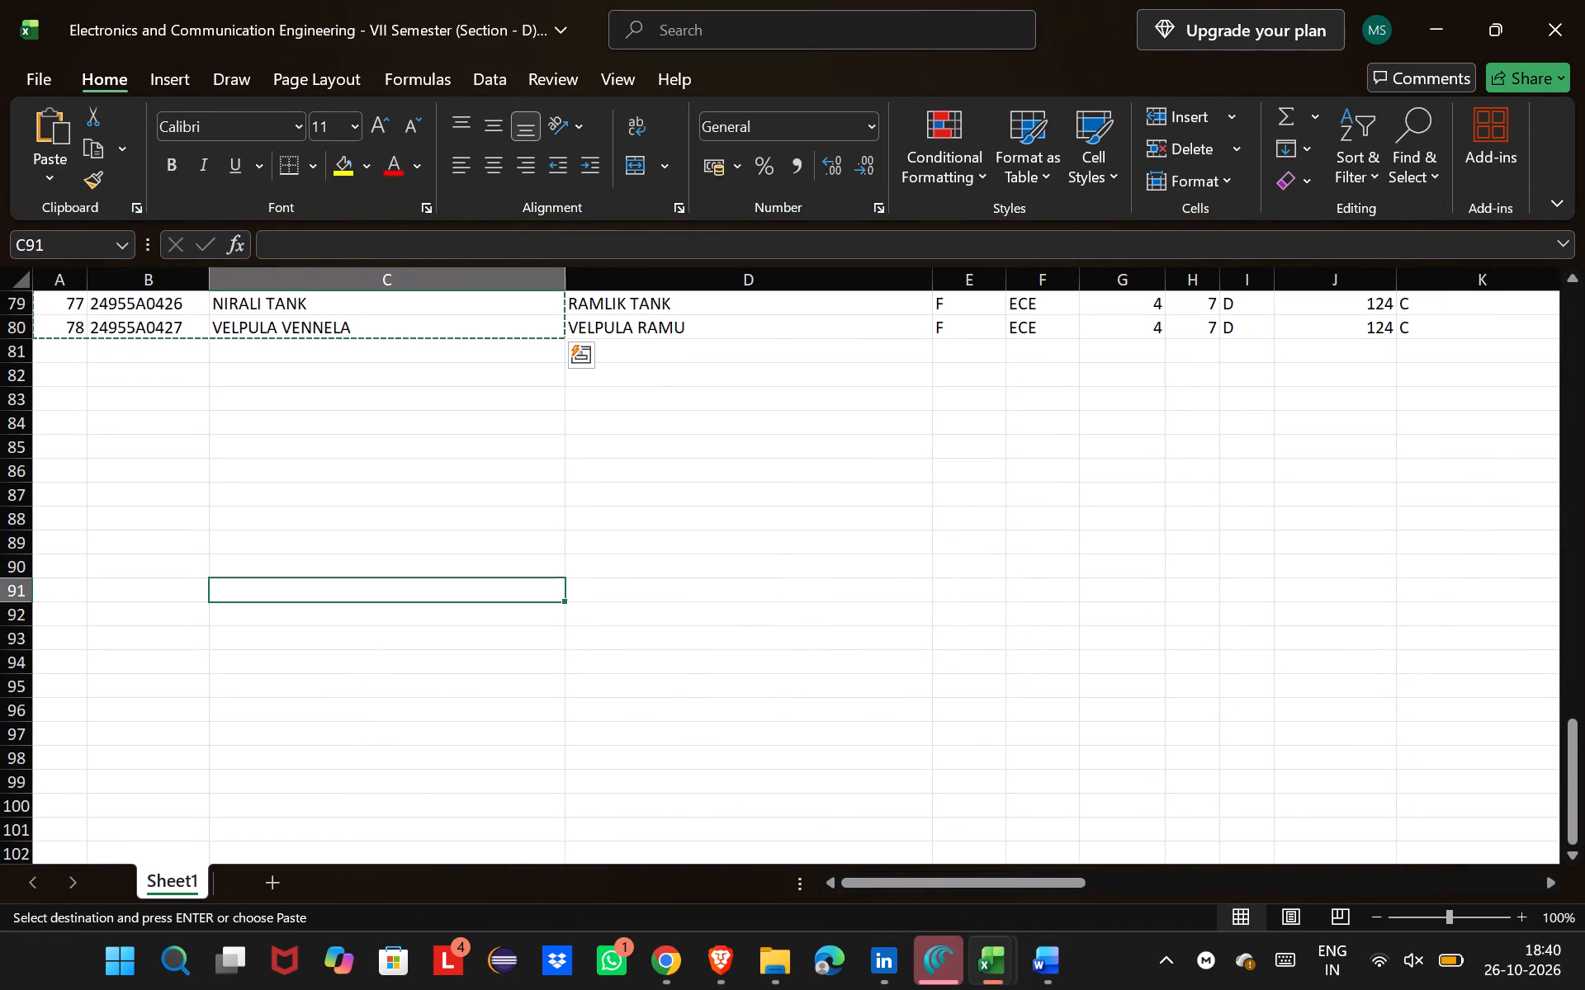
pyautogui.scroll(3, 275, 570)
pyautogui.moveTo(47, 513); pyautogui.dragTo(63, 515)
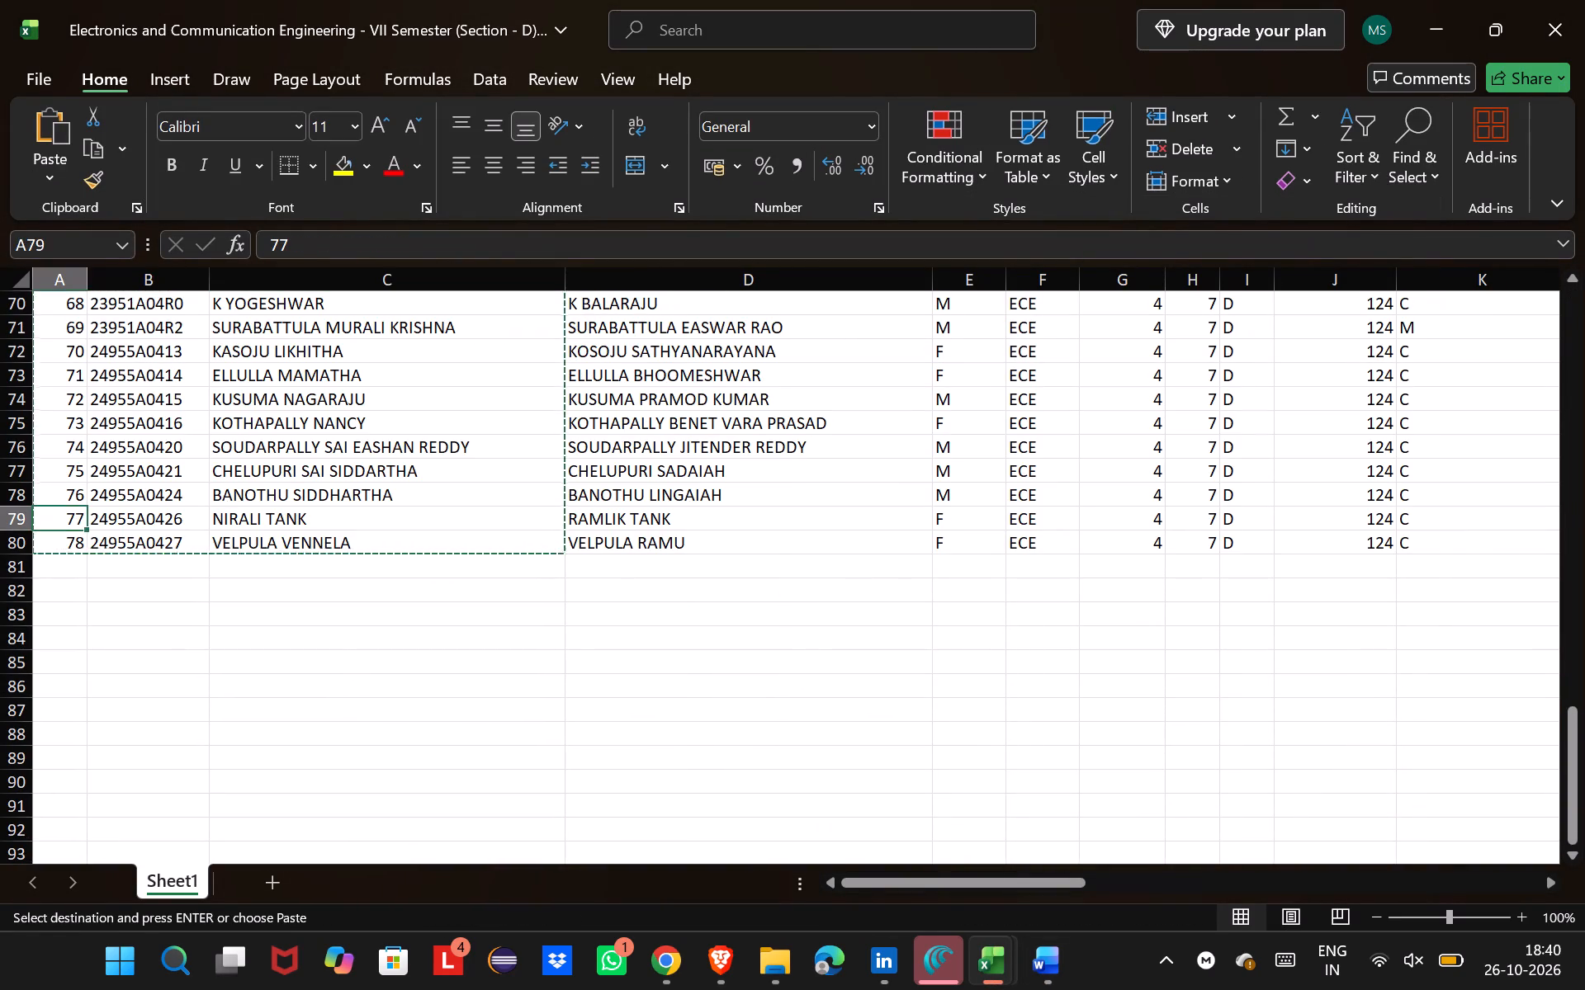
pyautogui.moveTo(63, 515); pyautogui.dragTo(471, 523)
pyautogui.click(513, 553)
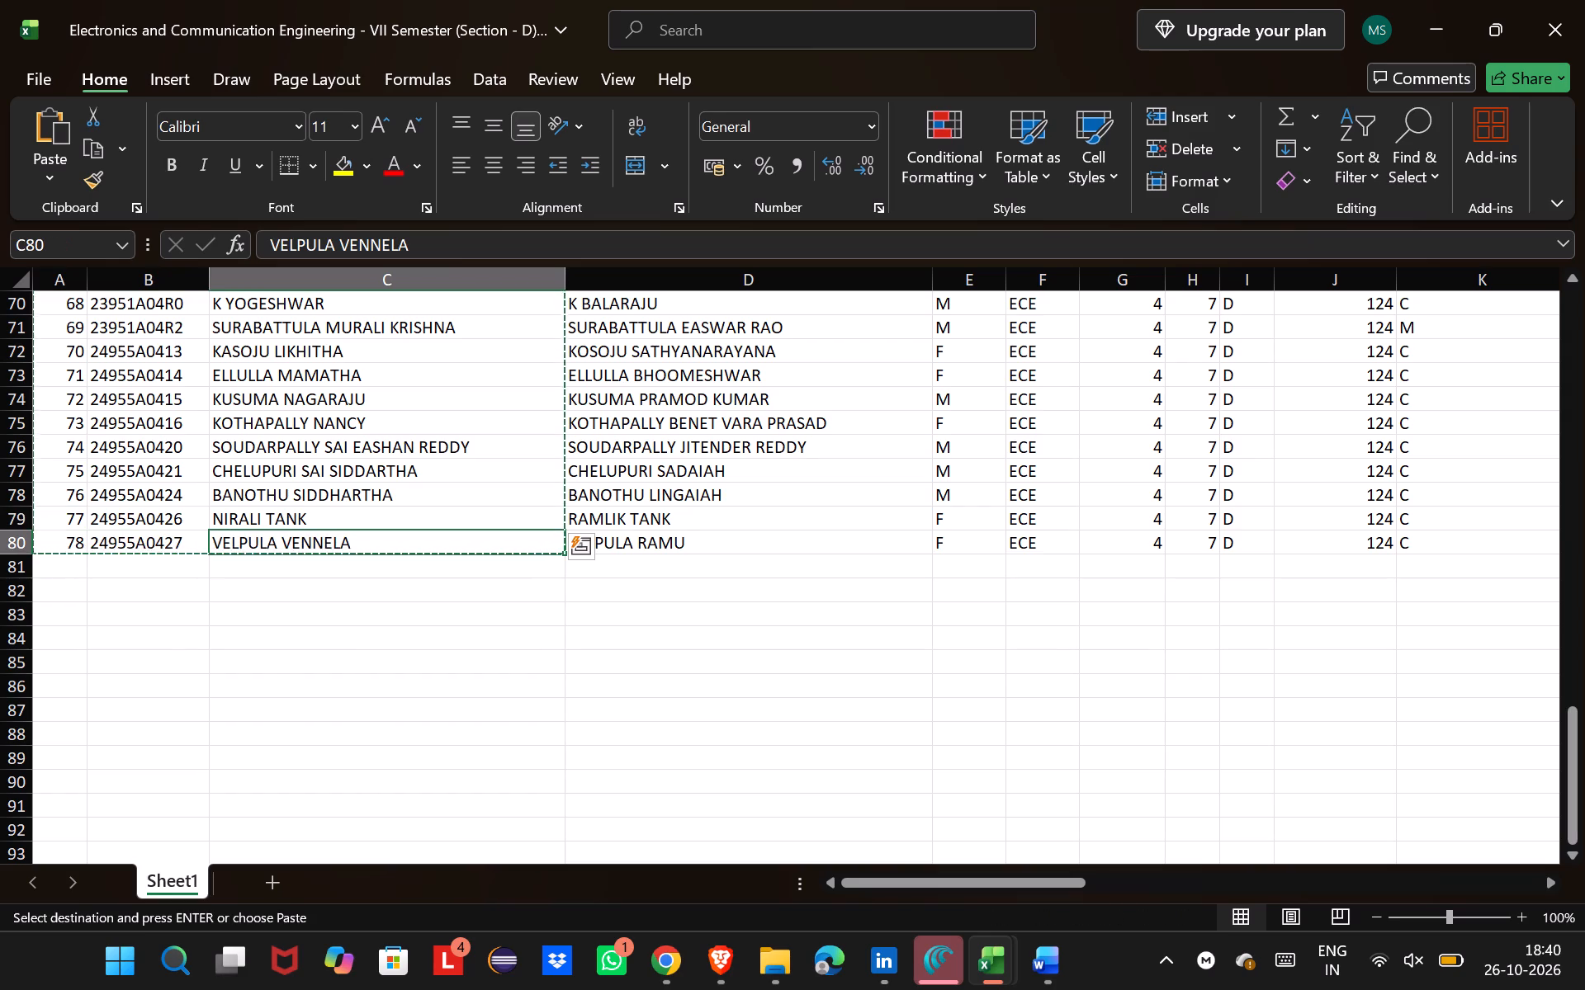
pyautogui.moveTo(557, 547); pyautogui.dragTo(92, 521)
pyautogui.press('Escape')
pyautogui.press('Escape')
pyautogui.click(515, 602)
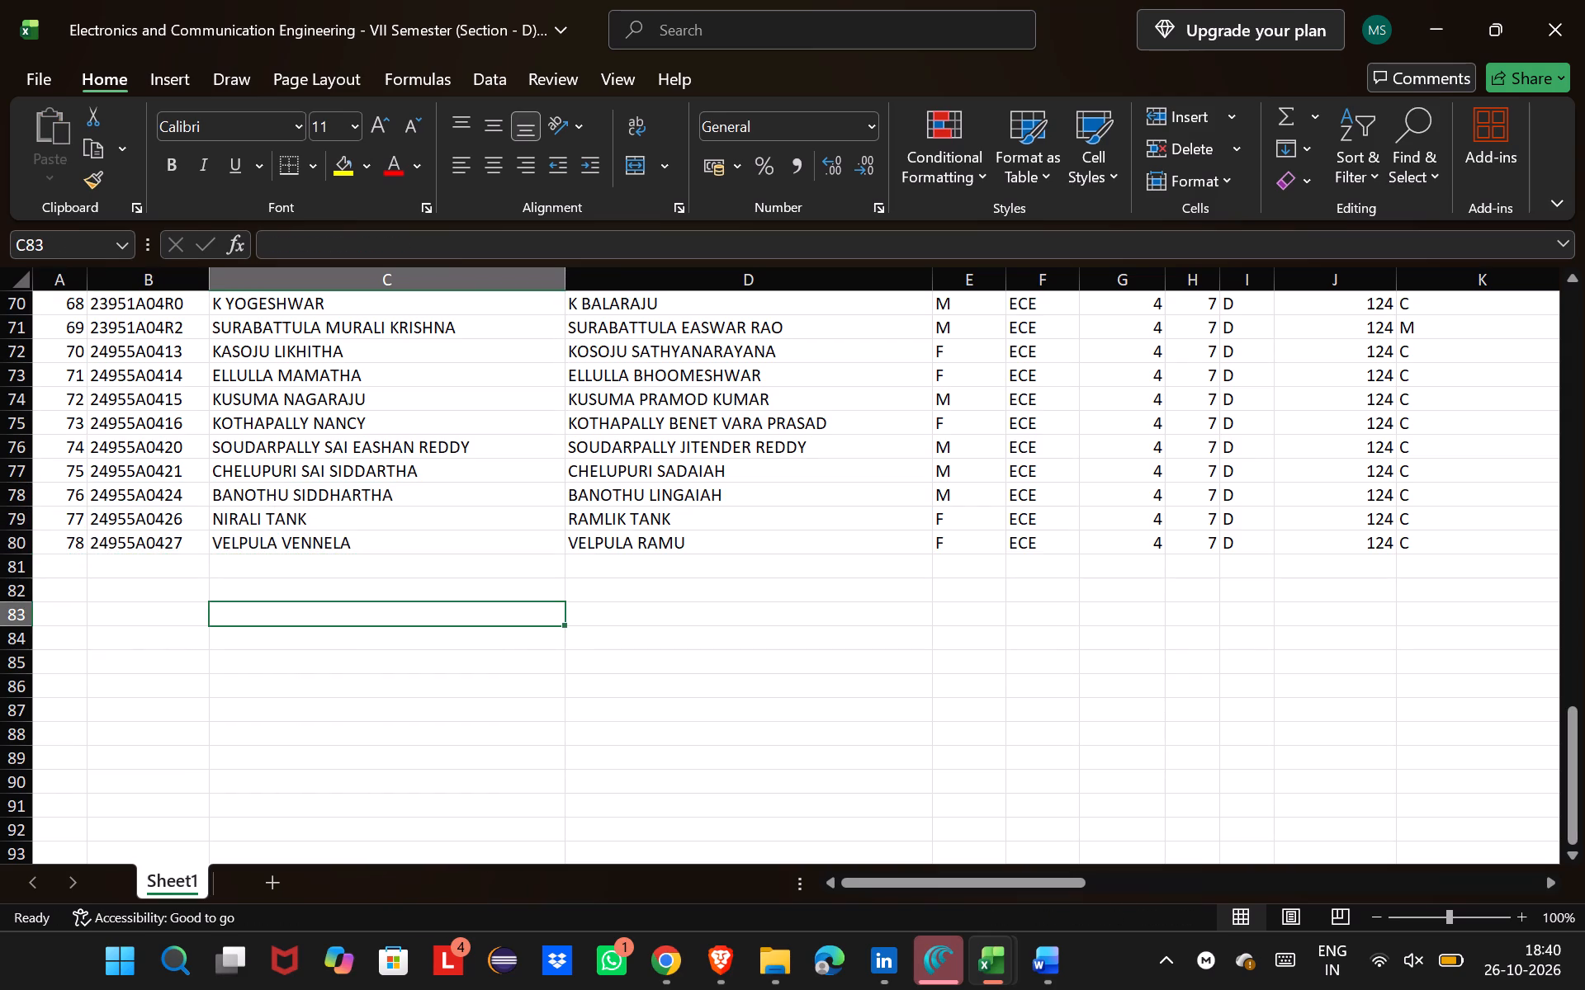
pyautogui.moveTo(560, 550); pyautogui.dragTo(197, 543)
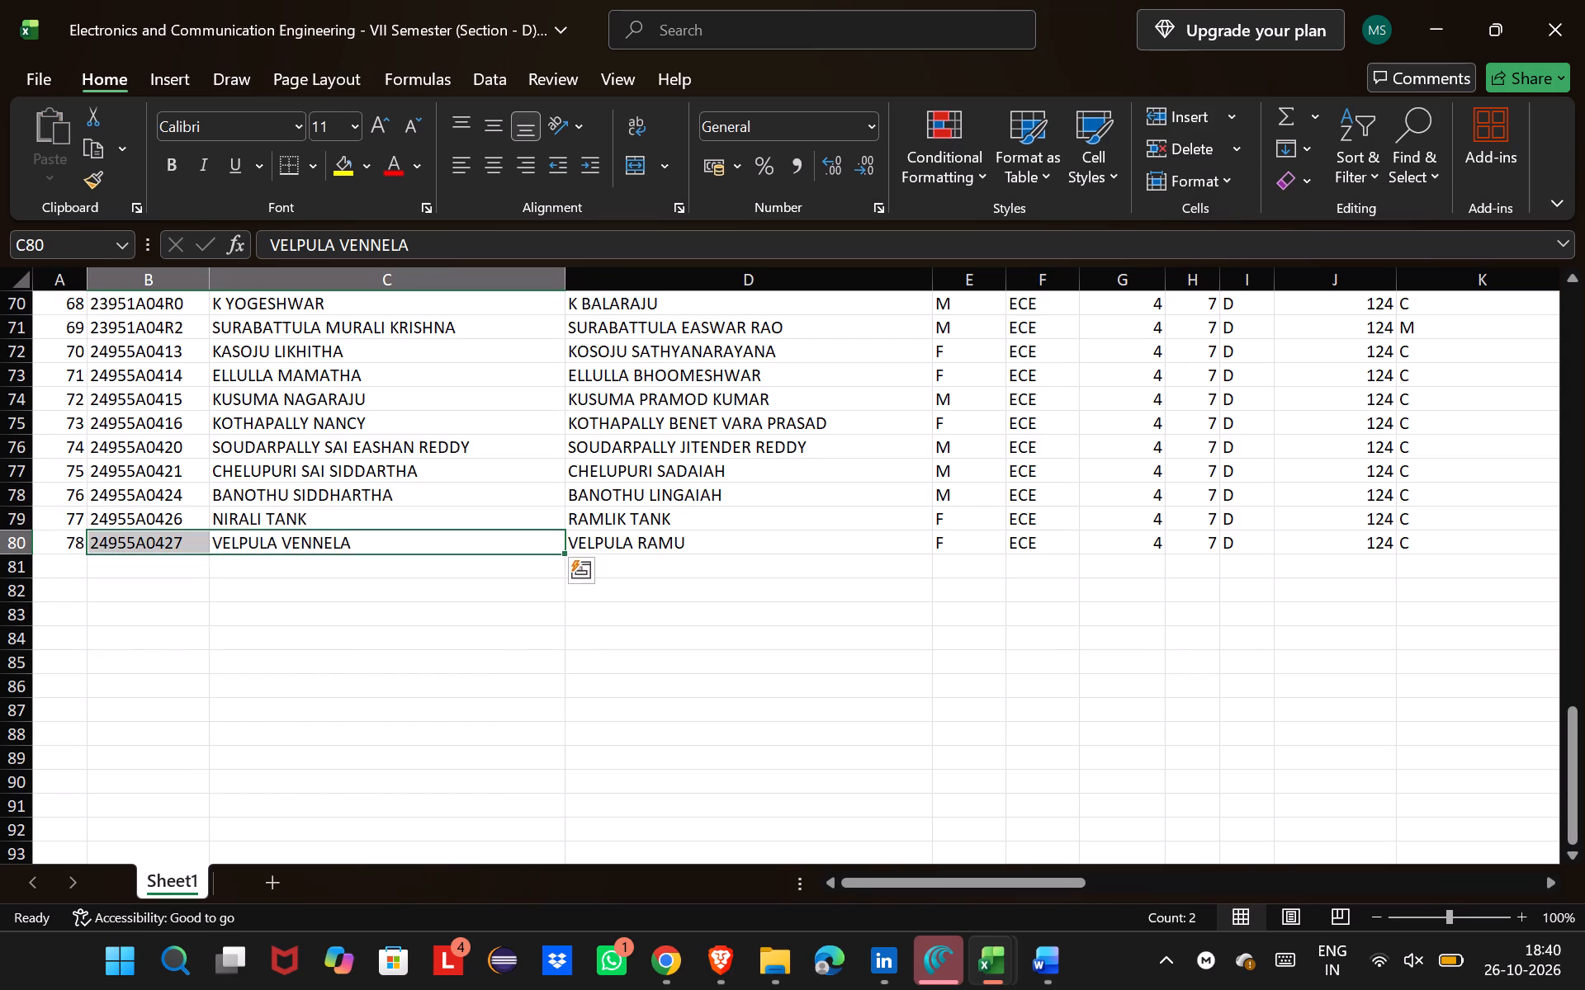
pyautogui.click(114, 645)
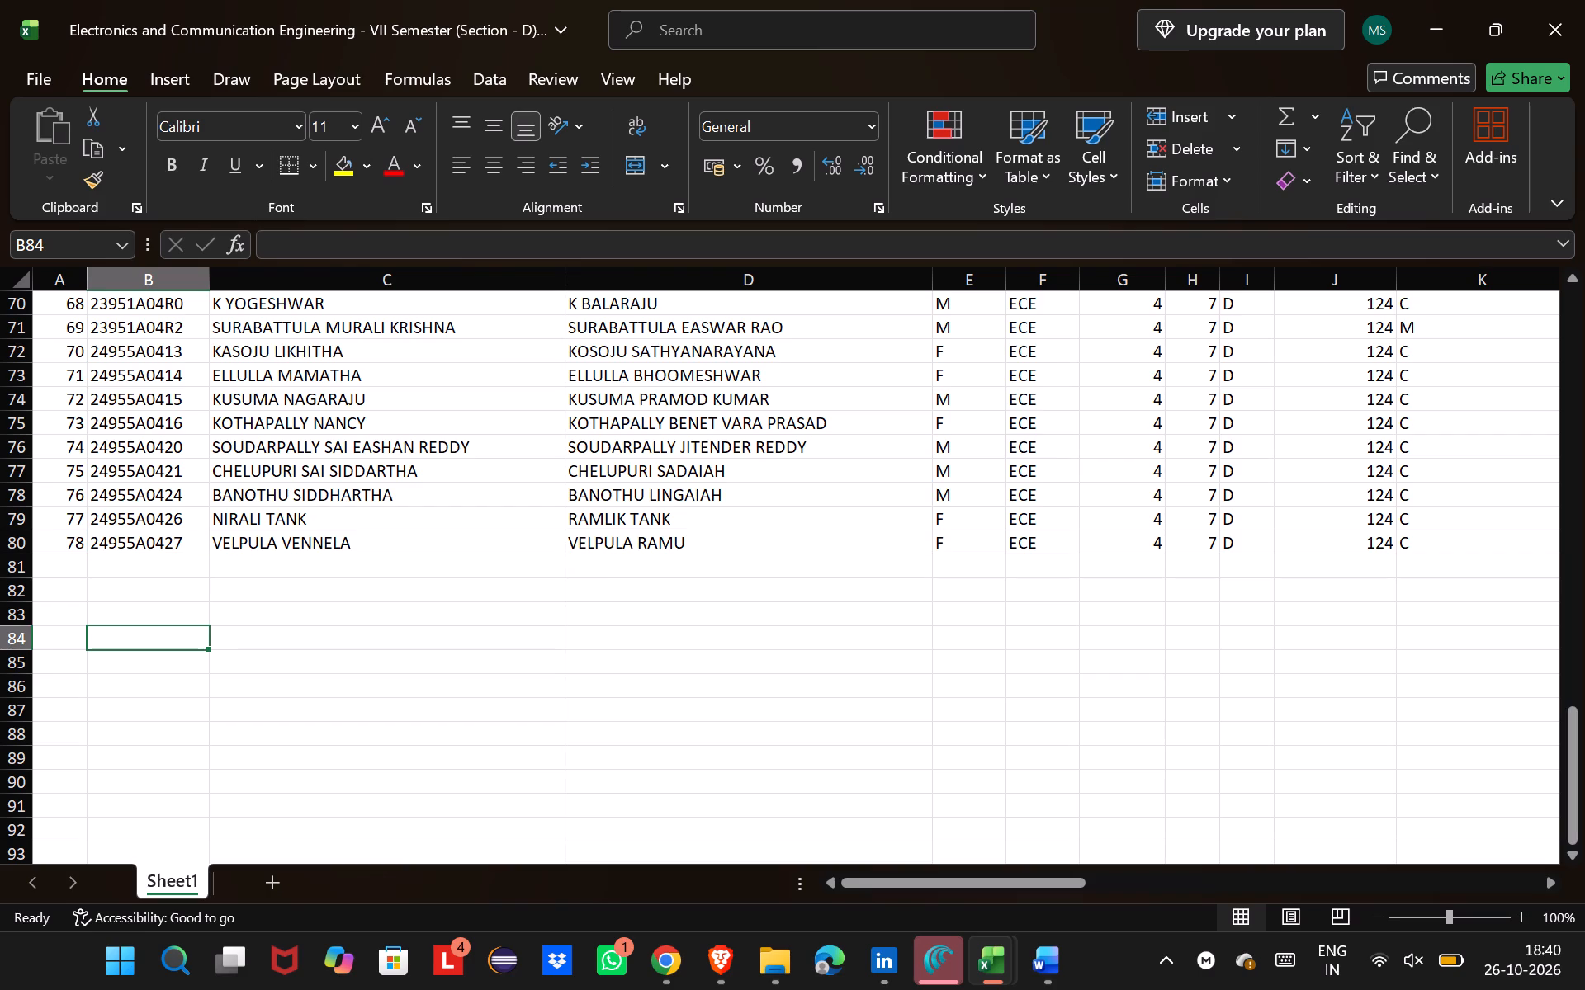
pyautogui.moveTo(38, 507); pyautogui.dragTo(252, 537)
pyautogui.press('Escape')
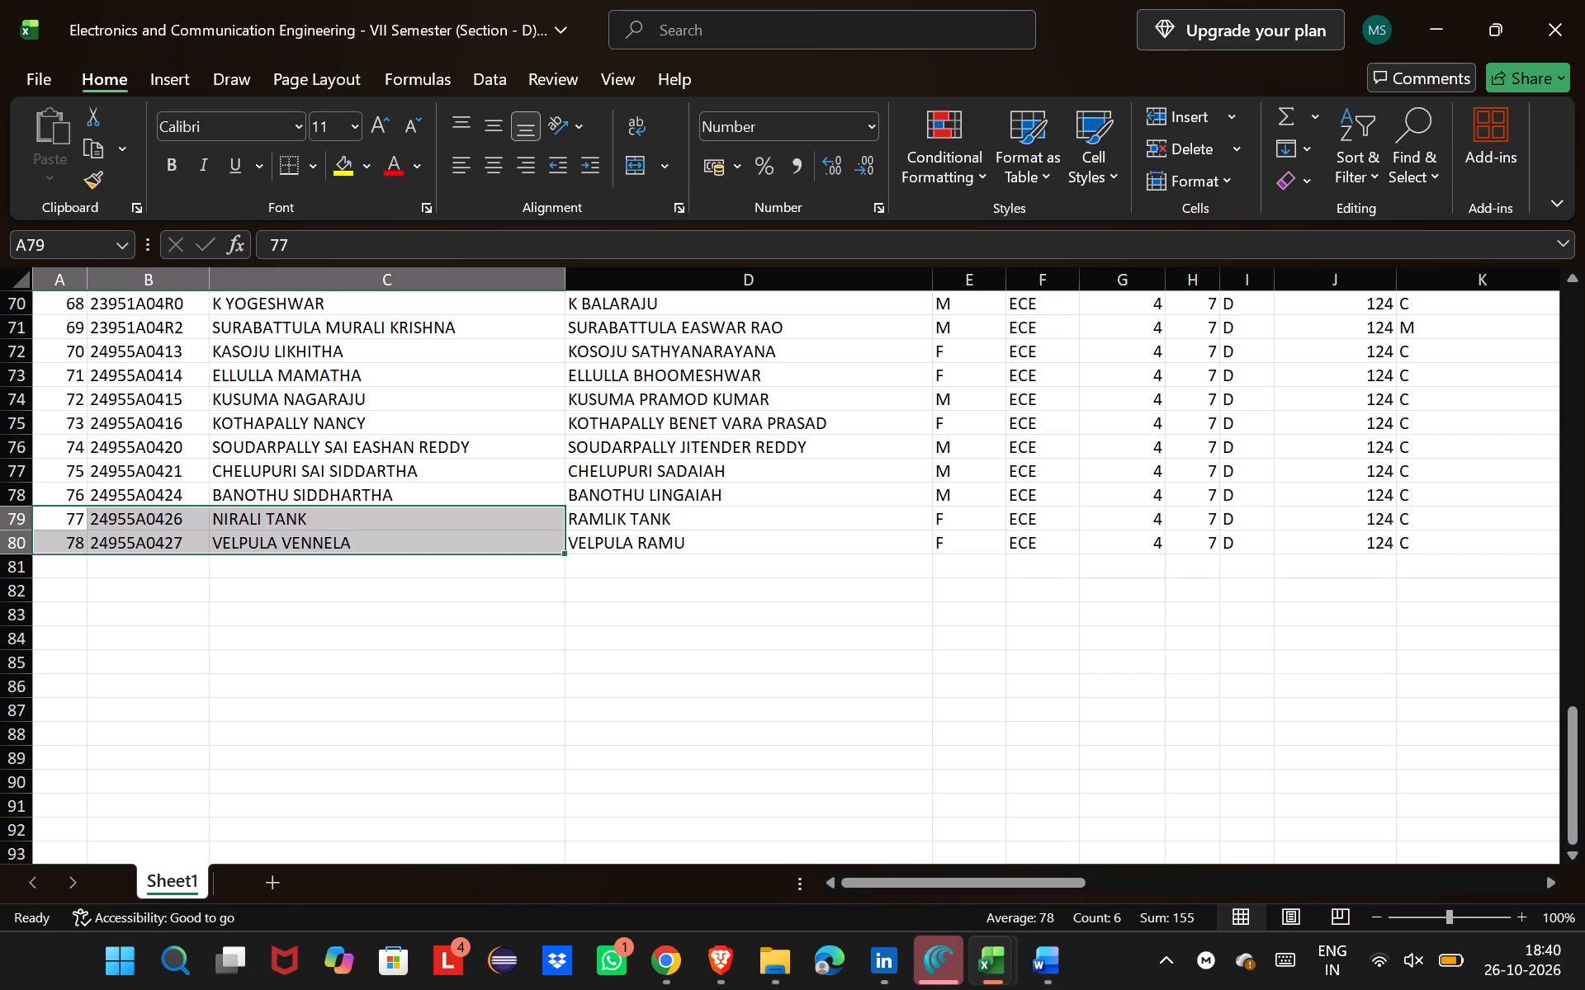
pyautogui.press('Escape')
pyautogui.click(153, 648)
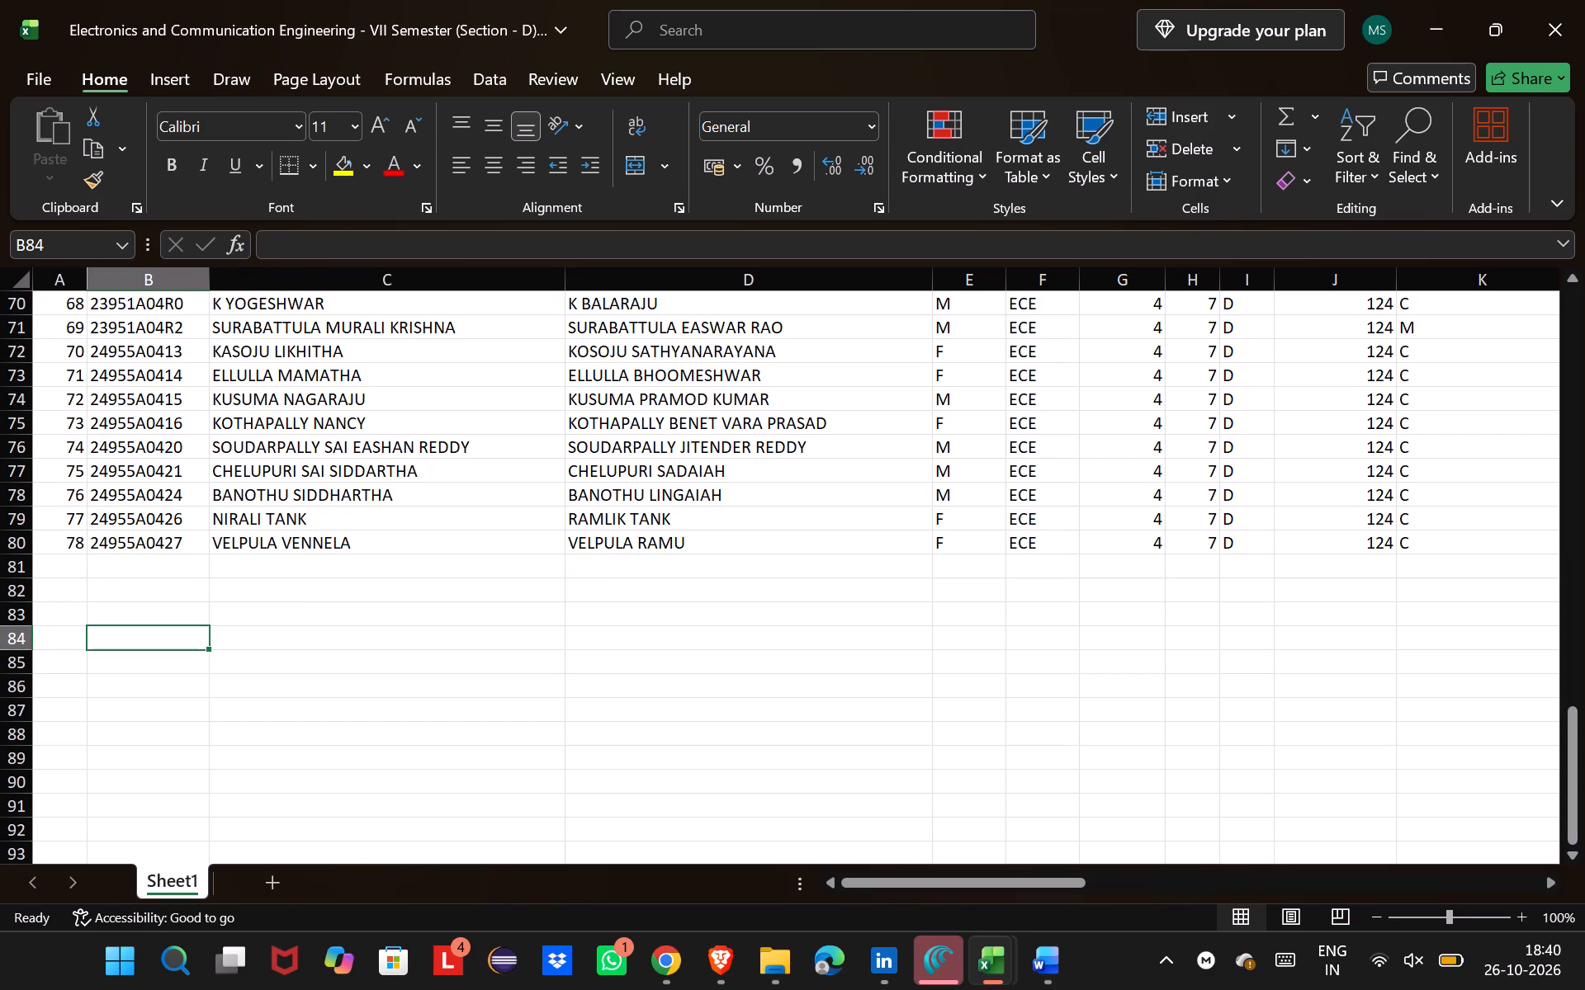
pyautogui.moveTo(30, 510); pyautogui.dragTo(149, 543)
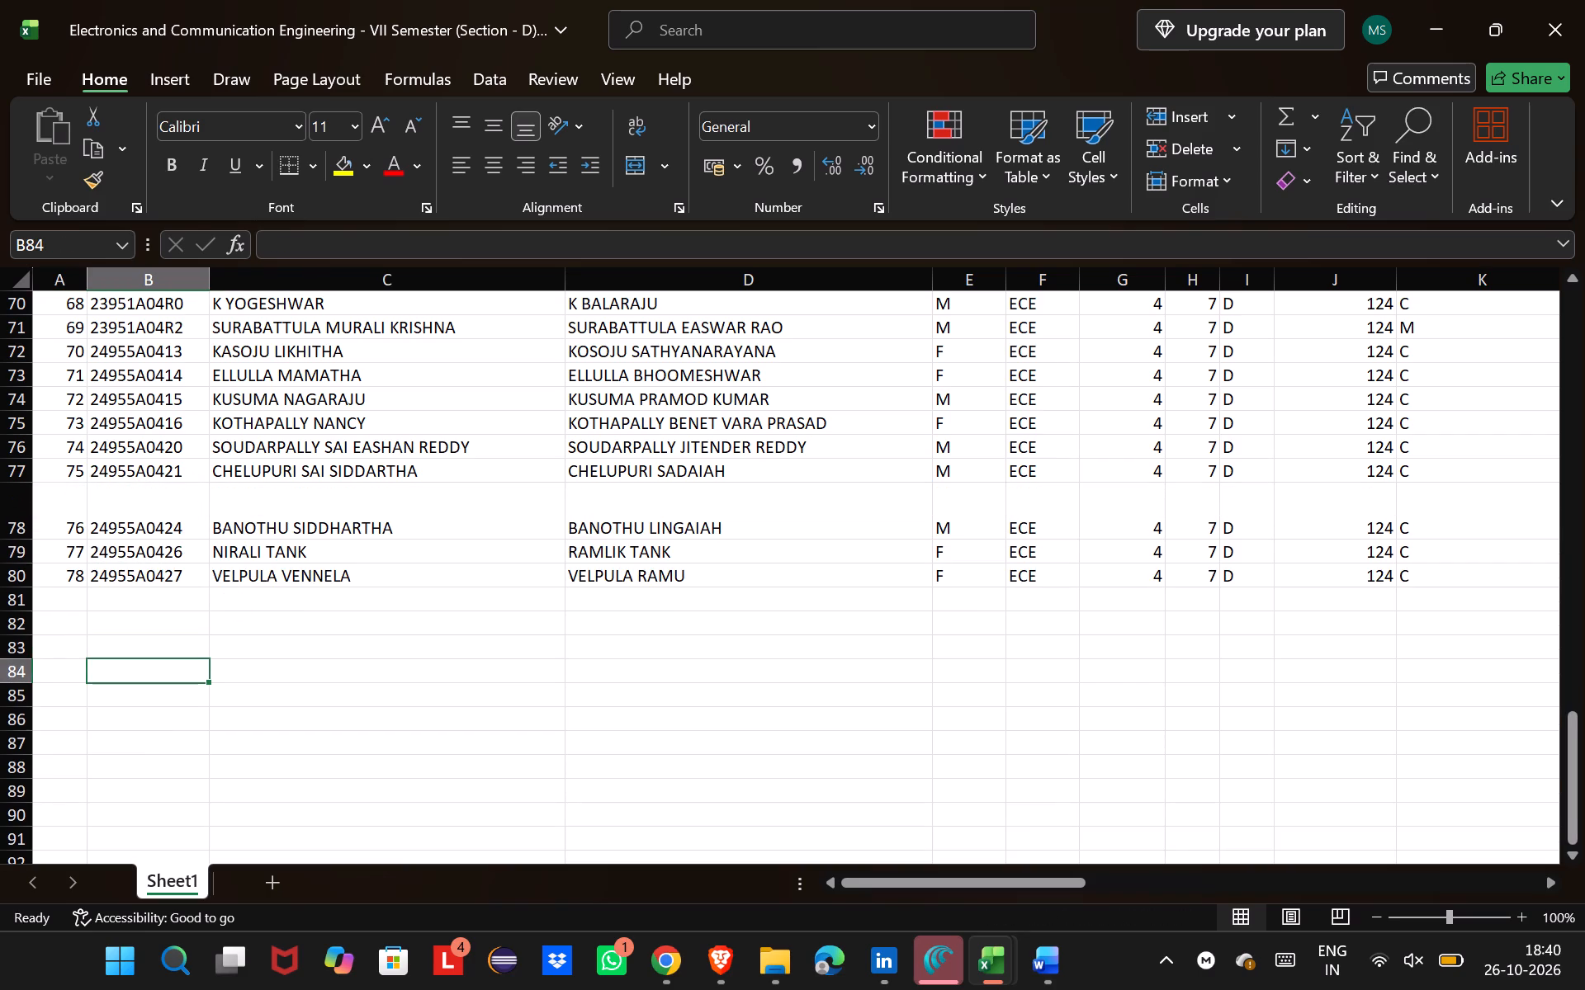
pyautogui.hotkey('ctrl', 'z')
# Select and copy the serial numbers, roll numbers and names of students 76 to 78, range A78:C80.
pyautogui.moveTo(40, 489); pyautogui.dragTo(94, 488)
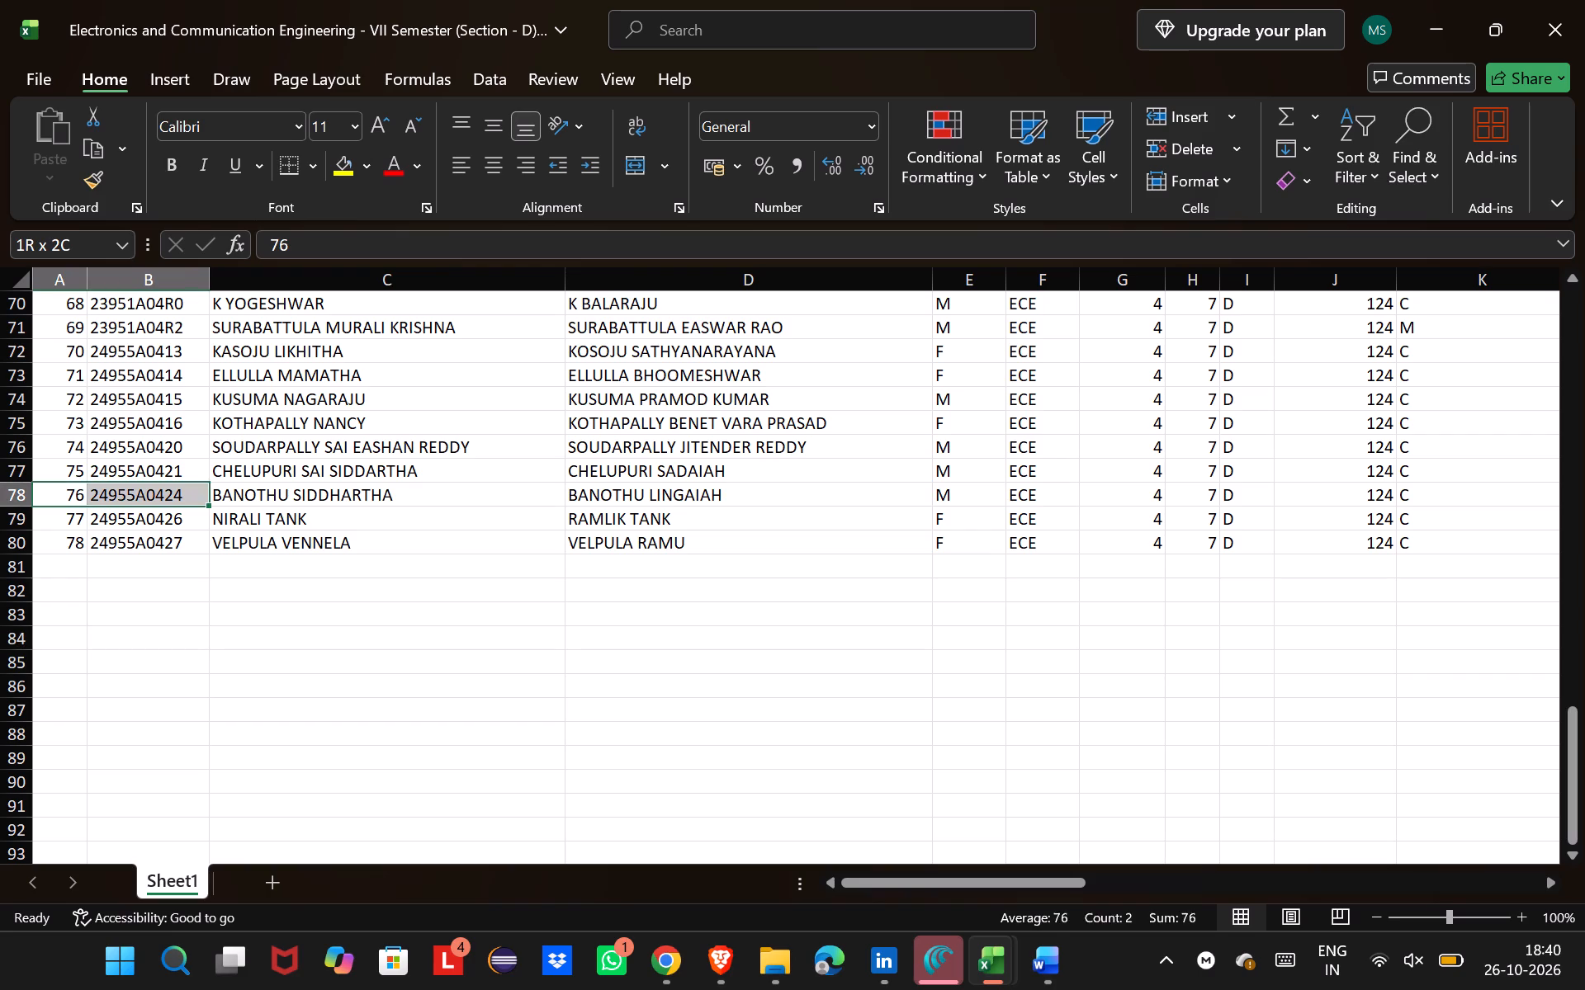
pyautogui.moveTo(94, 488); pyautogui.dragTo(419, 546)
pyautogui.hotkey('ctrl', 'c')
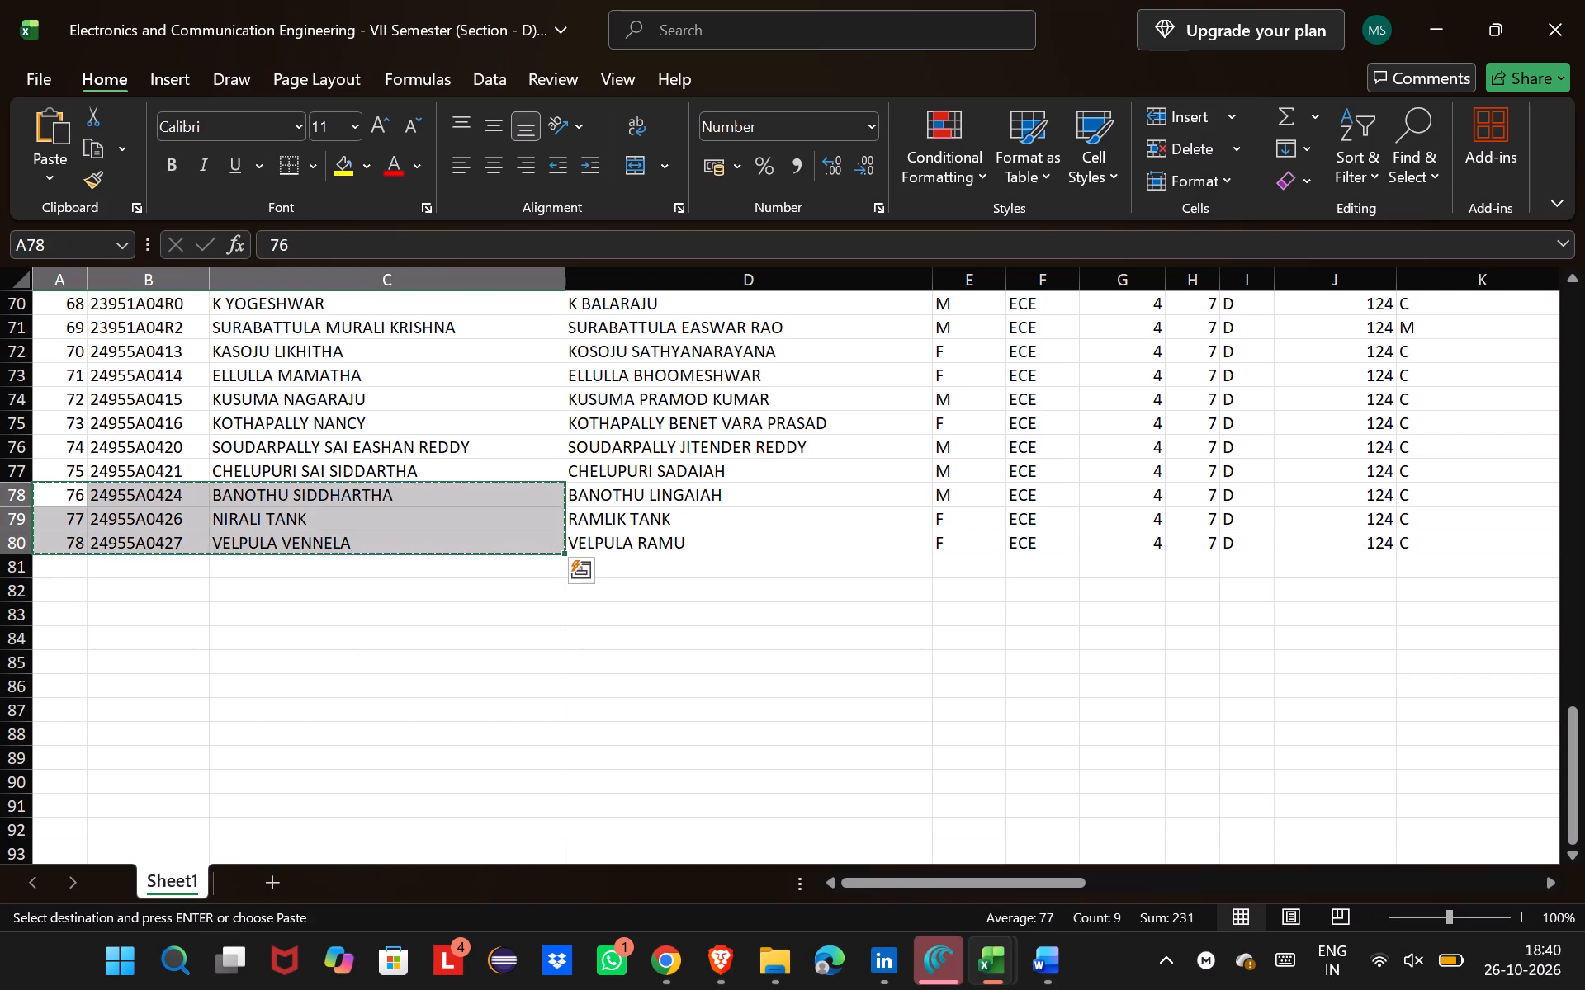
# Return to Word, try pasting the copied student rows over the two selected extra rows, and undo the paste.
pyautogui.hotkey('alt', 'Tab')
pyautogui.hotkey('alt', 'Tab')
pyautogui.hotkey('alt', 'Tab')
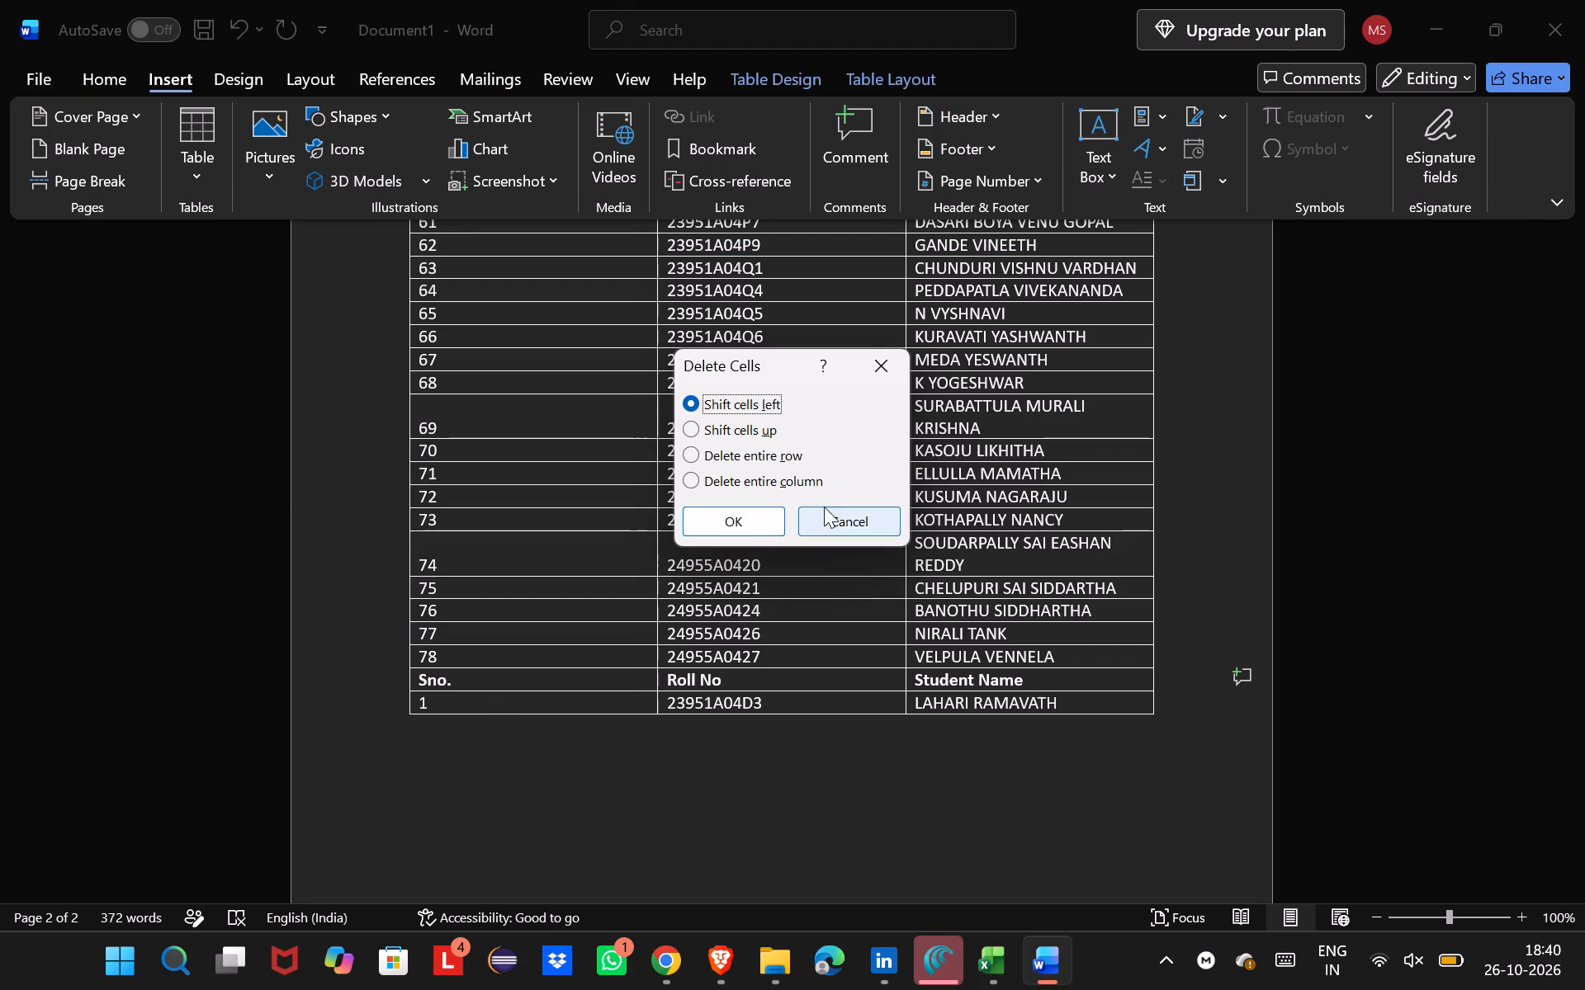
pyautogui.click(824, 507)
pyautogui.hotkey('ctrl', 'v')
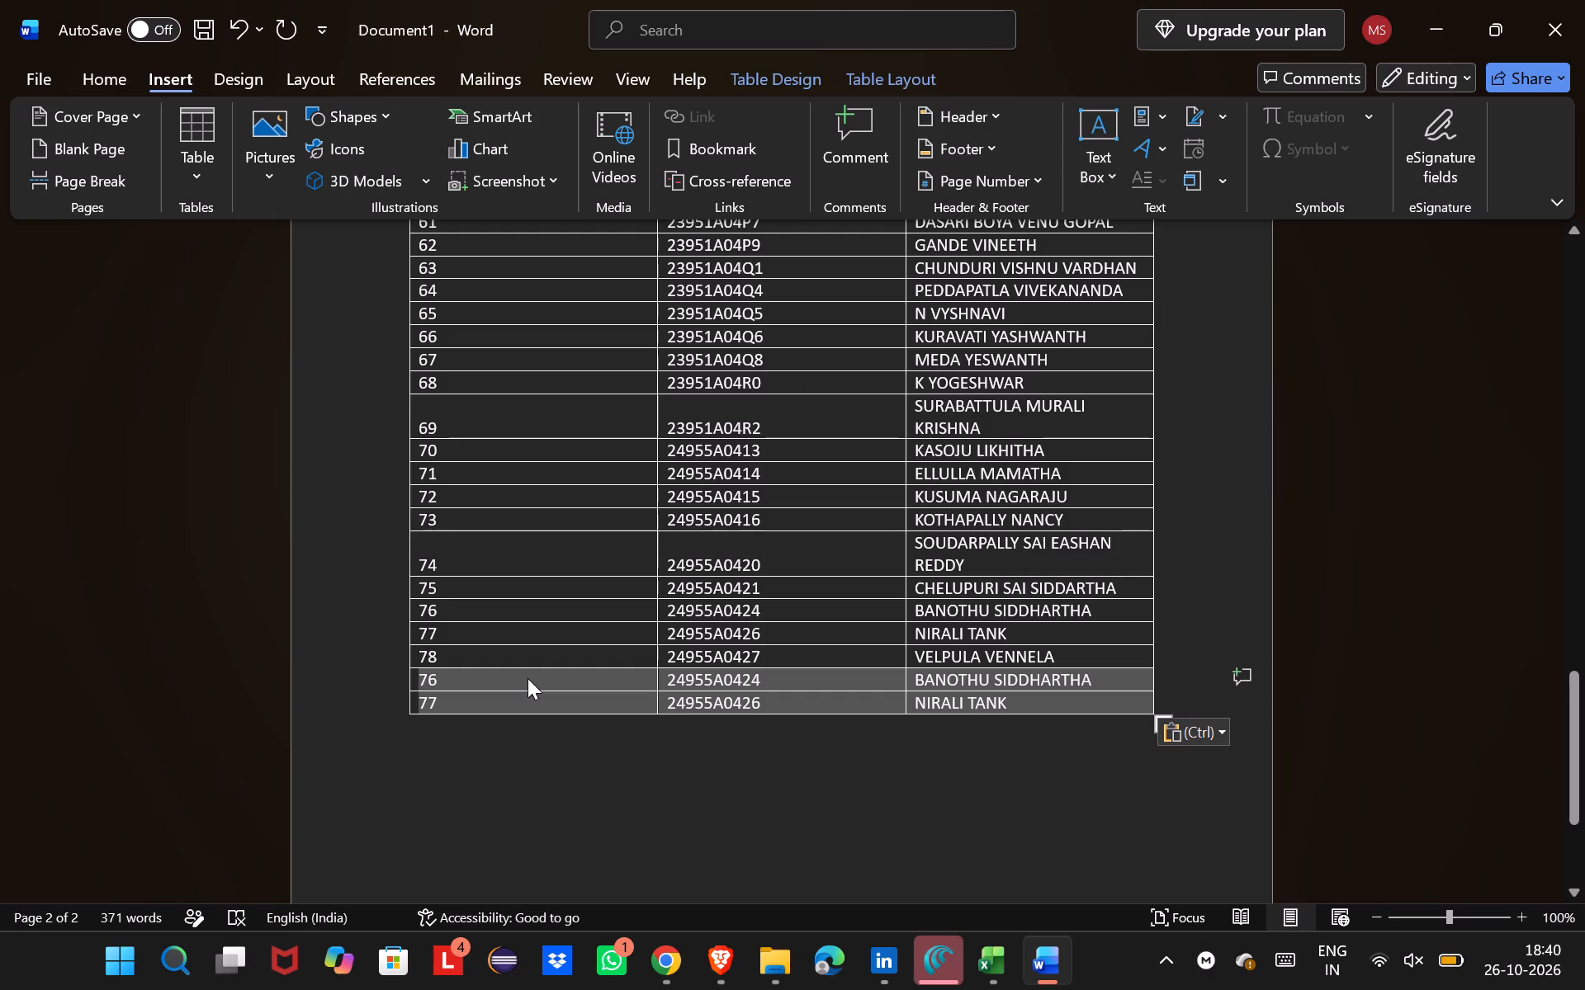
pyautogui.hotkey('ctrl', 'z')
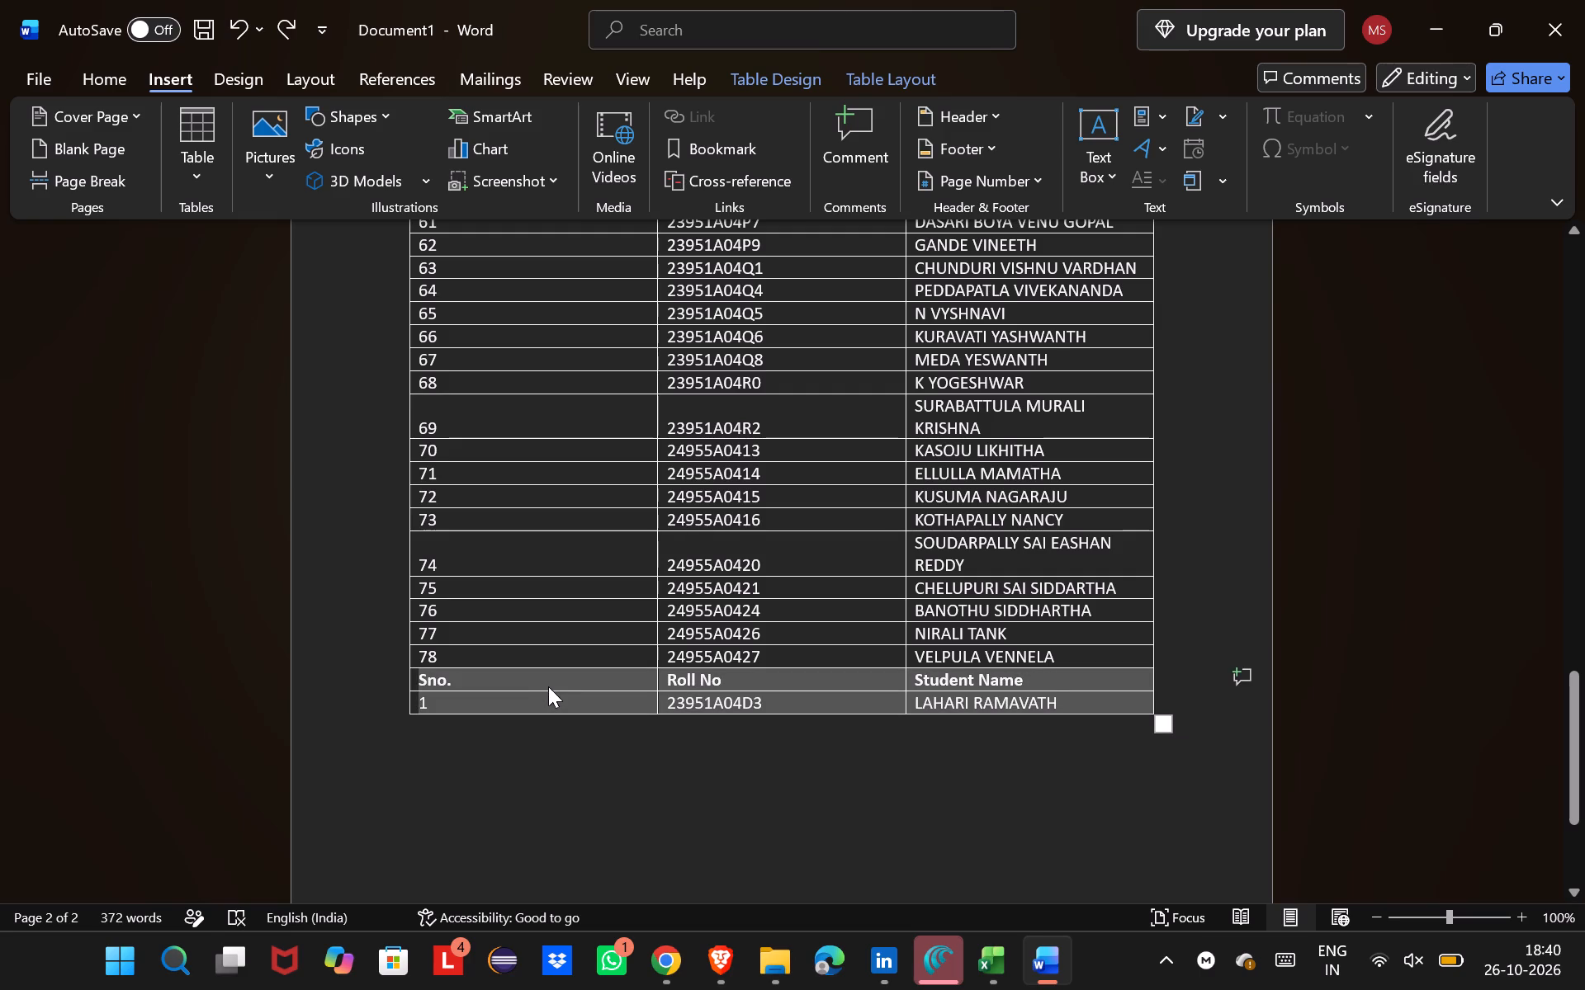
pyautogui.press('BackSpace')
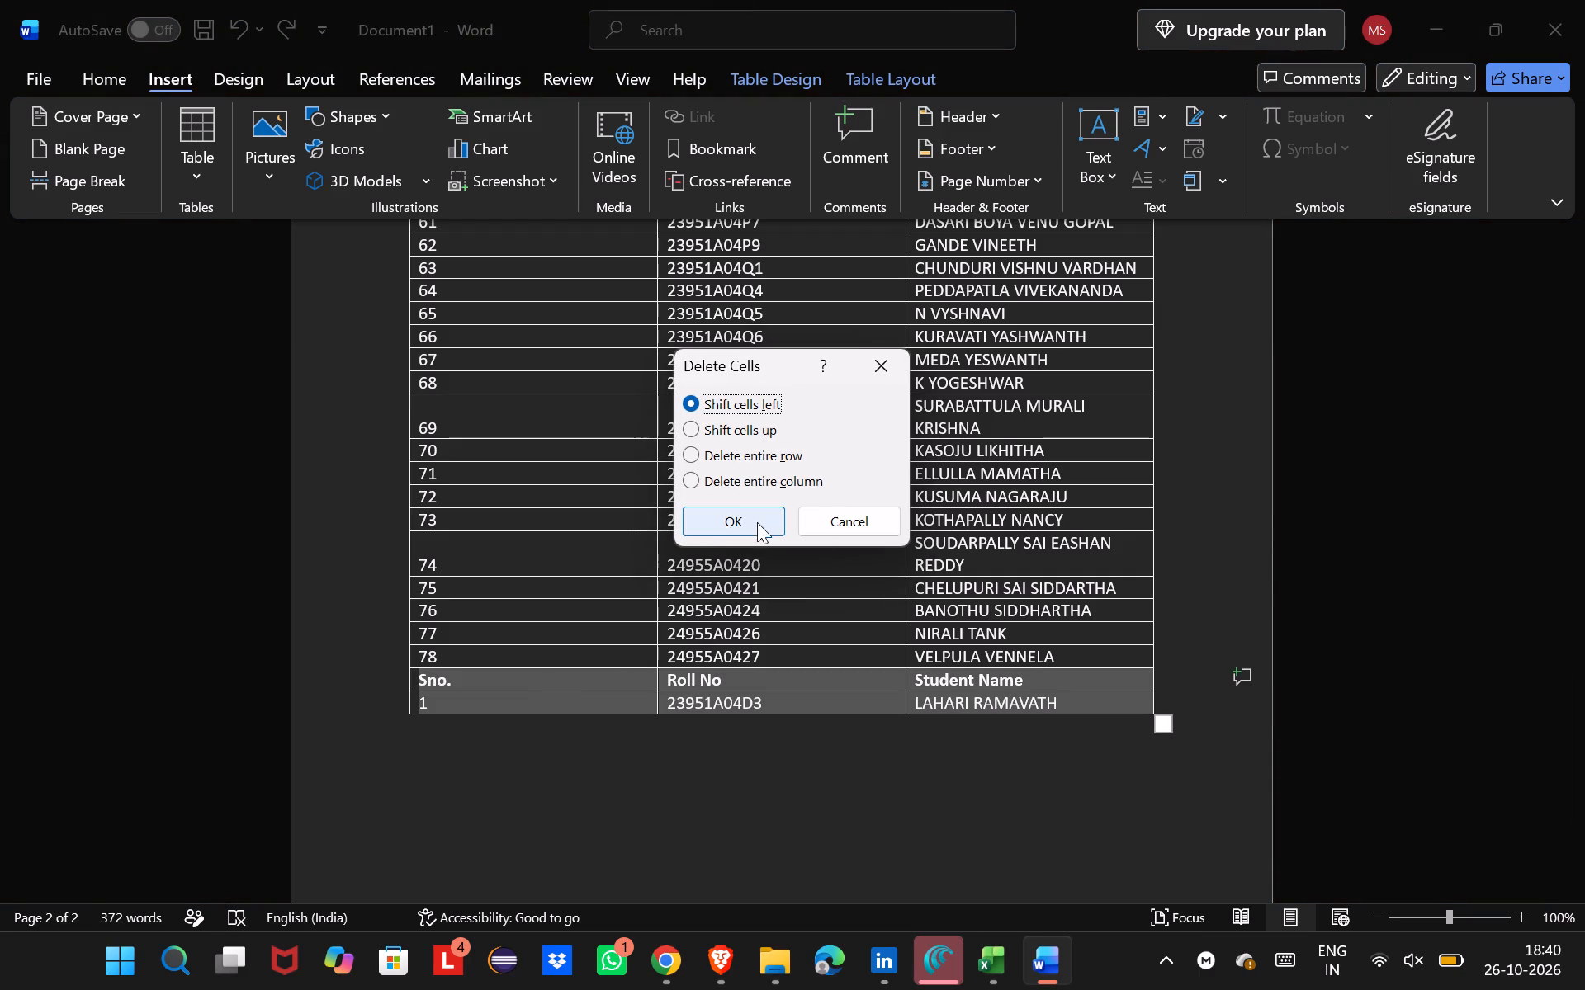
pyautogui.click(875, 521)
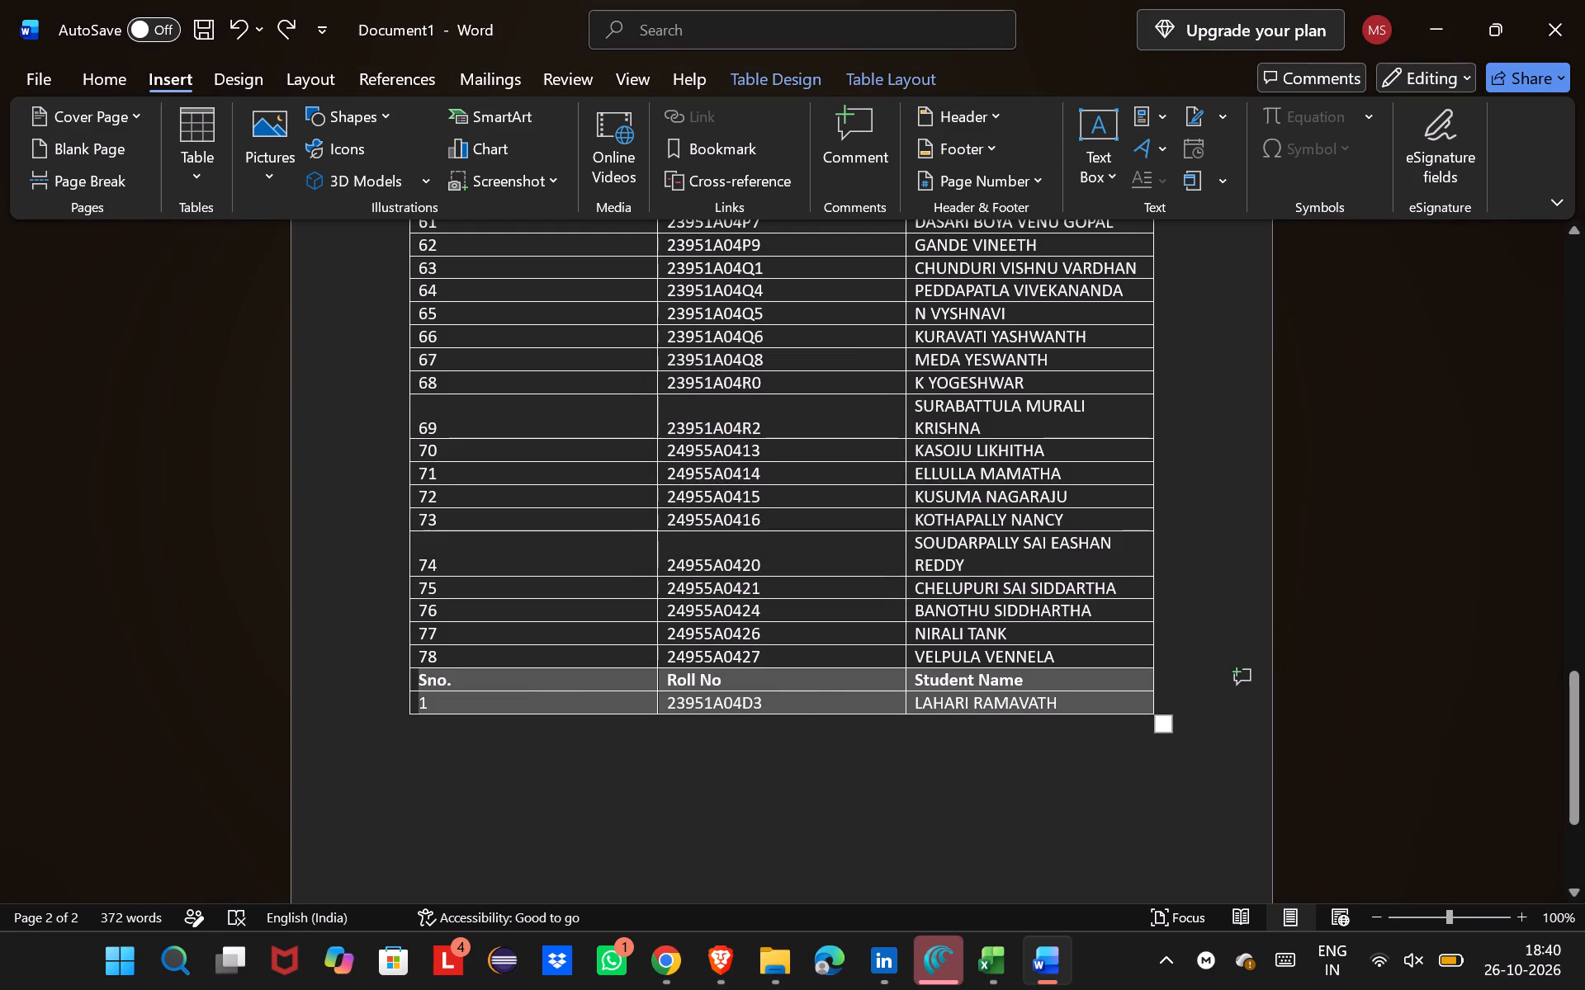
# Compare the student rows in the Word table with the list in the original Section D workbook.
pyautogui.scroll(10, 778, 720)
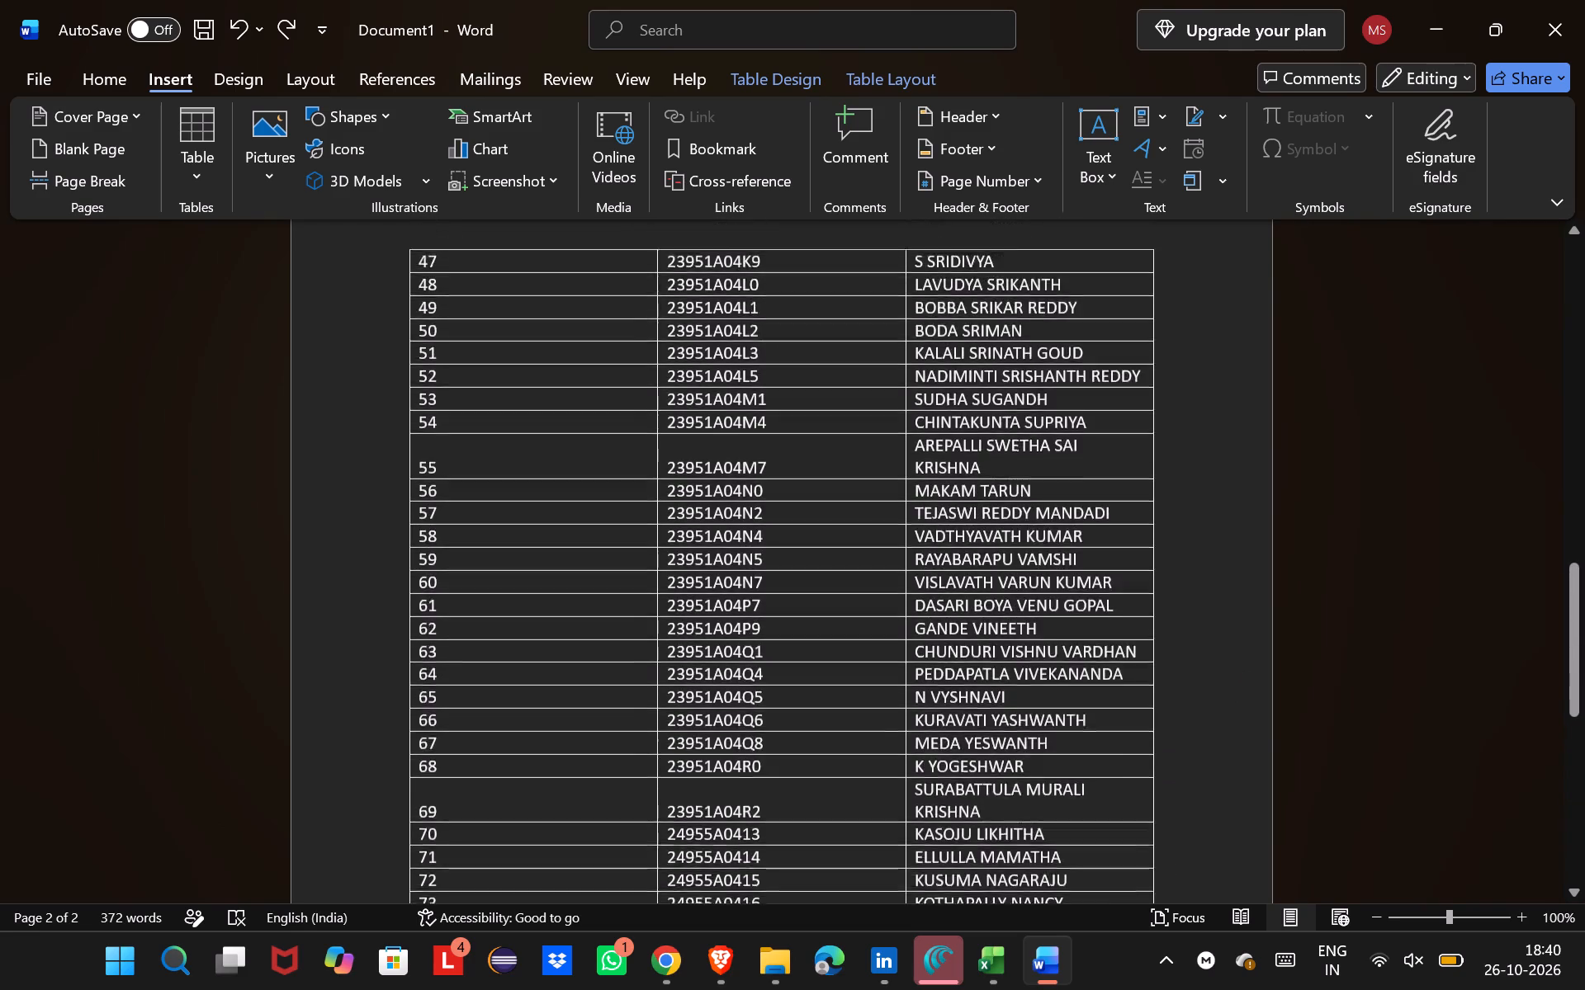
pyautogui.scroll(15, 778, 710)
pyautogui.hotkey('alt', 'Tab')
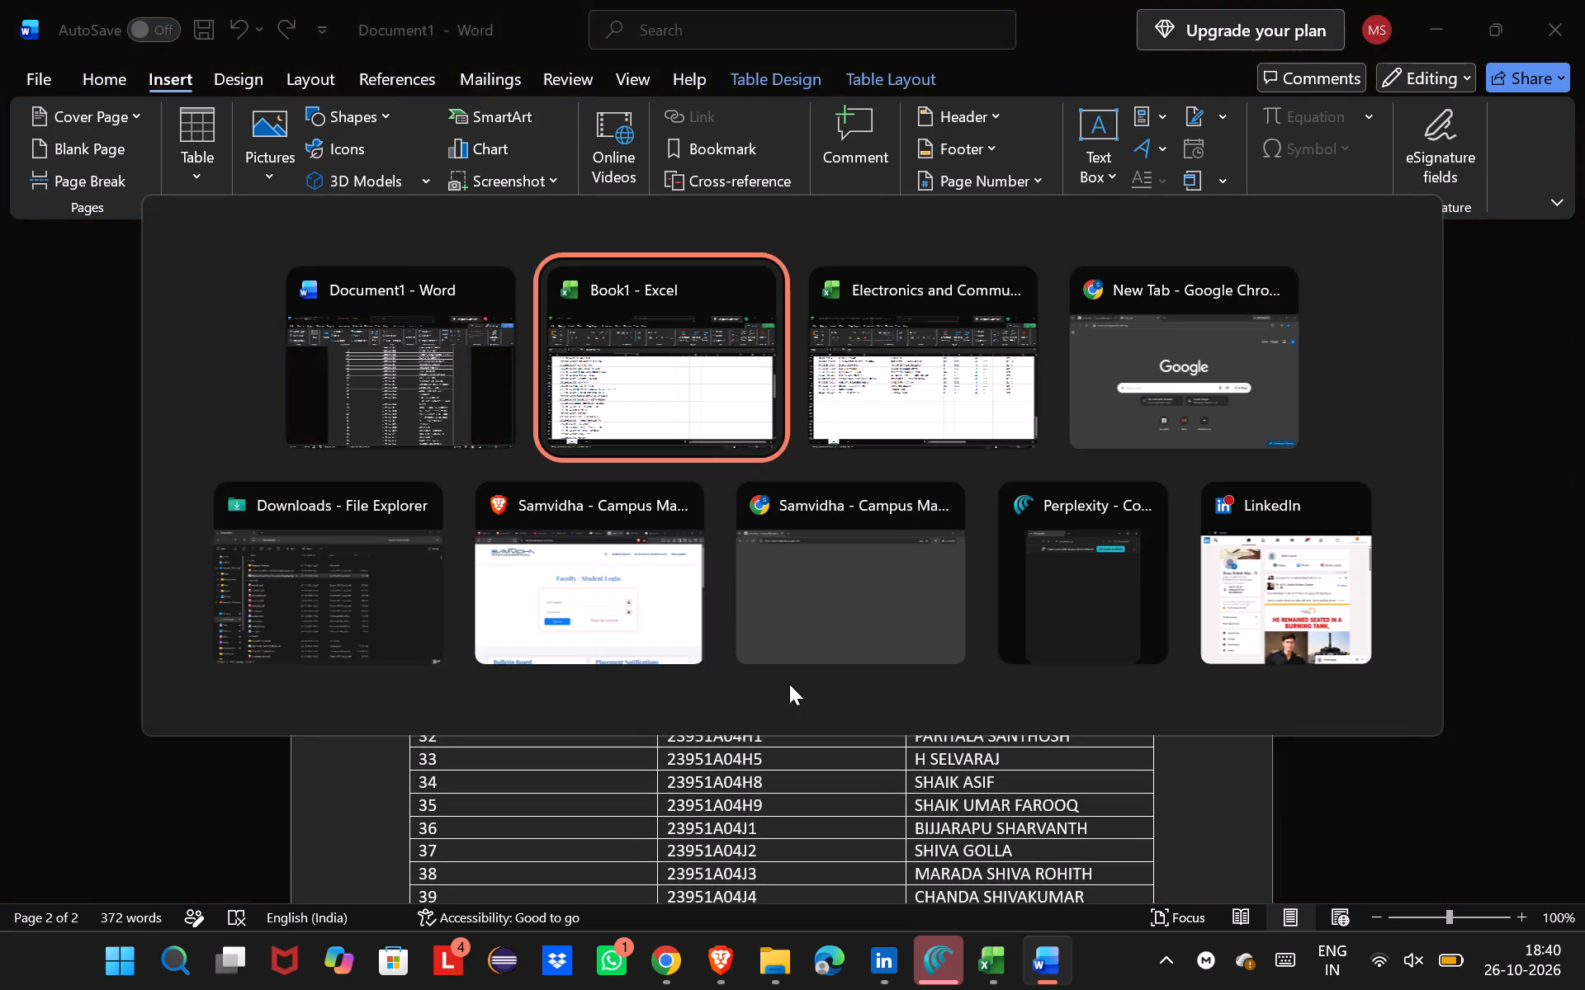
pyautogui.hotkey('alt', 'Tab')
pyautogui.hotkey('alt', 'Tab')
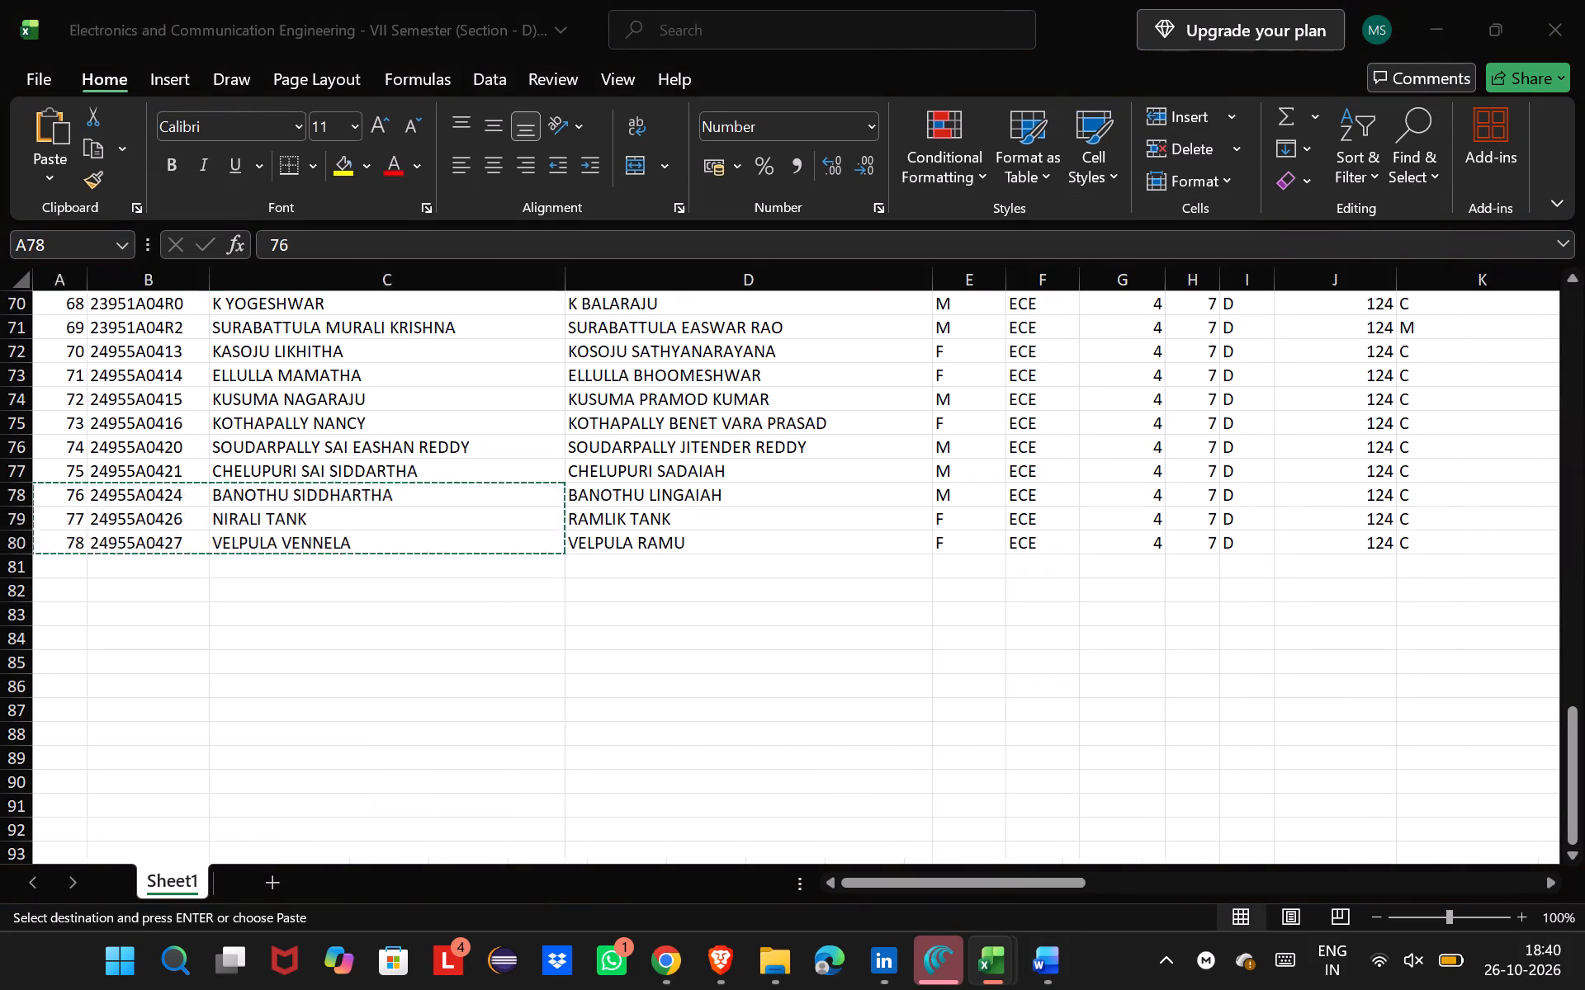
pyautogui.click(386, 675)
pyautogui.scroll(16, 381, 676)
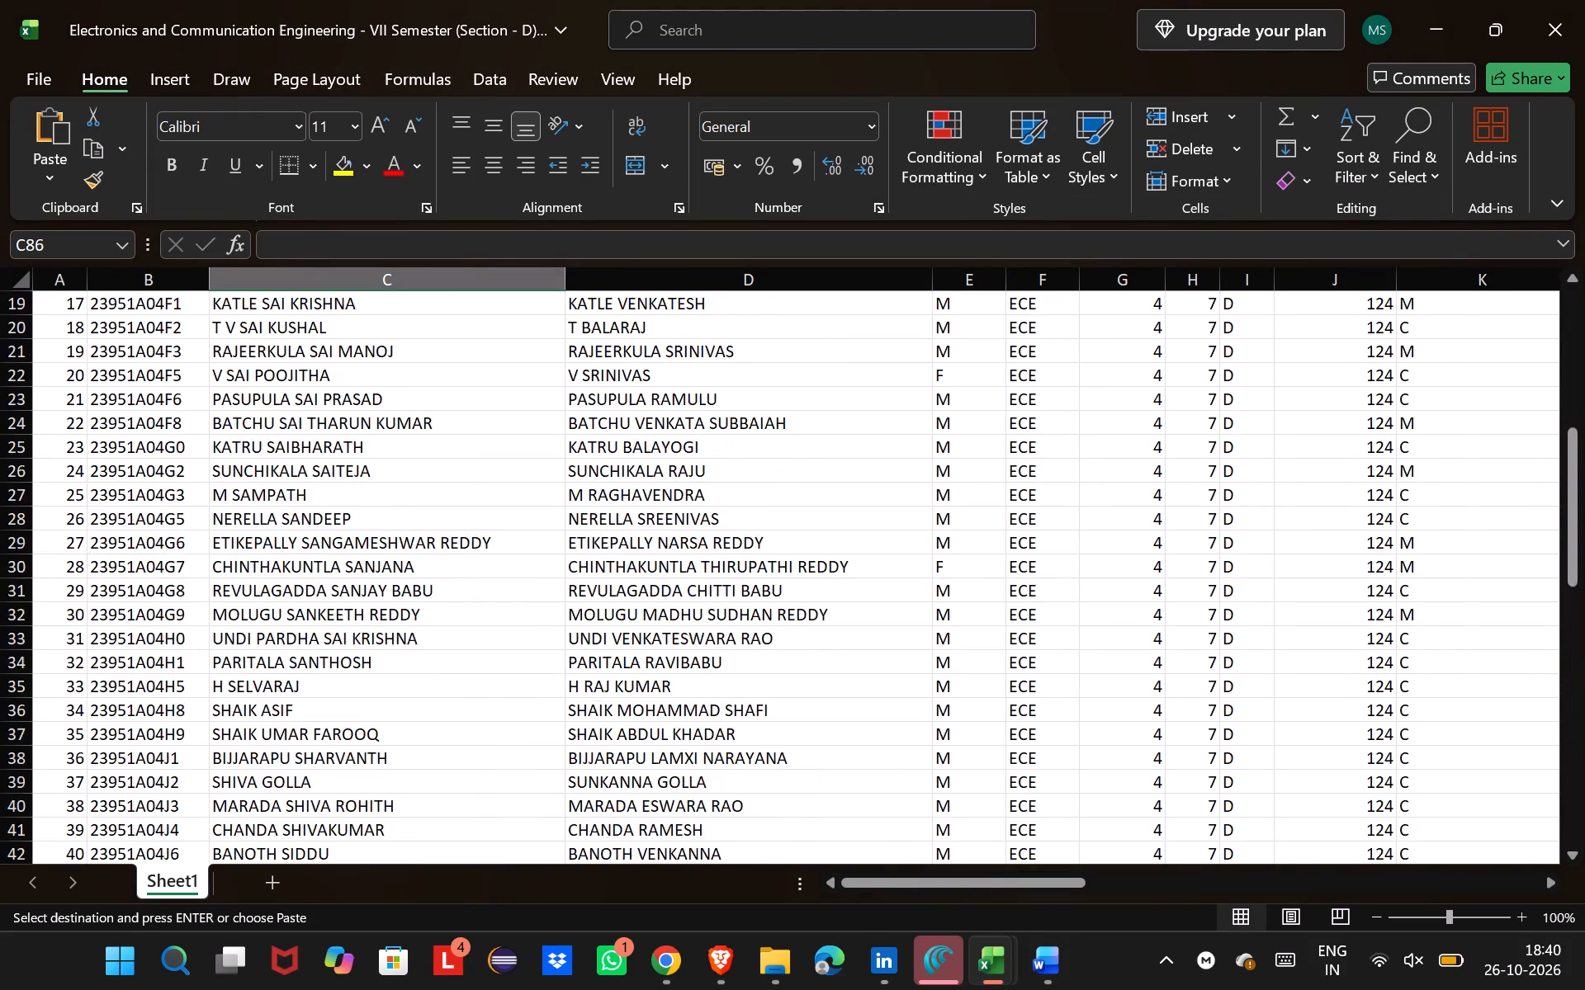
pyautogui.scroll(16, 376, 678)
pyautogui.scroll(-12, 375, 677)
# Return to Word and clear the contents of the repeated header row and the extra serial number 1 row at the table's end.
pyautogui.hotkey('alt', 'Tab')
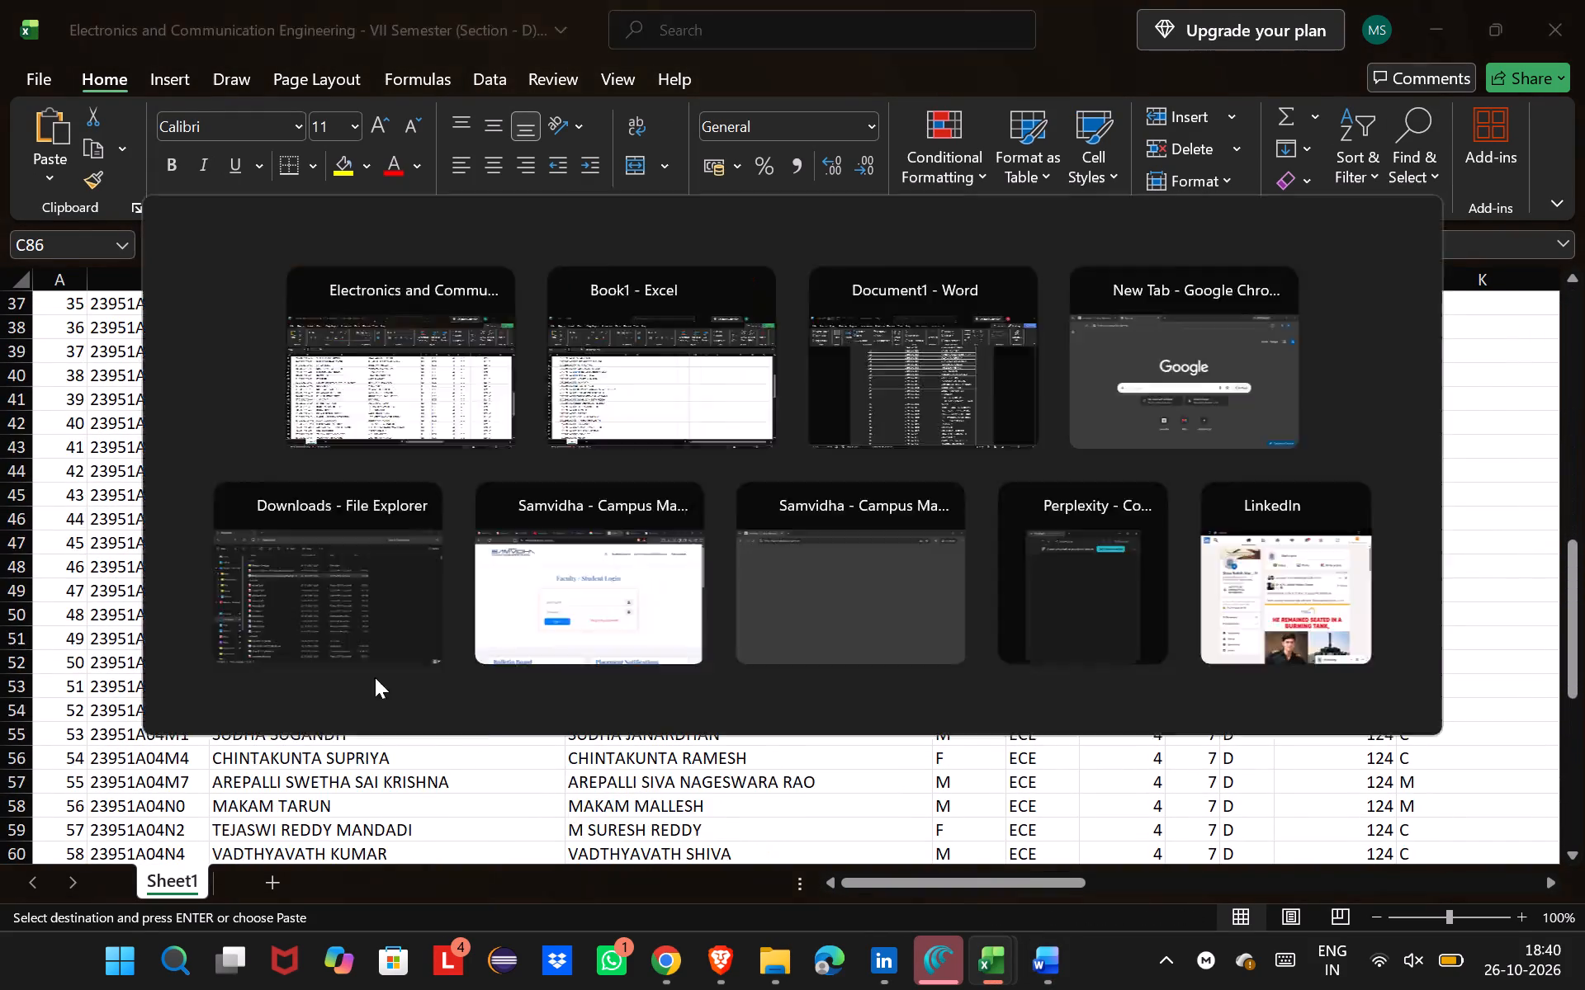
pyautogui.hotkey('alt', 'Tab')
pyautogui.hotkey('alt', 'Tab')
pyautogui.scroll(-8, 375, 677)
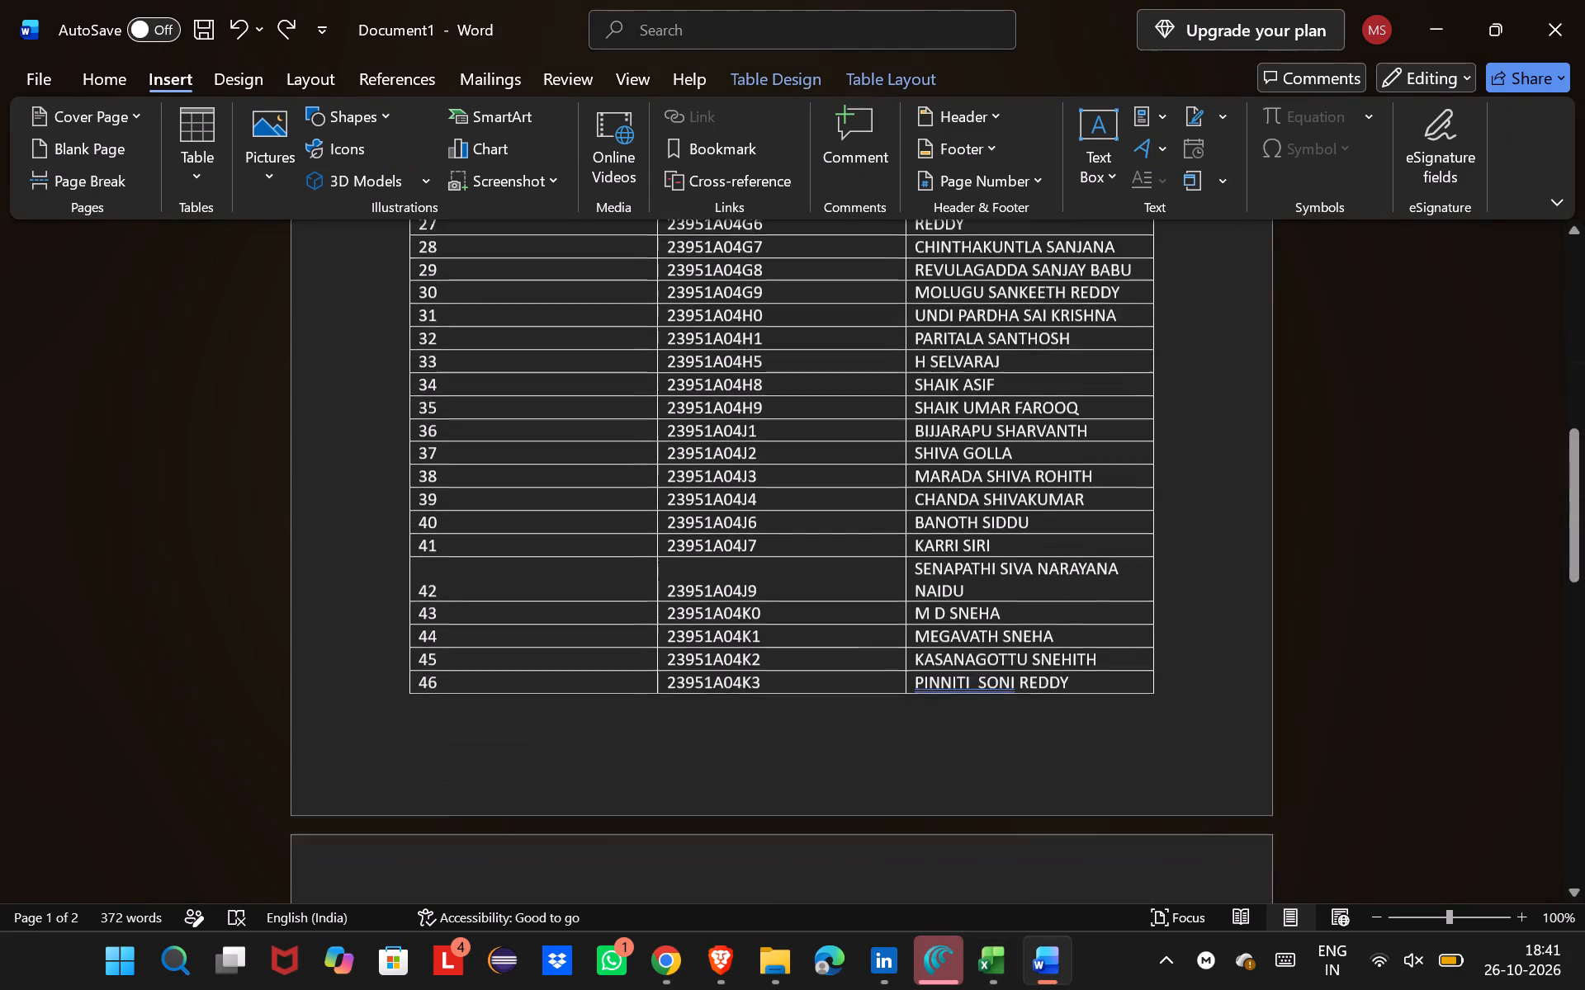
pyautogui.scroll(-19, 375, 677)
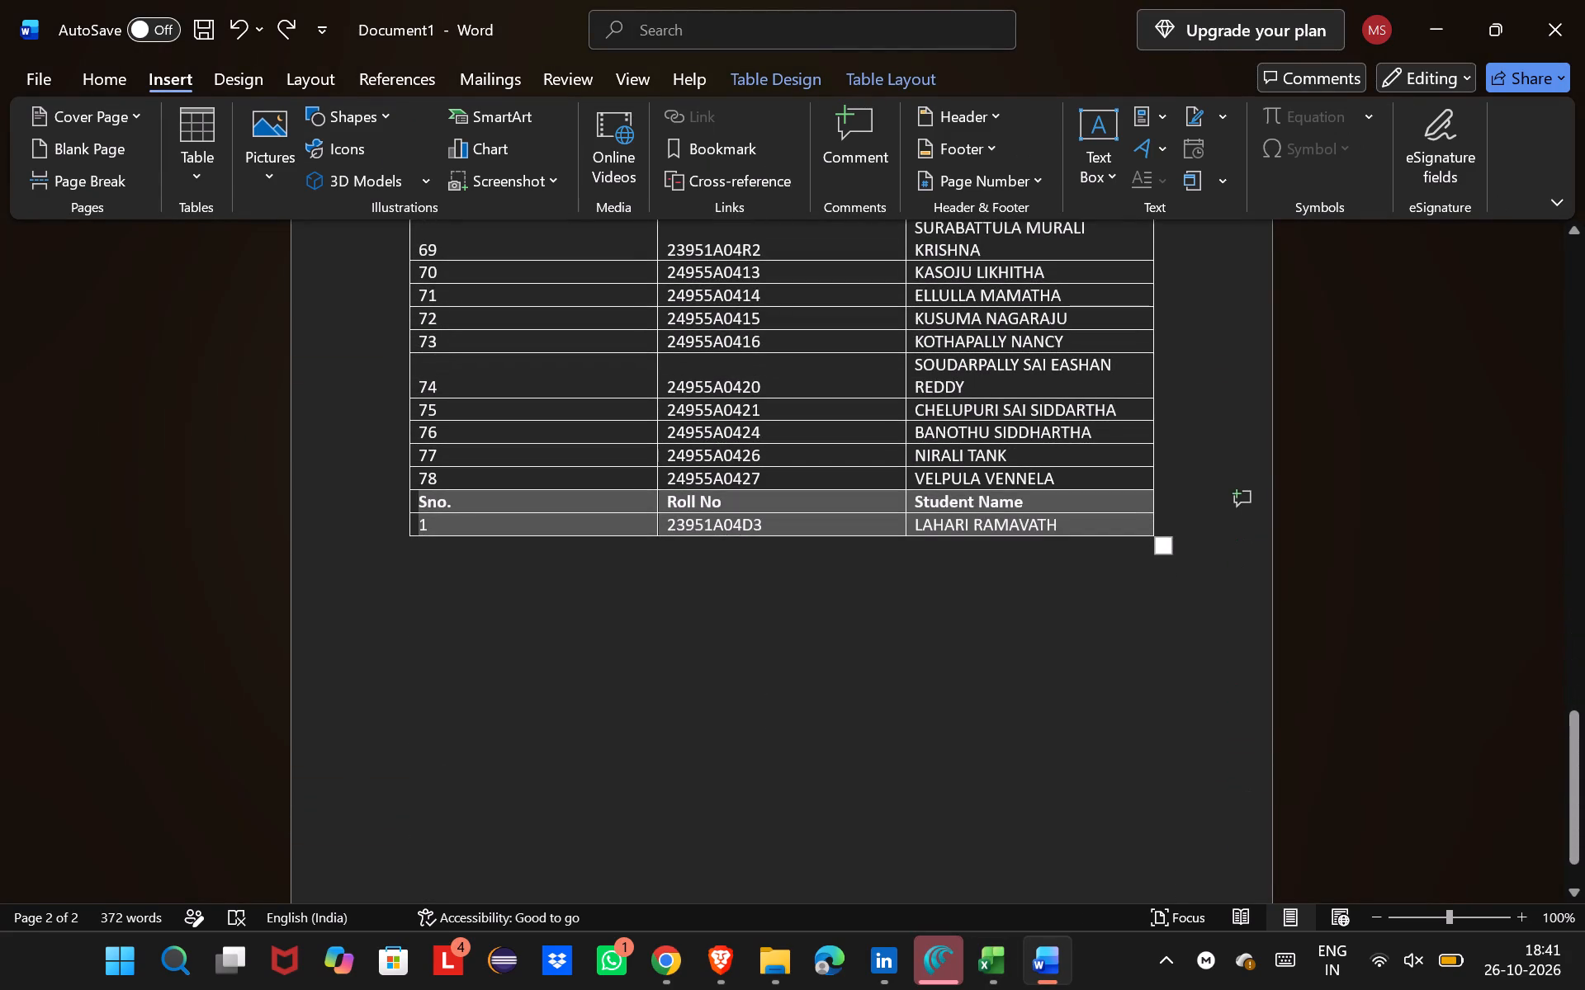
pyautogui.press('Delete')
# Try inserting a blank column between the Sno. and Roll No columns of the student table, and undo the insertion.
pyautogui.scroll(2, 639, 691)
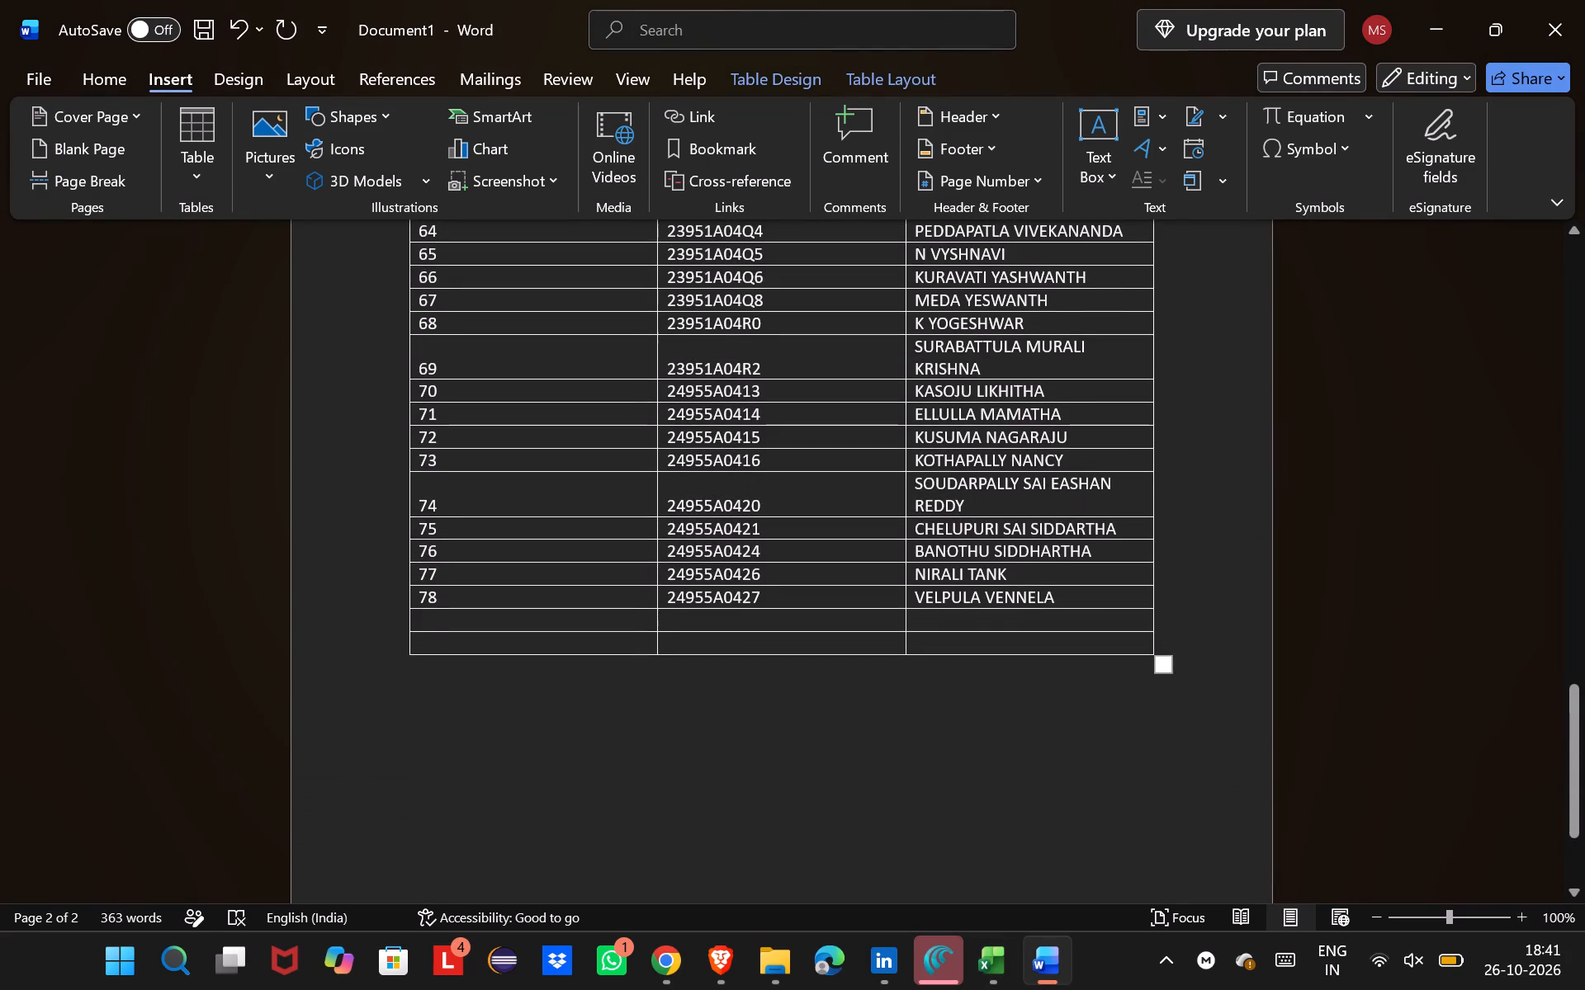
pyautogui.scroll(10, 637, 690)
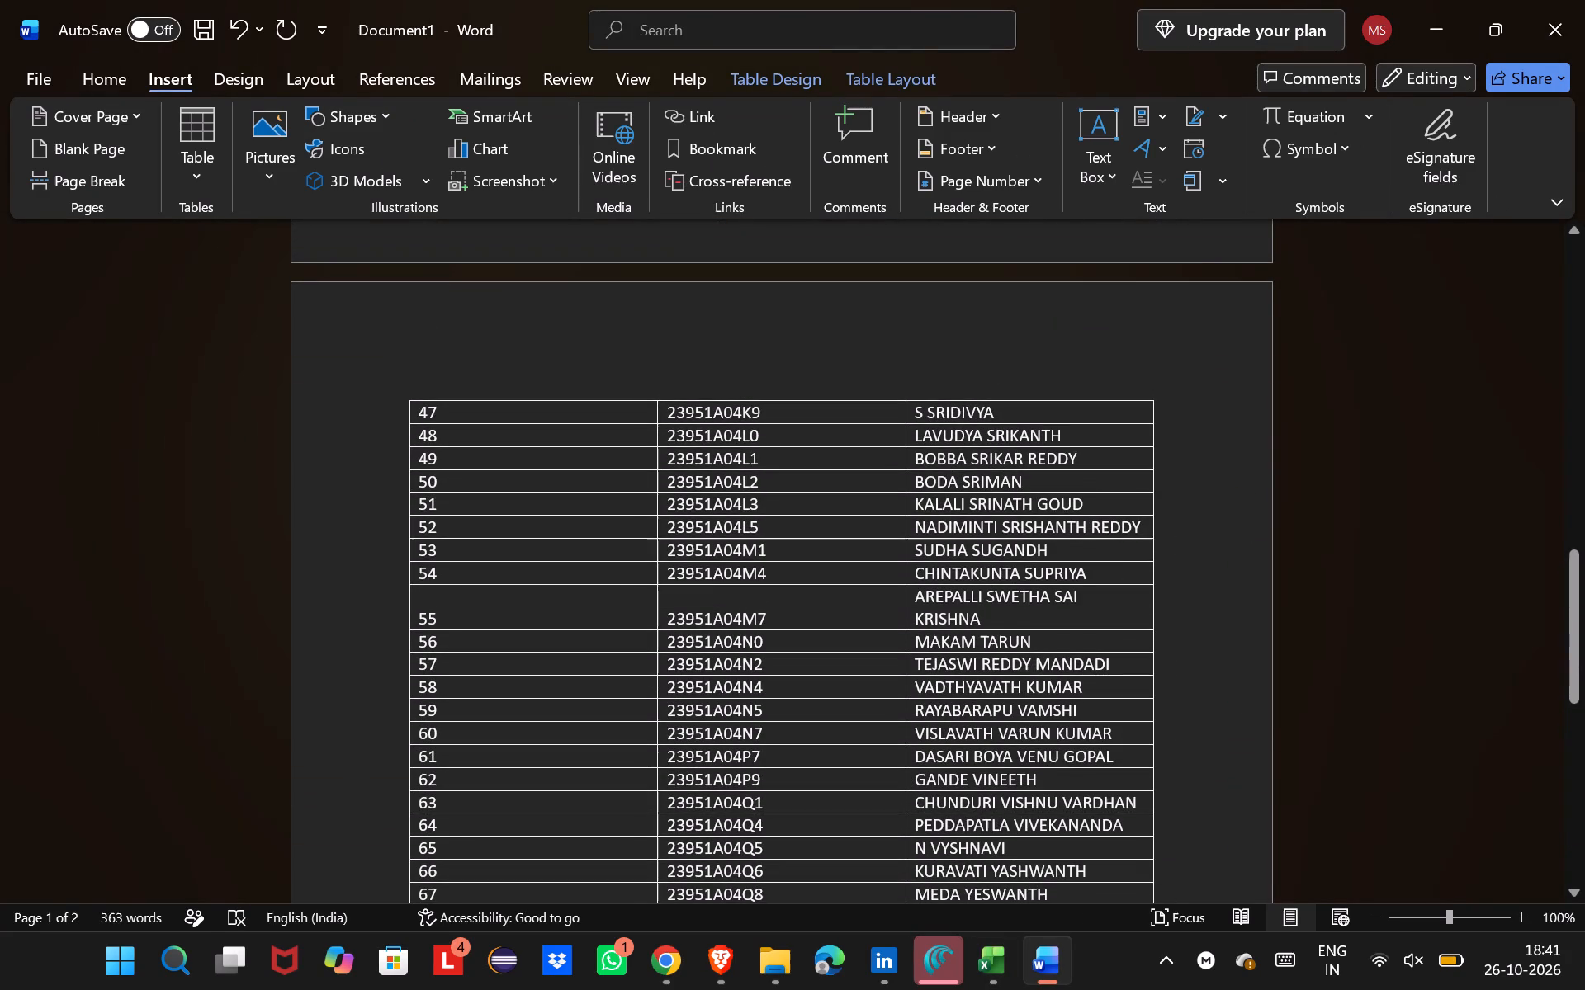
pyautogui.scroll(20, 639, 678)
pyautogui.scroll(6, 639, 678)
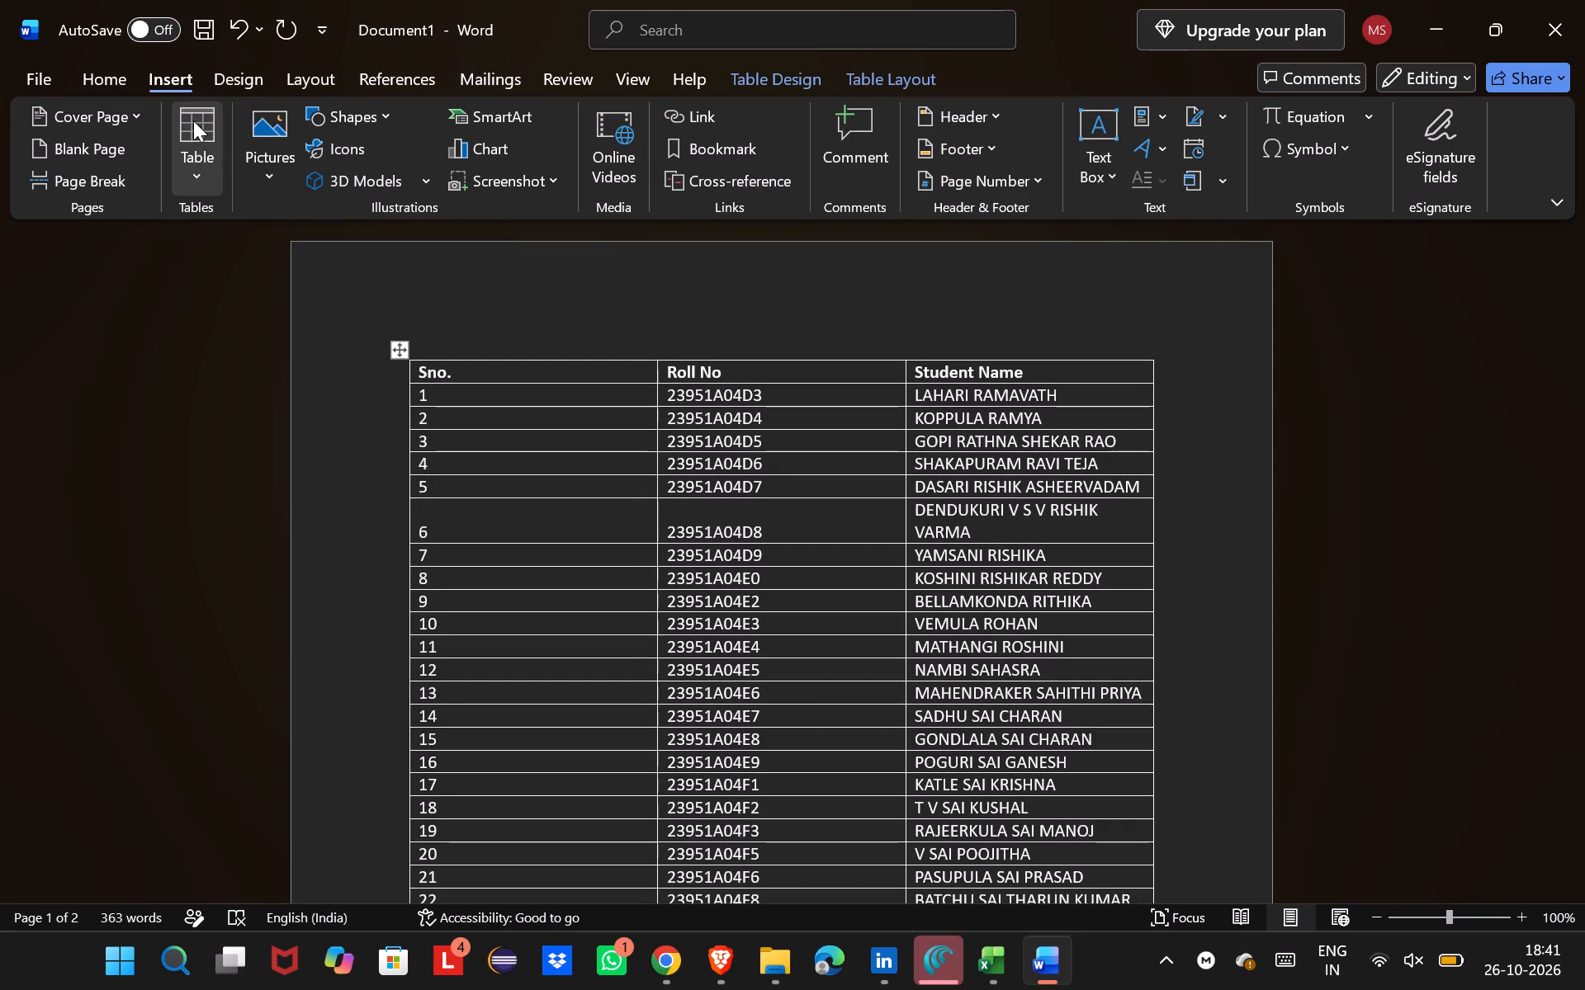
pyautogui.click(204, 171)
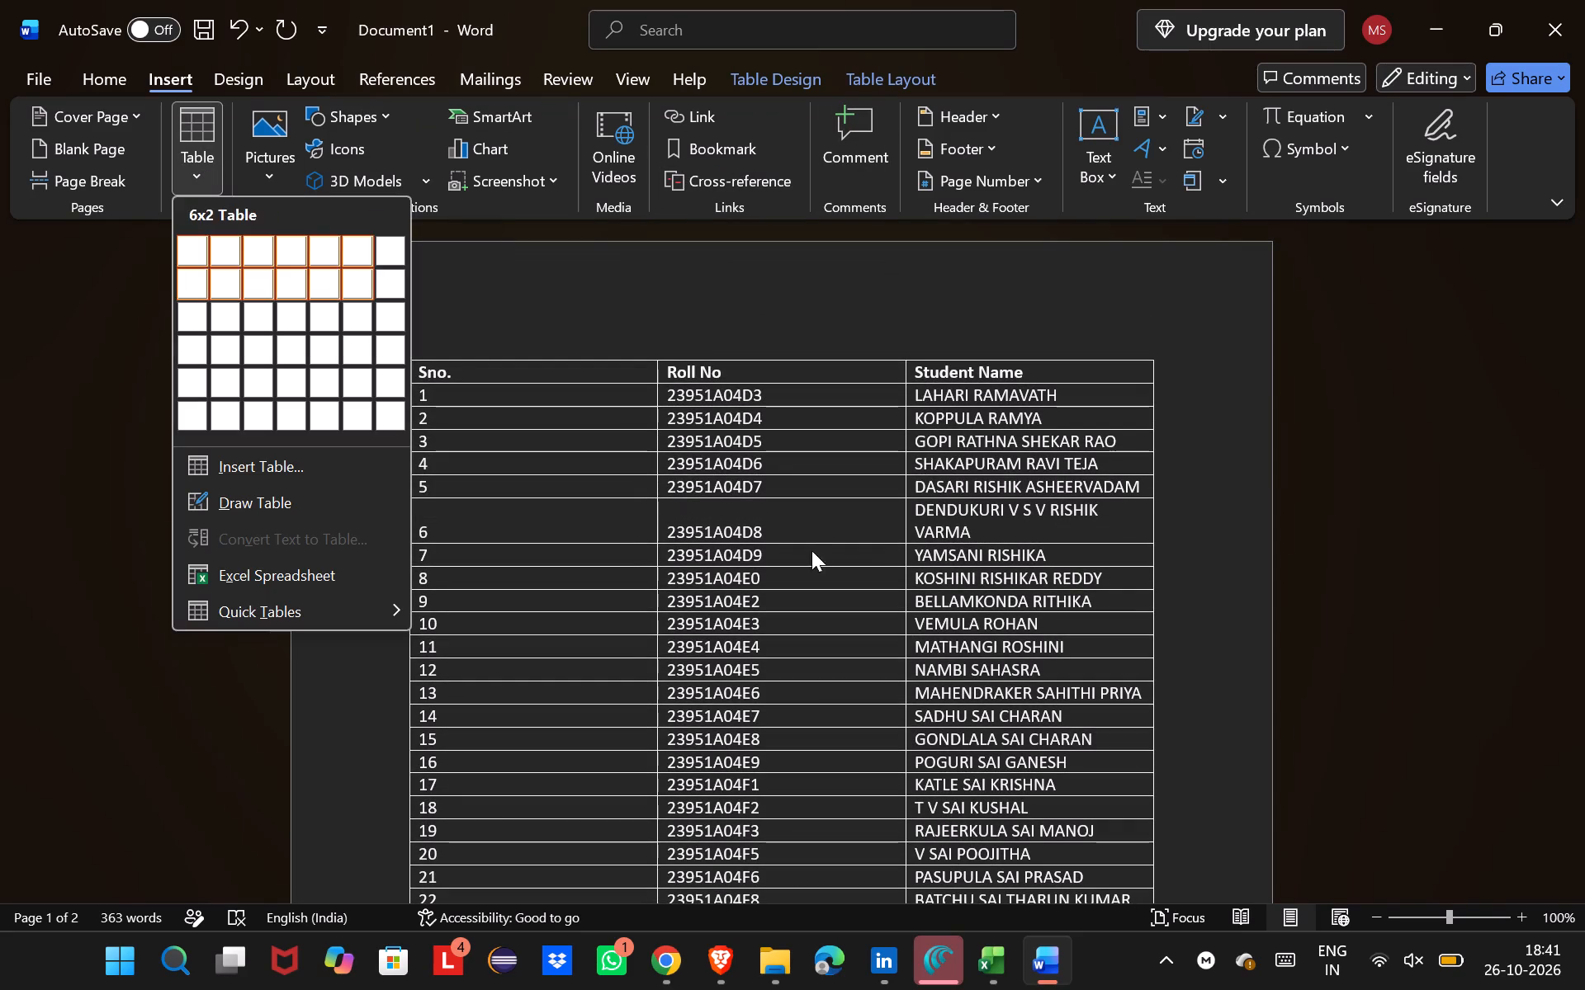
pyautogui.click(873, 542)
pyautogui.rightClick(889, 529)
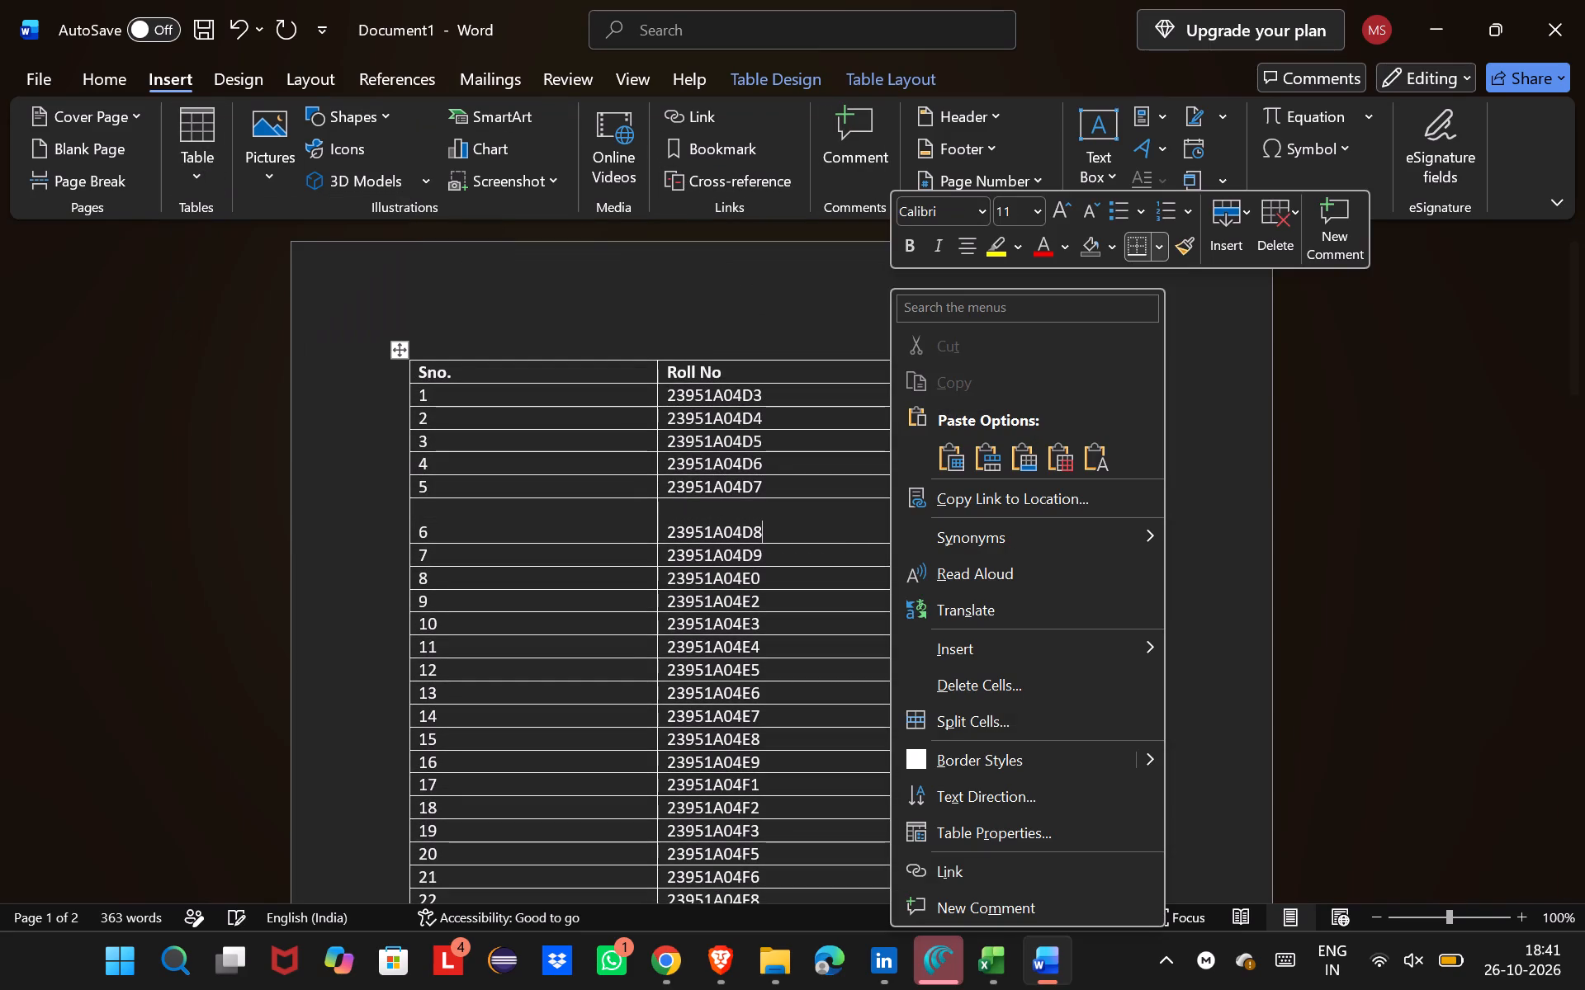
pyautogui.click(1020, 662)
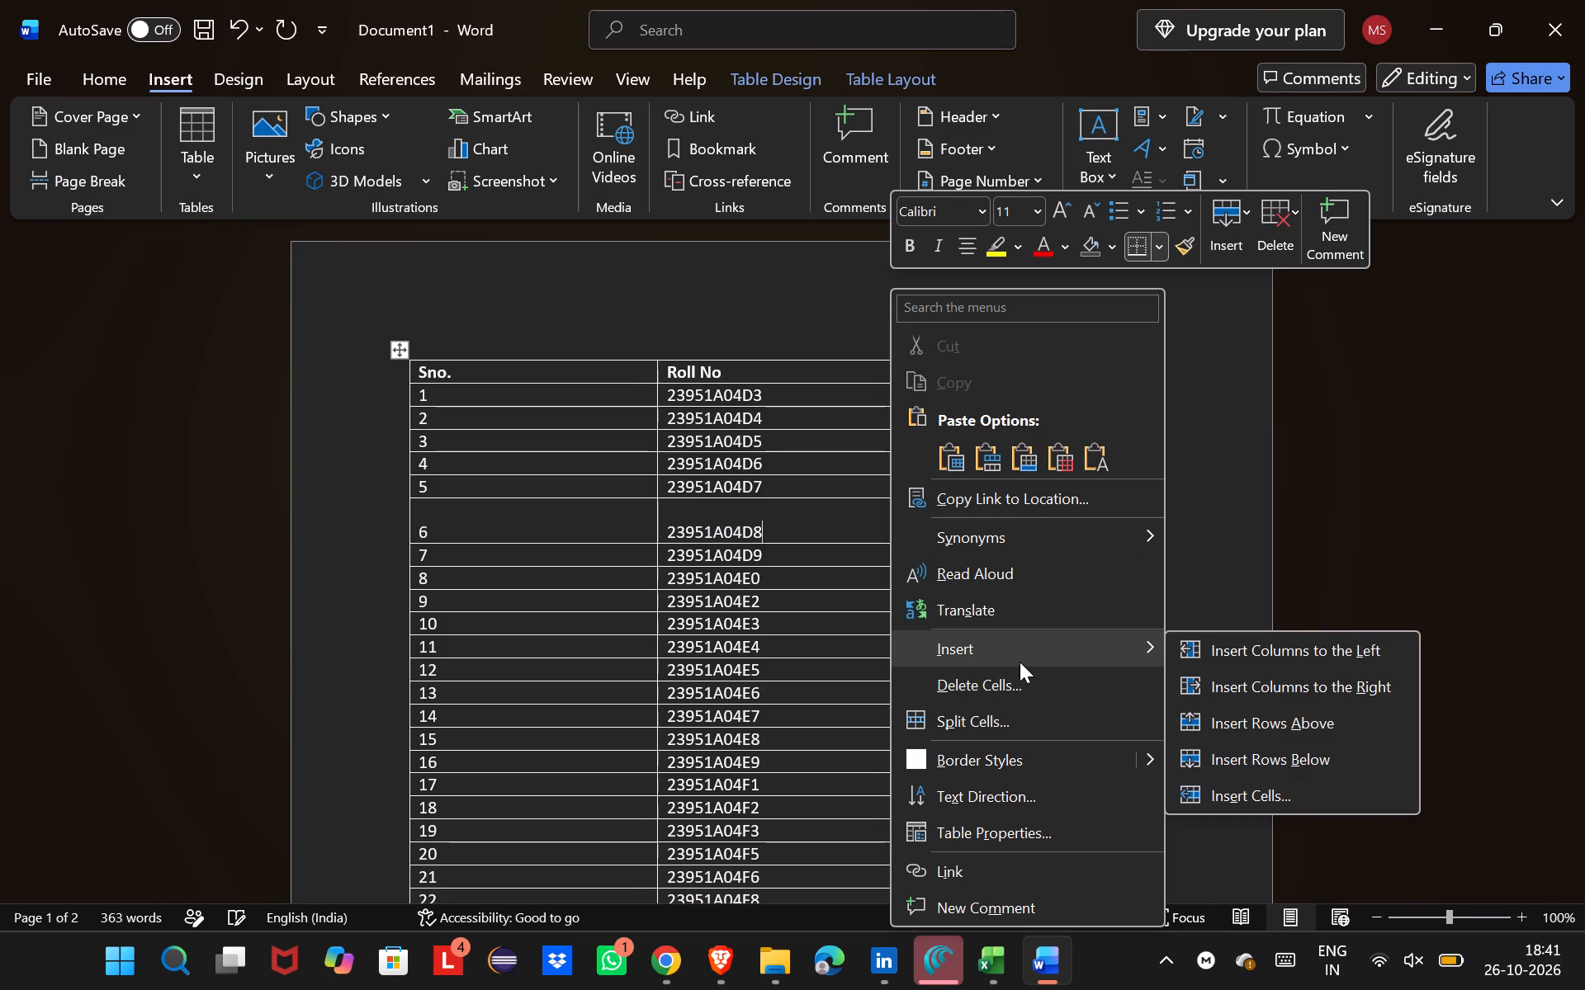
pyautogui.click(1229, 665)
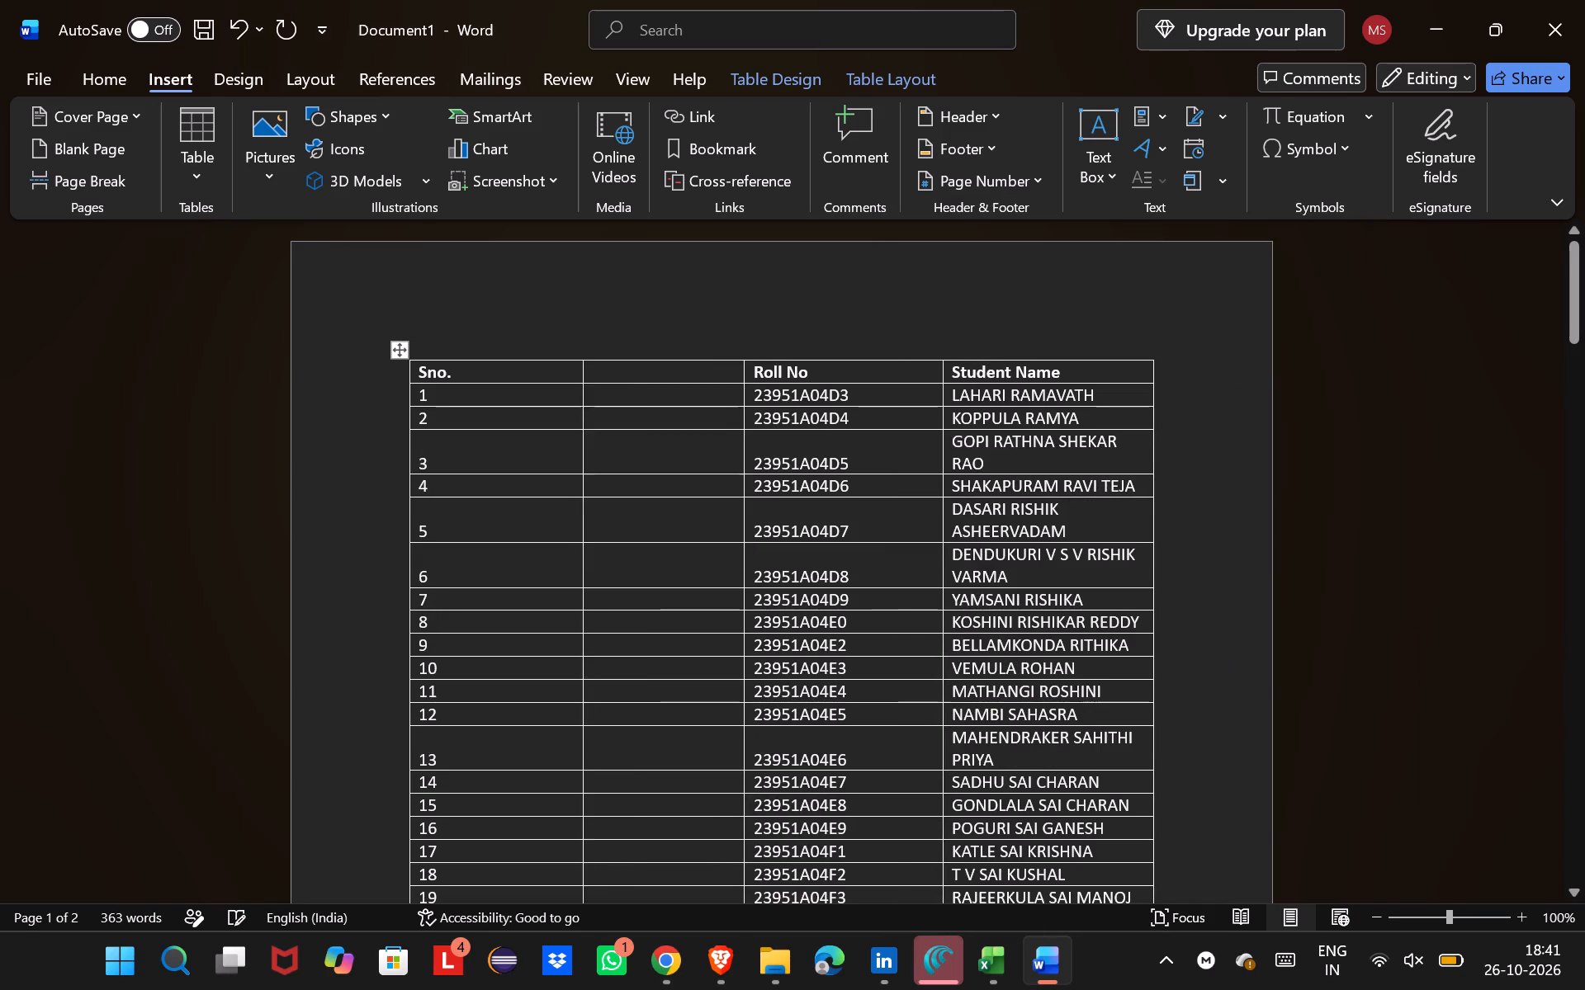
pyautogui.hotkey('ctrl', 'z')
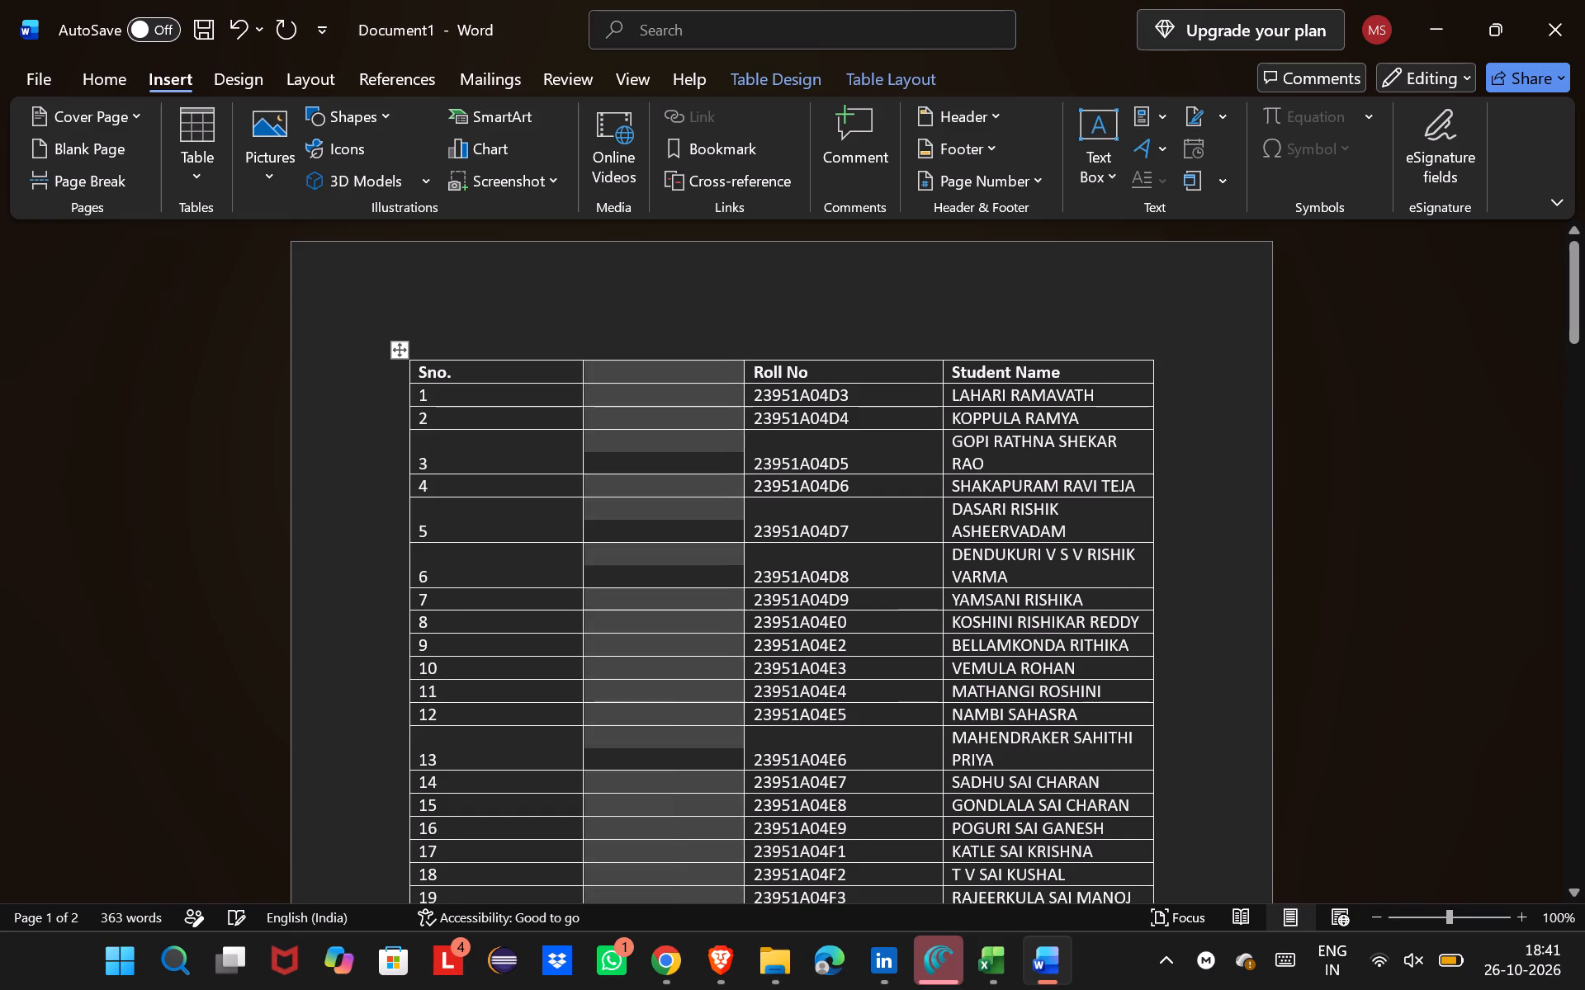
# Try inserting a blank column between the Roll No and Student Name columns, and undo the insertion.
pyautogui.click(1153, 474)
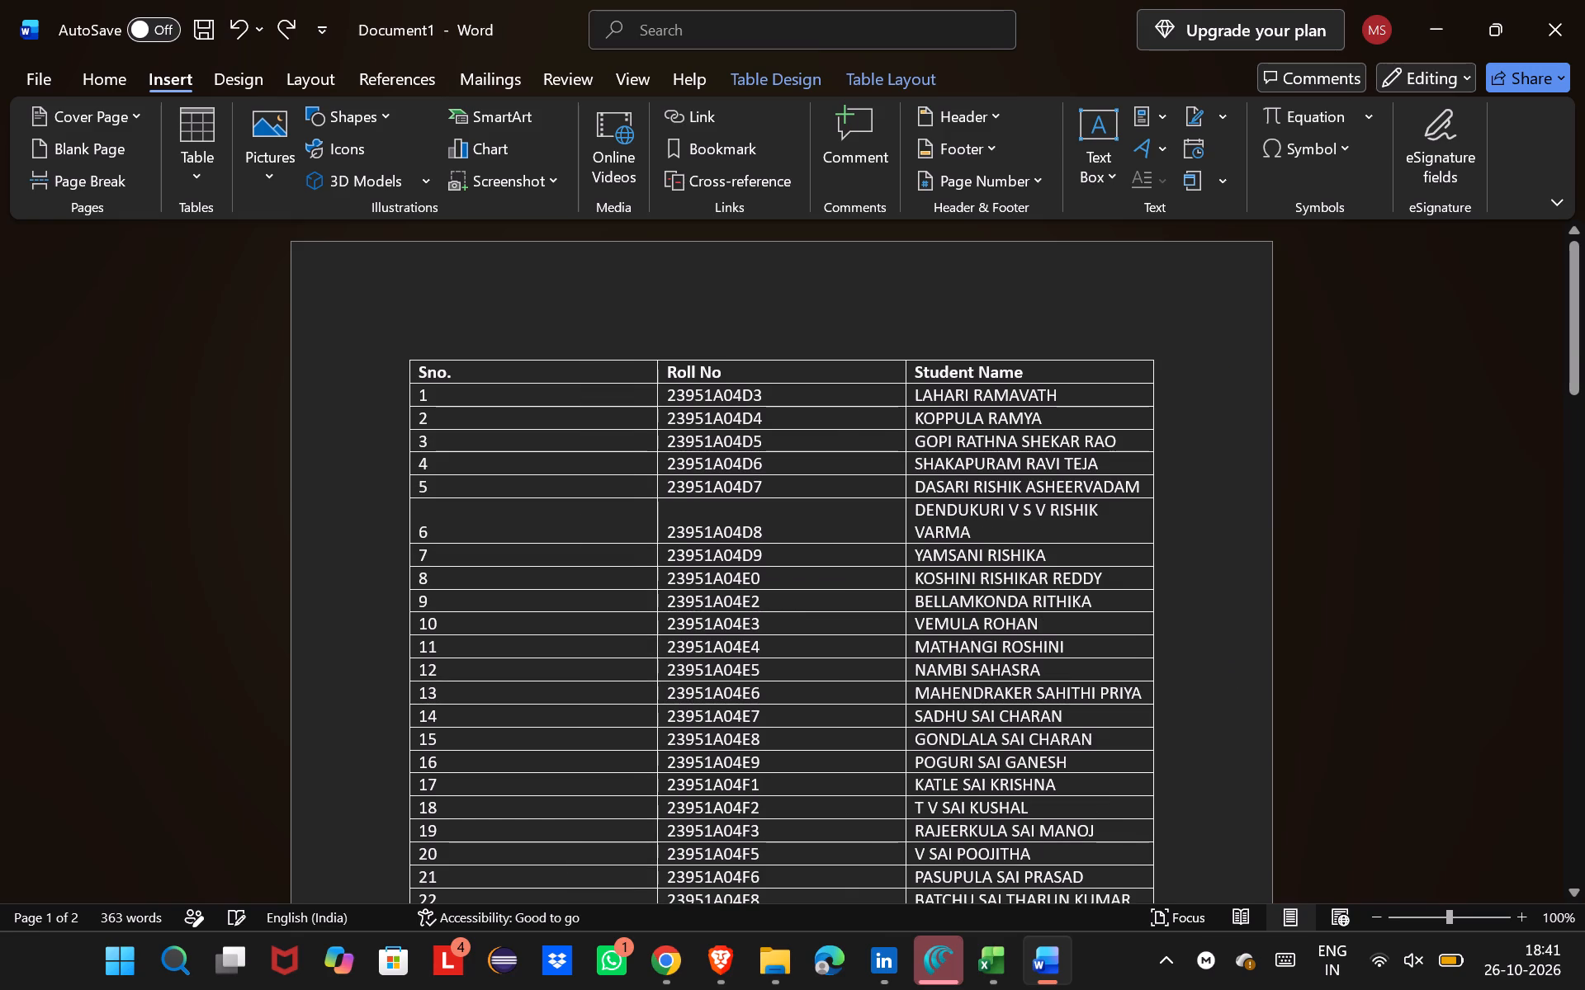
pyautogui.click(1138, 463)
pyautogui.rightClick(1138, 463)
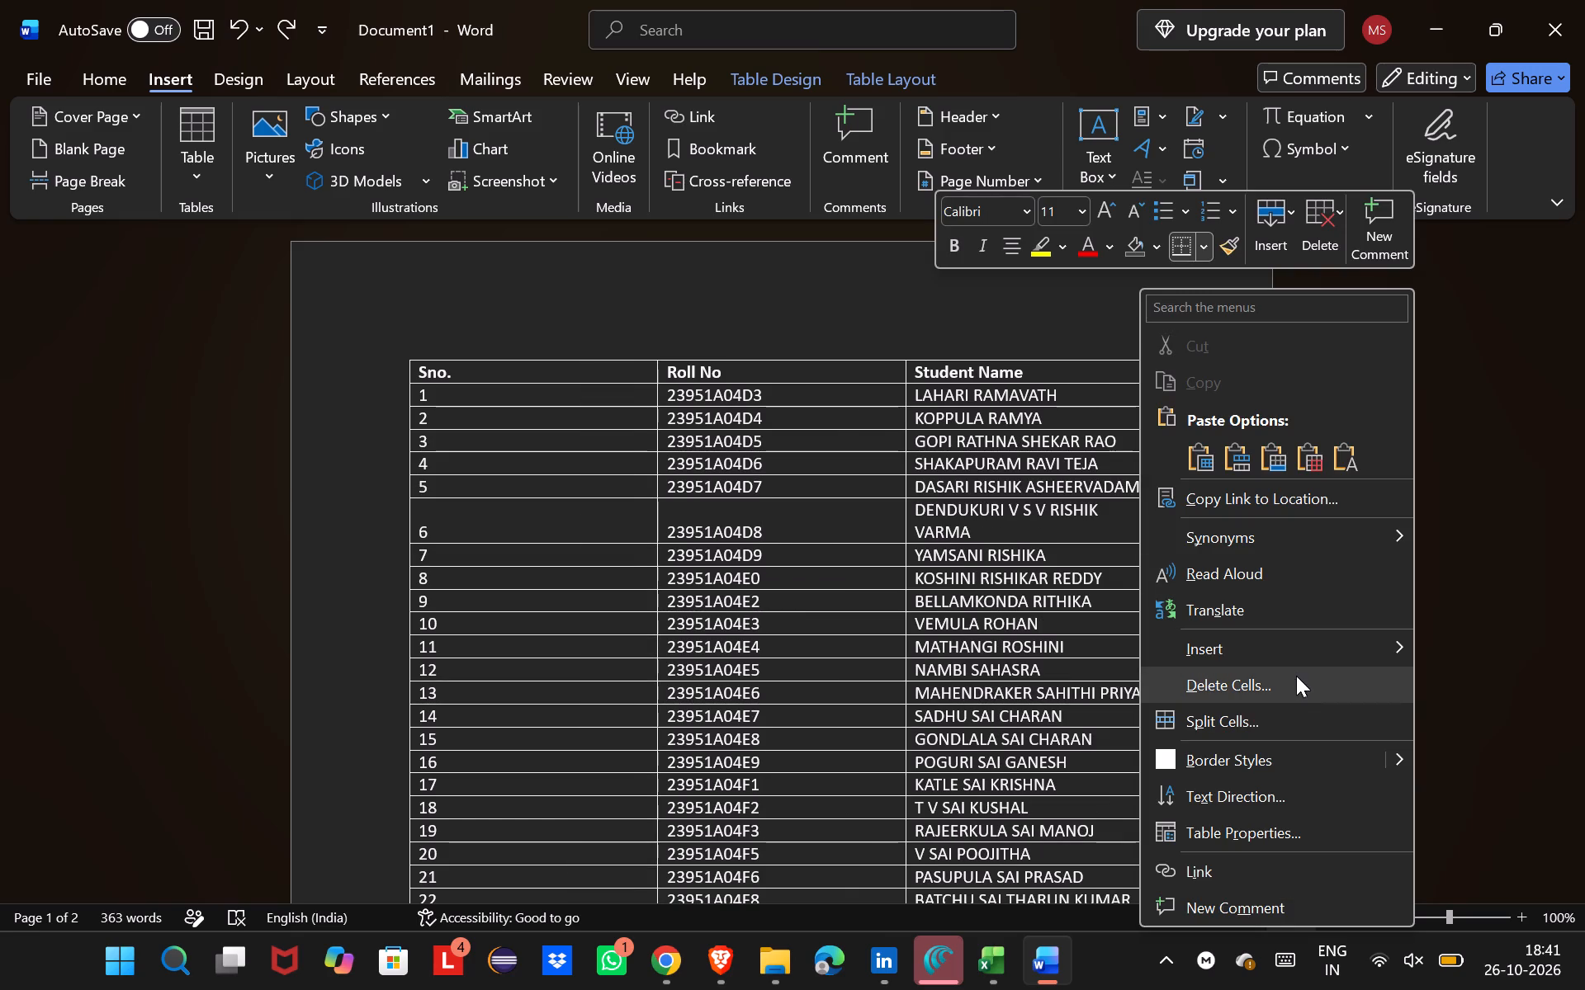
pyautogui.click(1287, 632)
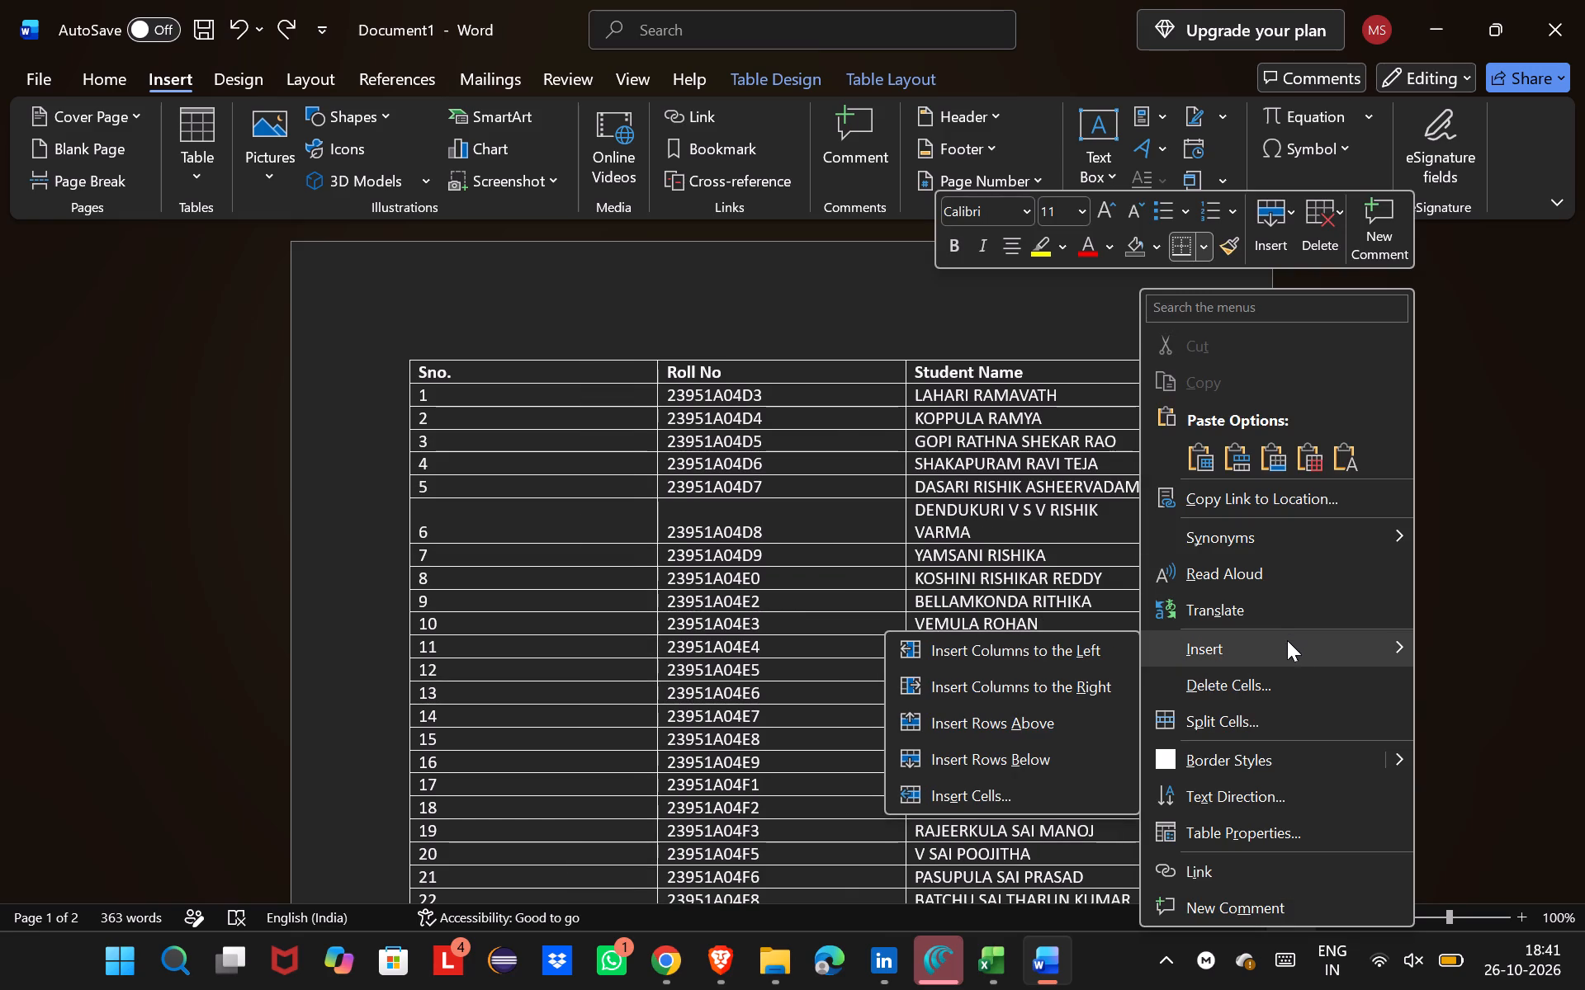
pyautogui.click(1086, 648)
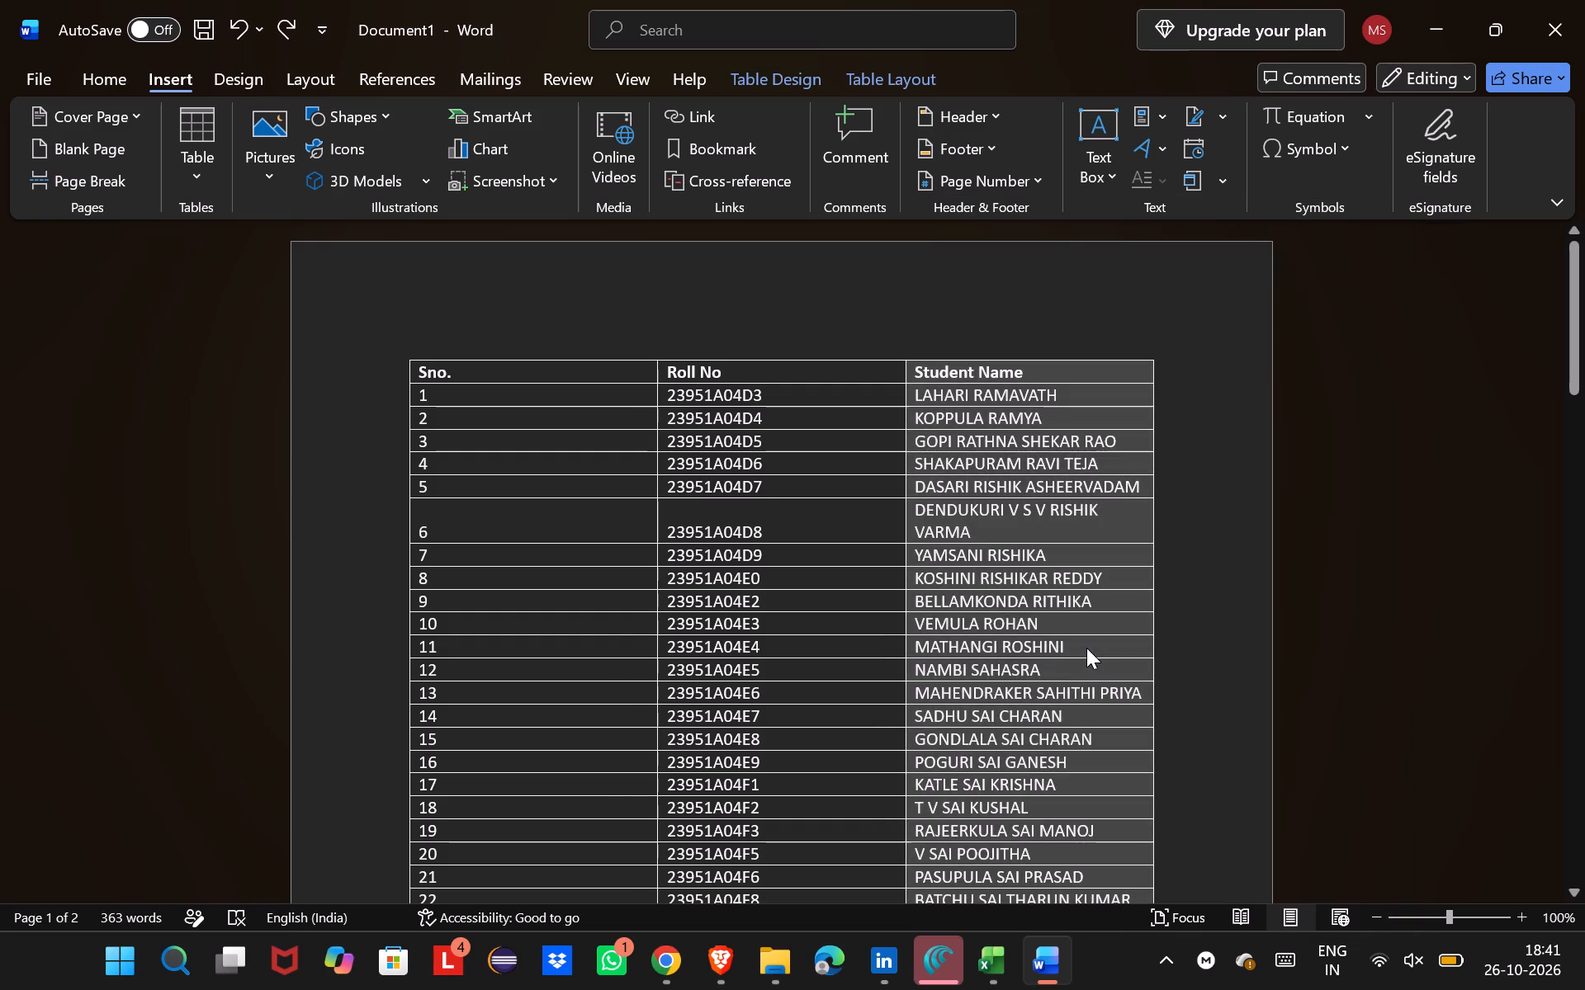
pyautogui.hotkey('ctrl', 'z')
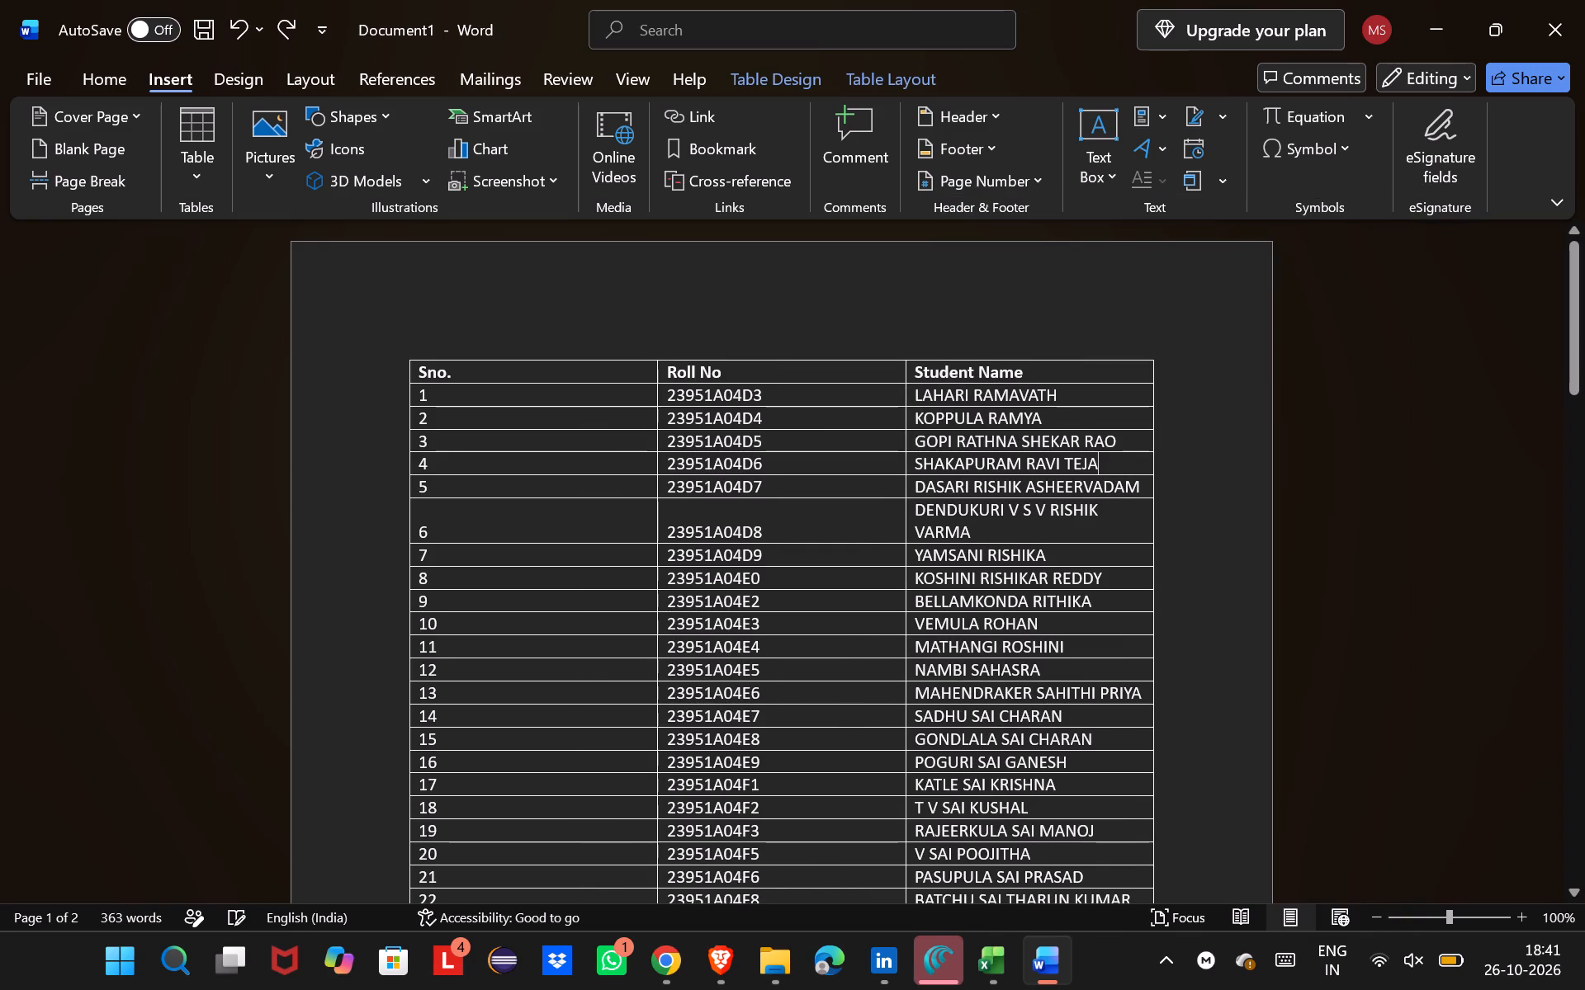
# Insert a blank fourth column immediately after the Student Name column in the student table.
pyautogui.rightClick(1116, 465)
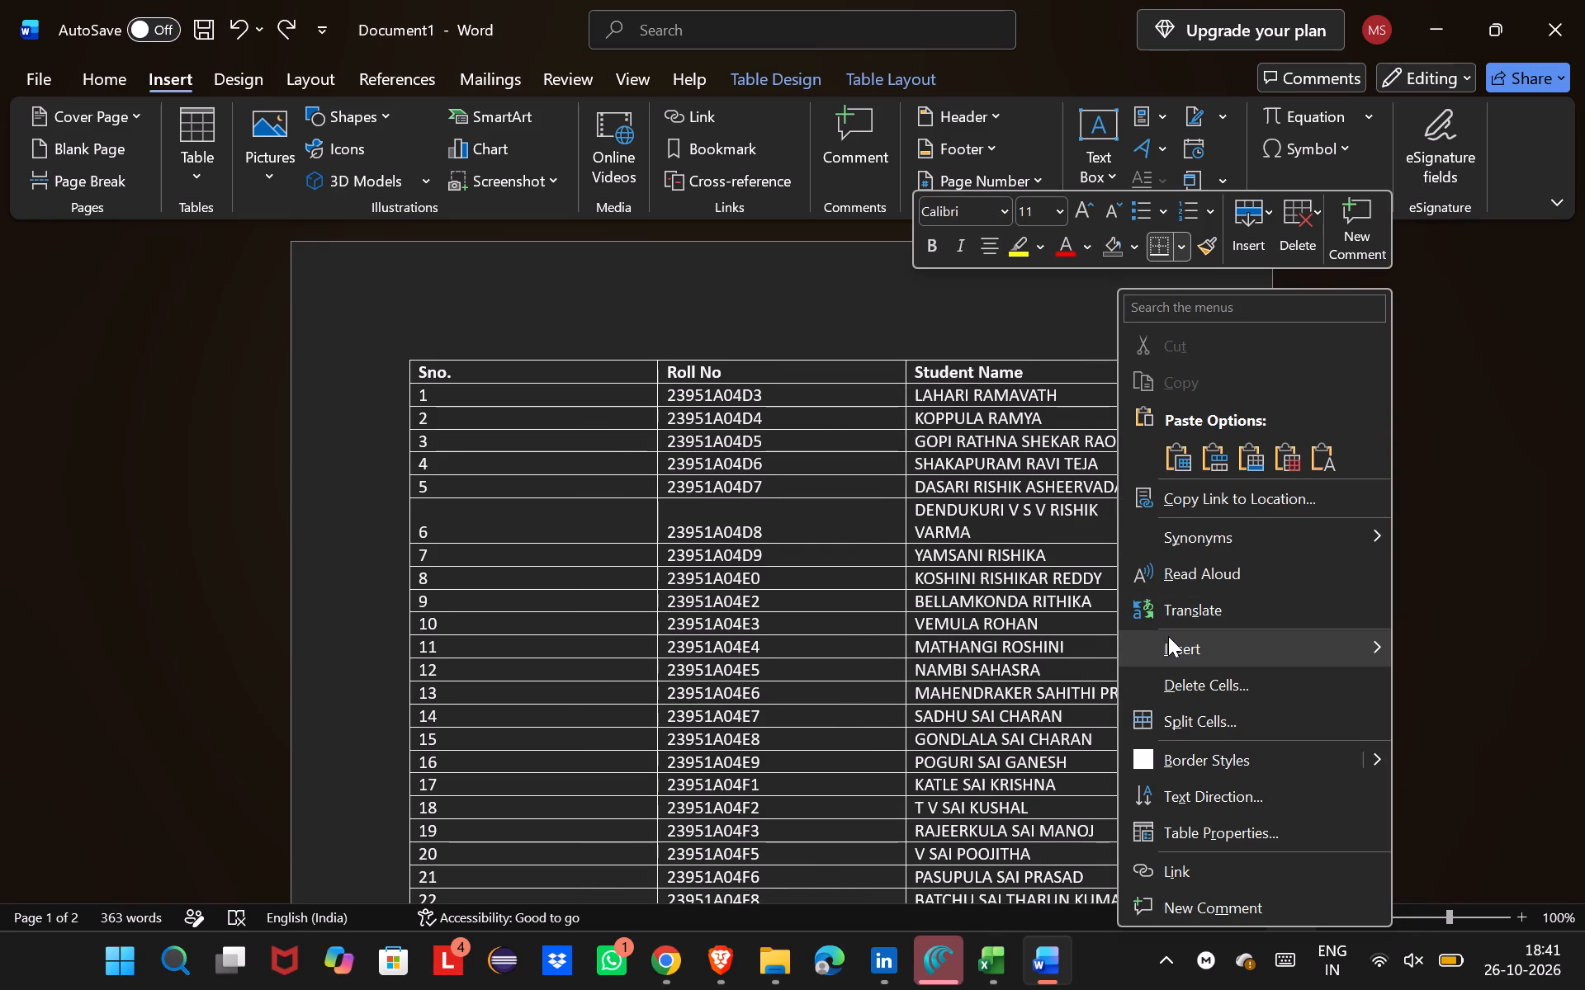
pyautogui.click(1168, 636)
pyautogui.click(1062, 681)
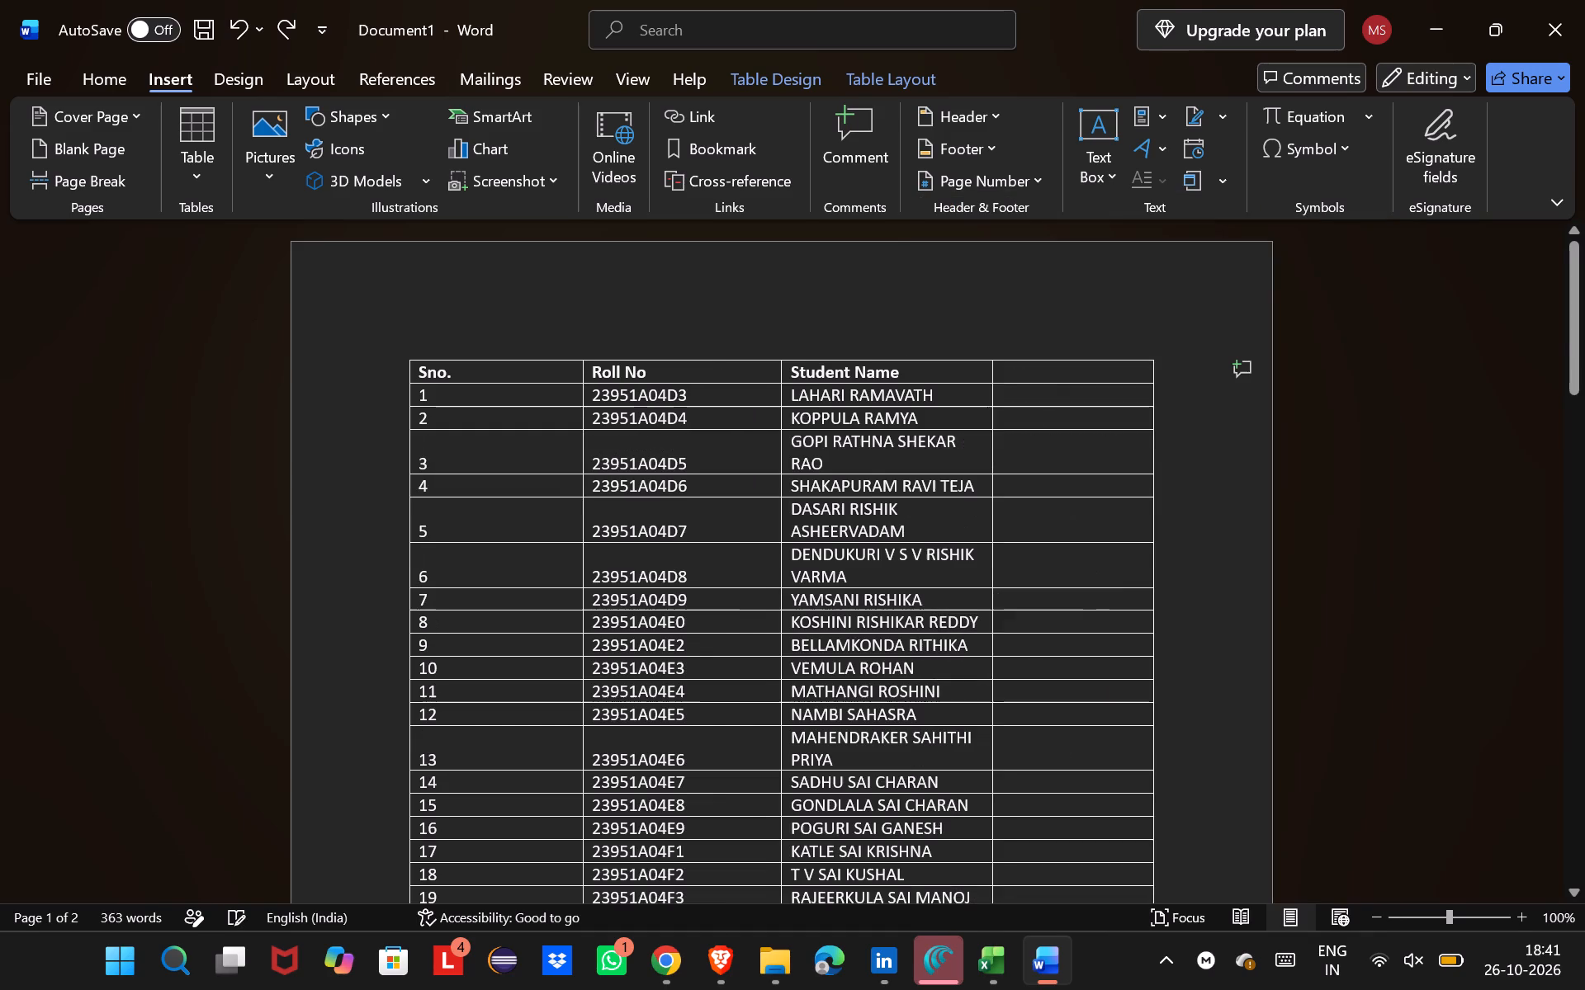
pyautogui.scroll(-3, 1142, 563)
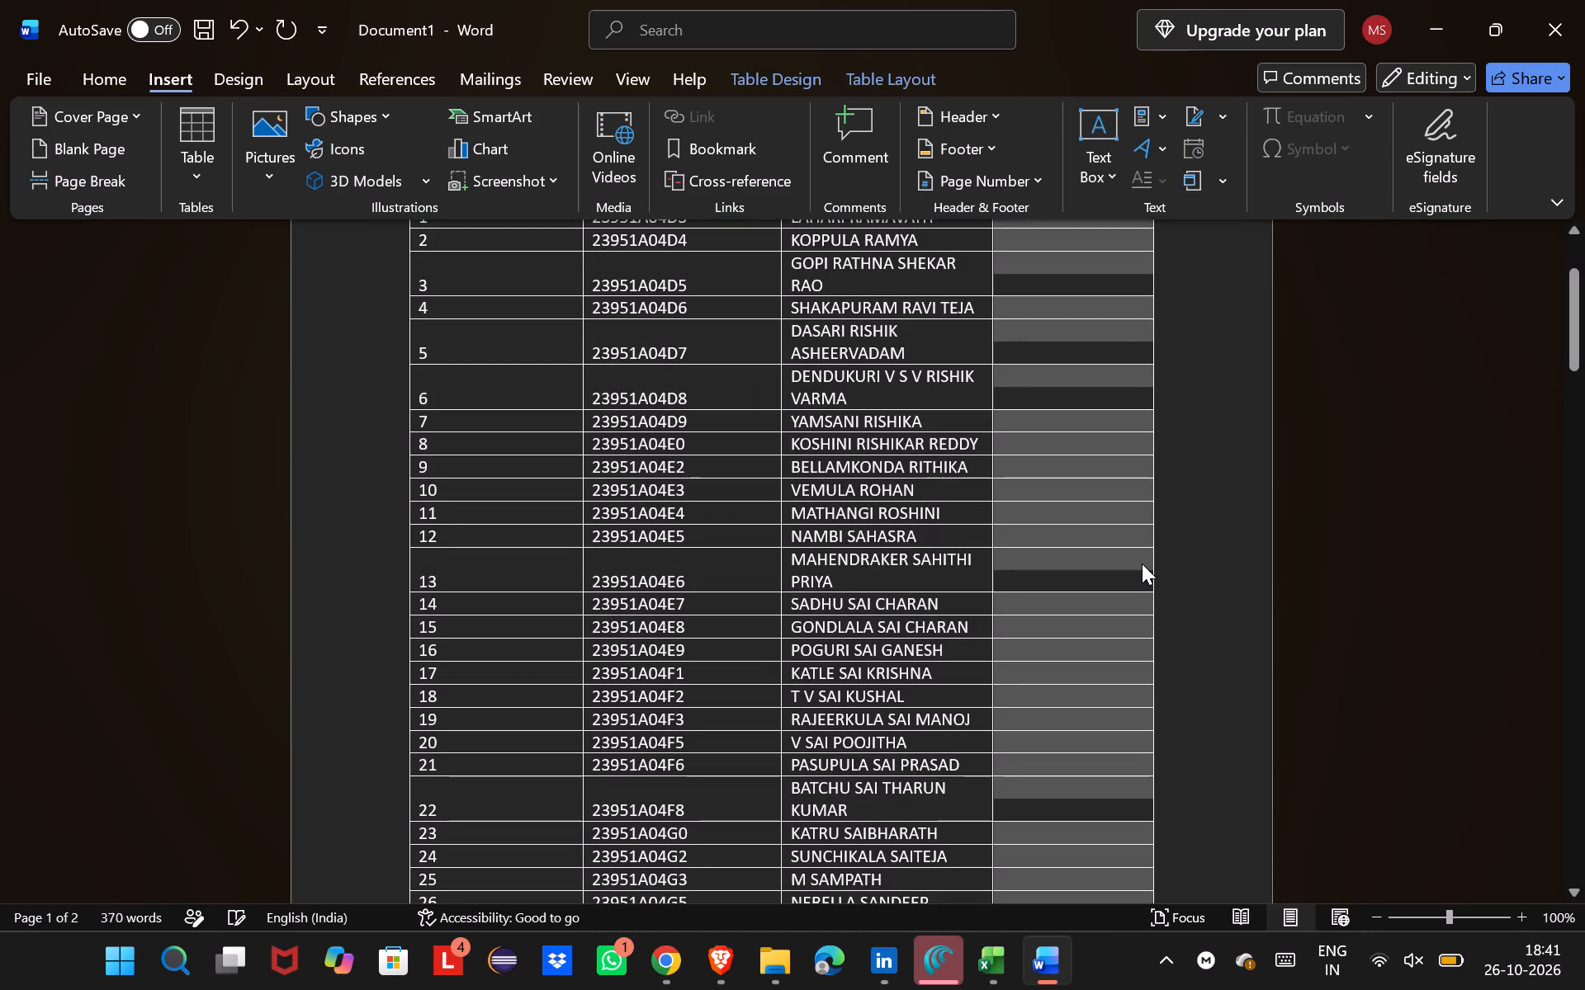
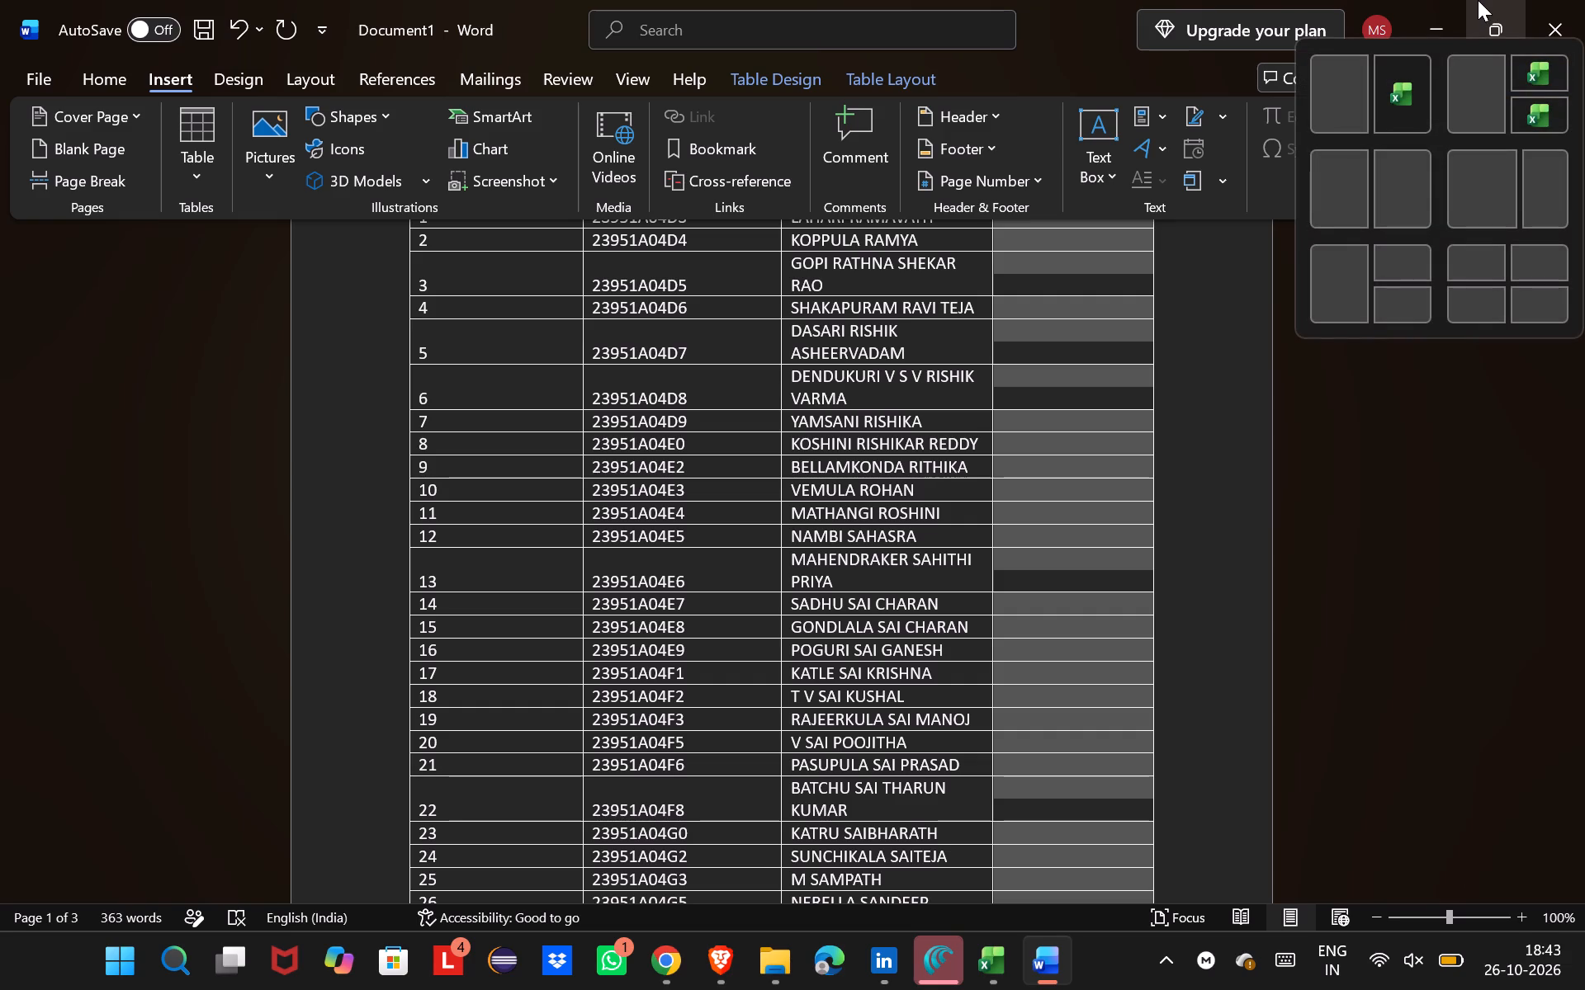
# Save the student table document as "rfml lab internal" in the OneDrive Documents folder.
pyautogui.click(1223, 573)
pyautogui.scroll(8, 1092, 709)
pyautogui.scroll(-5, 1100, 675)
pyautogui.scroll(5, 1100, 675)
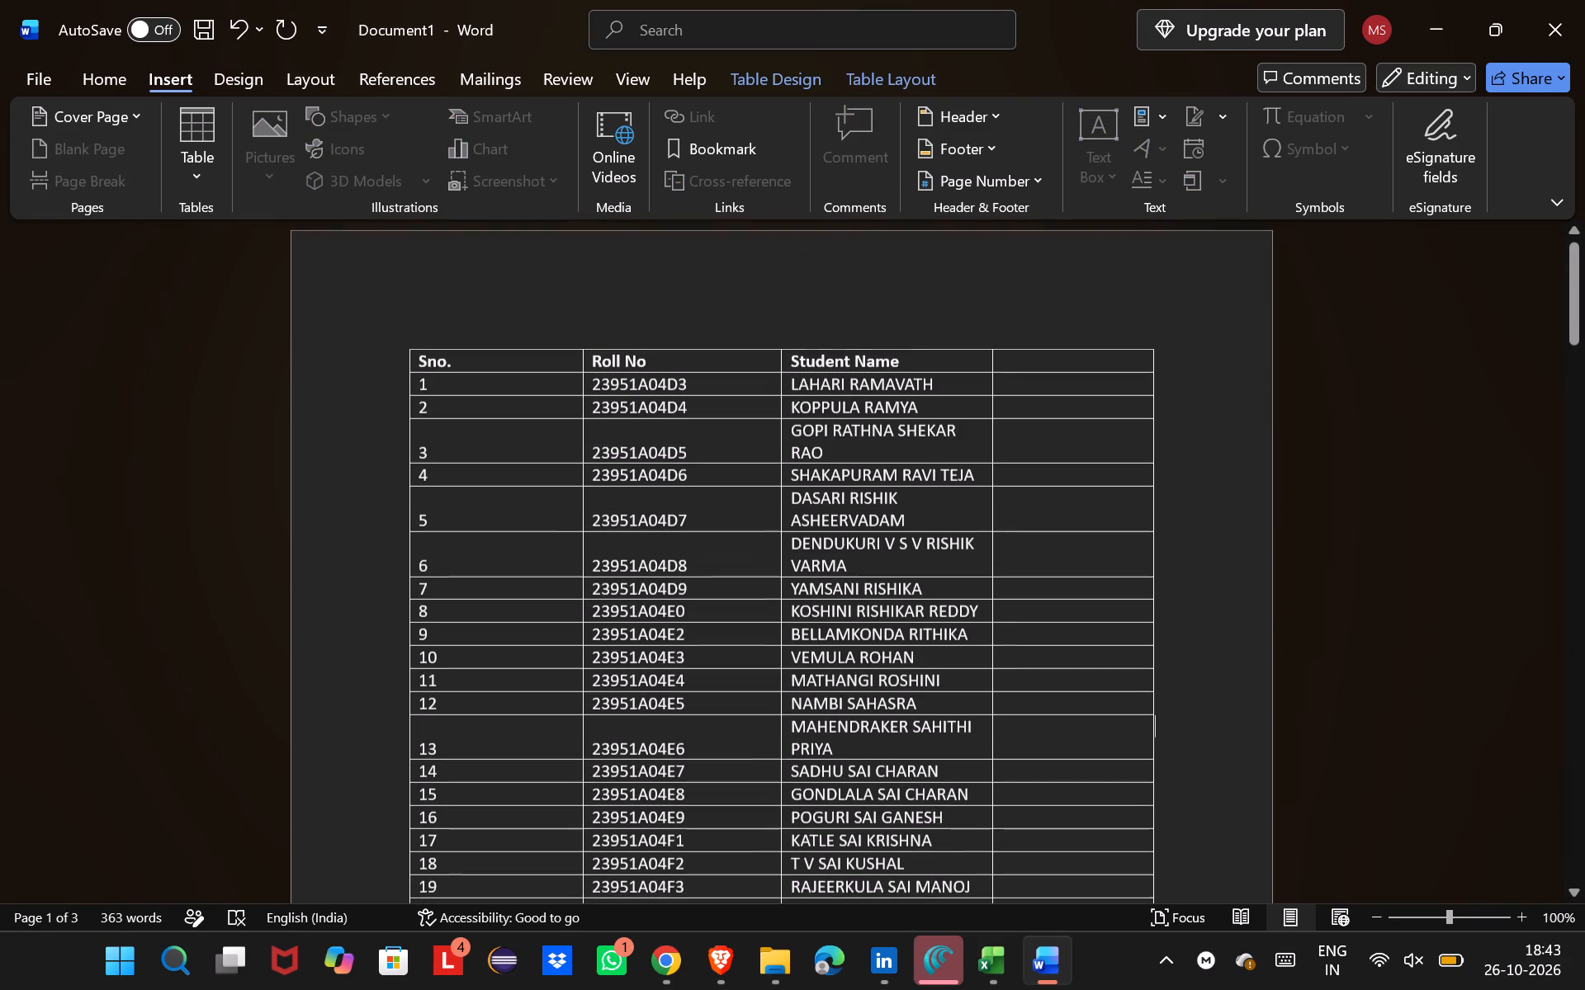
pyautogui.hotkey('ctrl', 's')
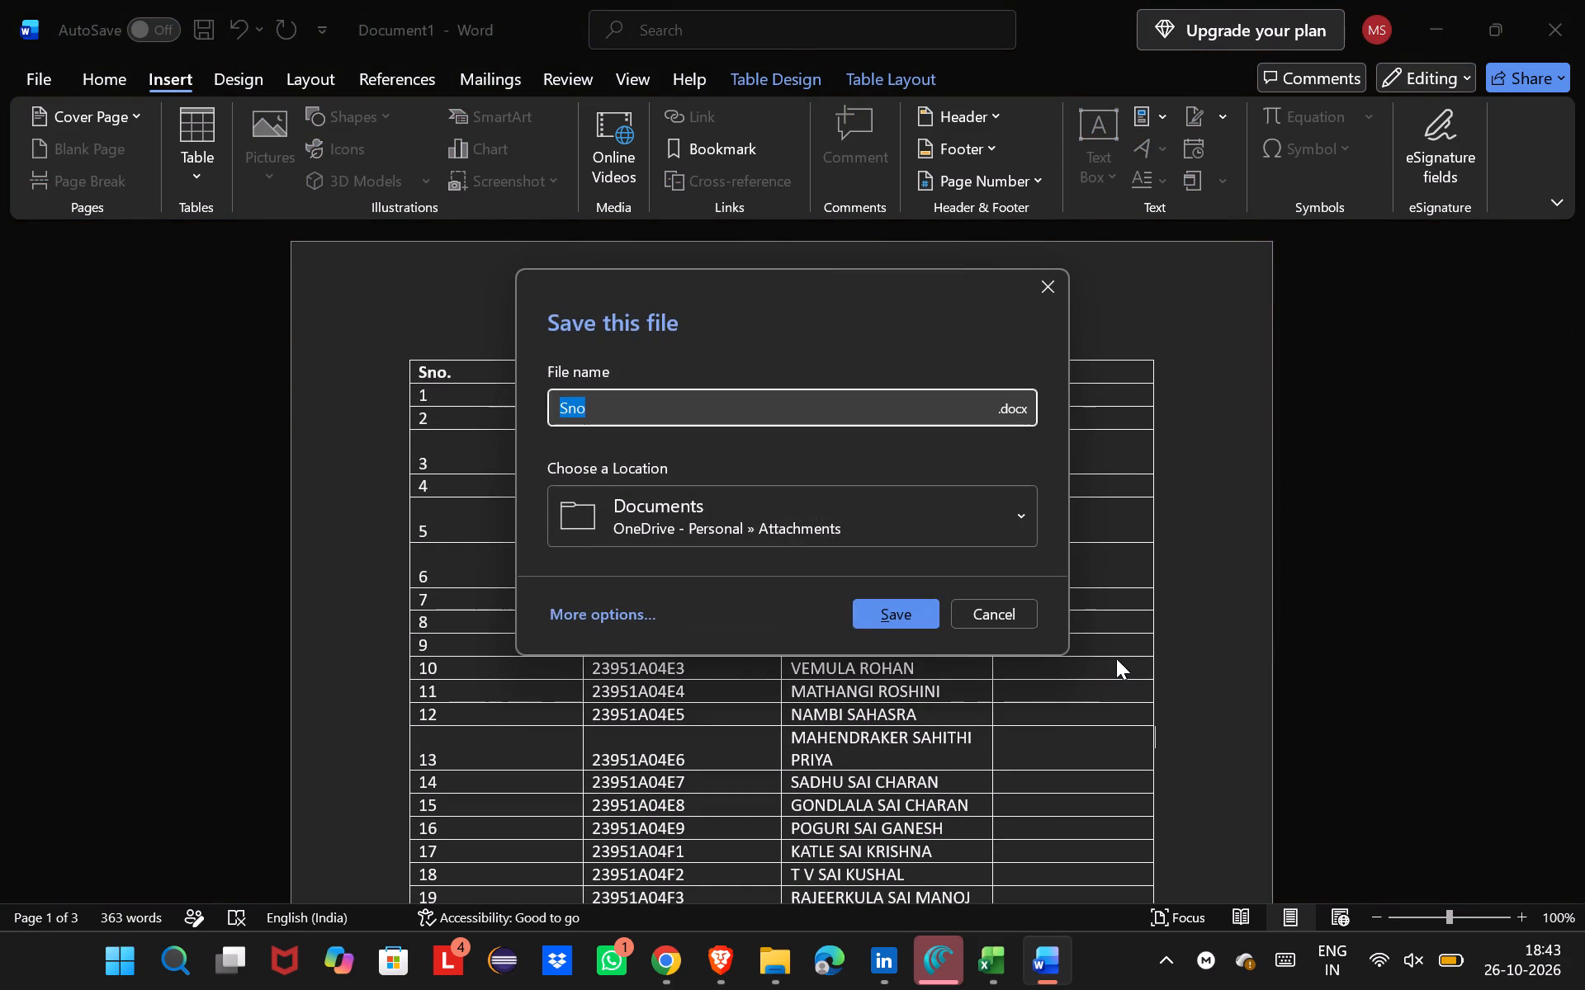
pyautogui.press('BackSpace')
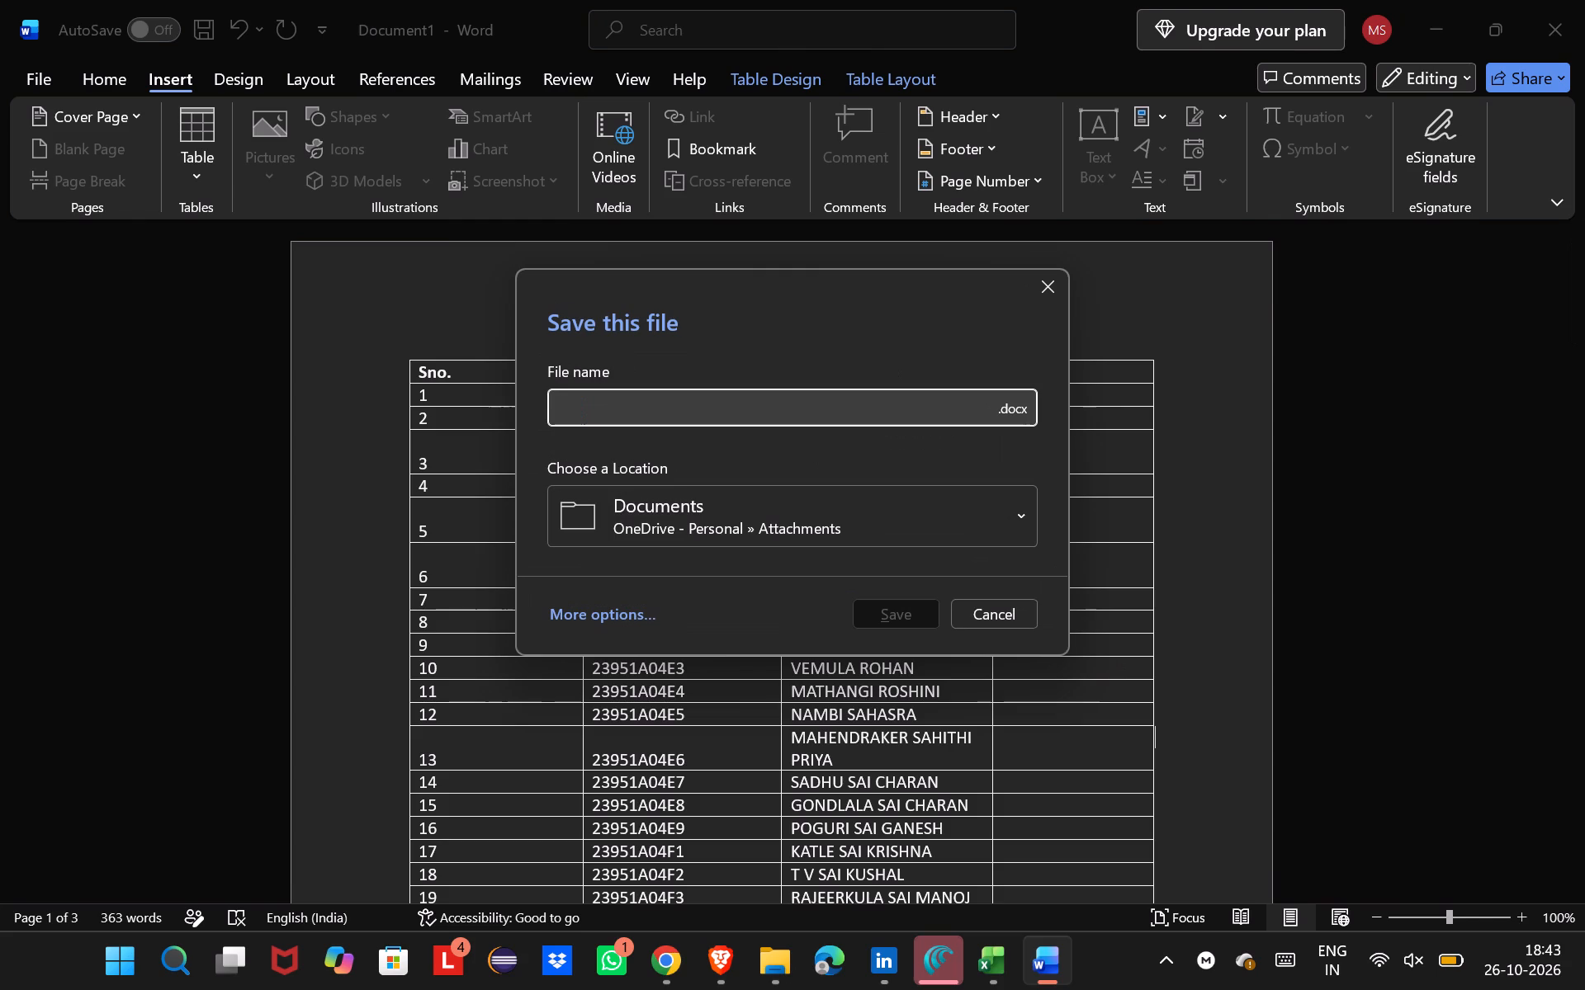
pyautogui.write('rfml')
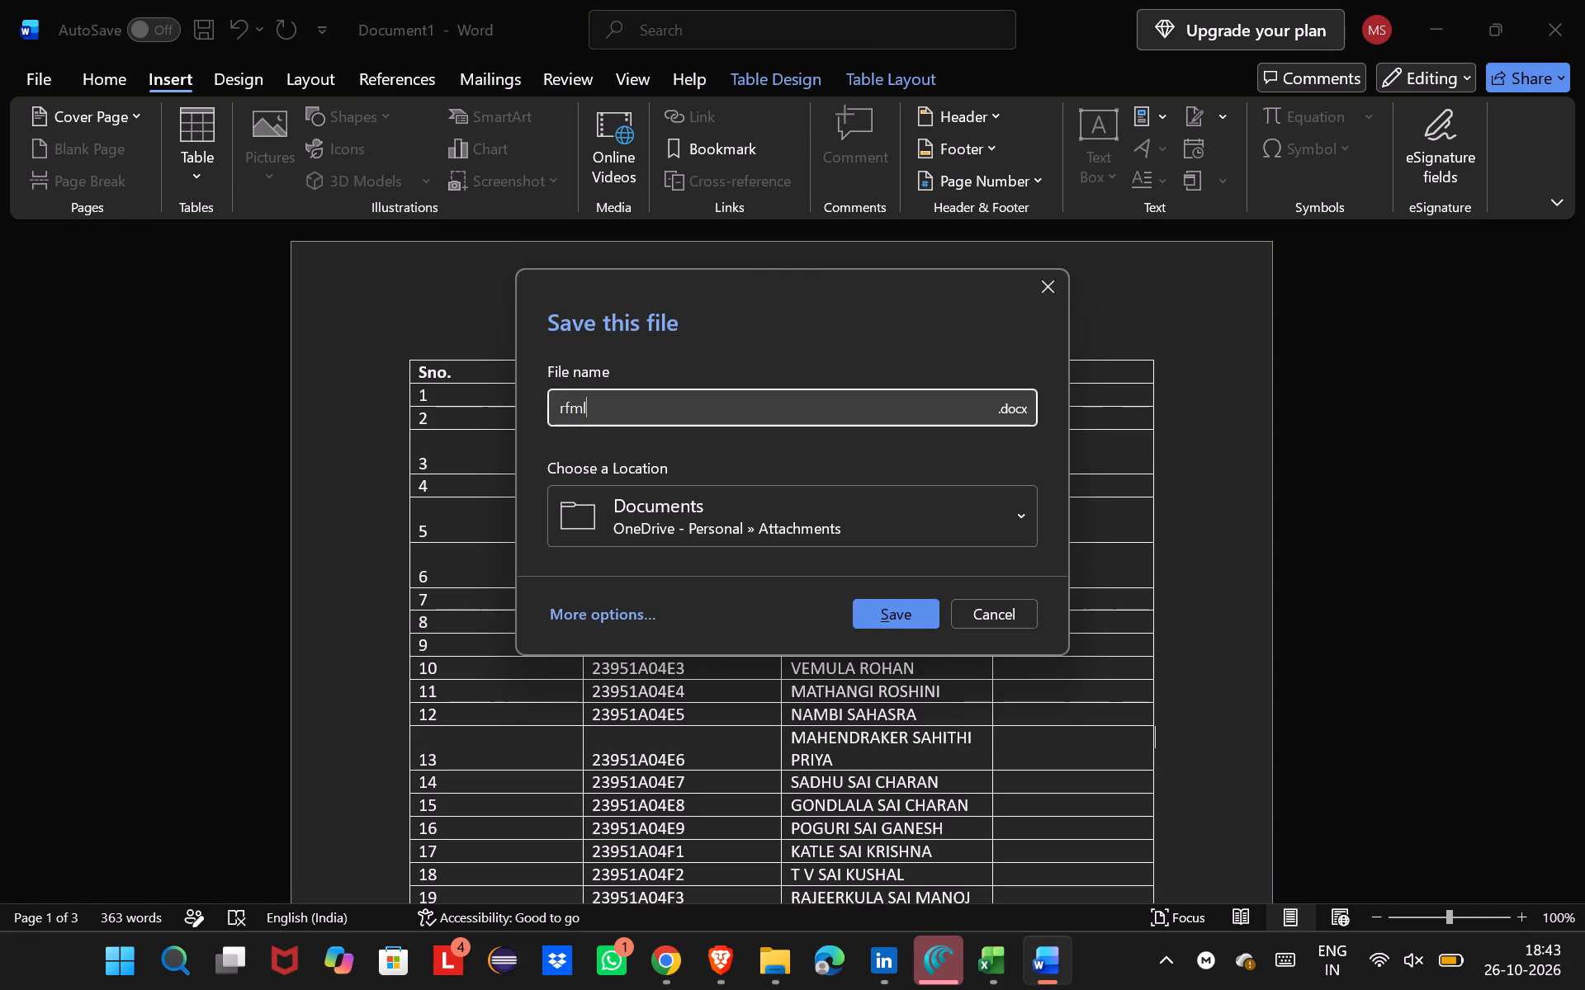
pyautogui.write('lab')
pyautogui.write('internal')
pyautogui.press('Return')
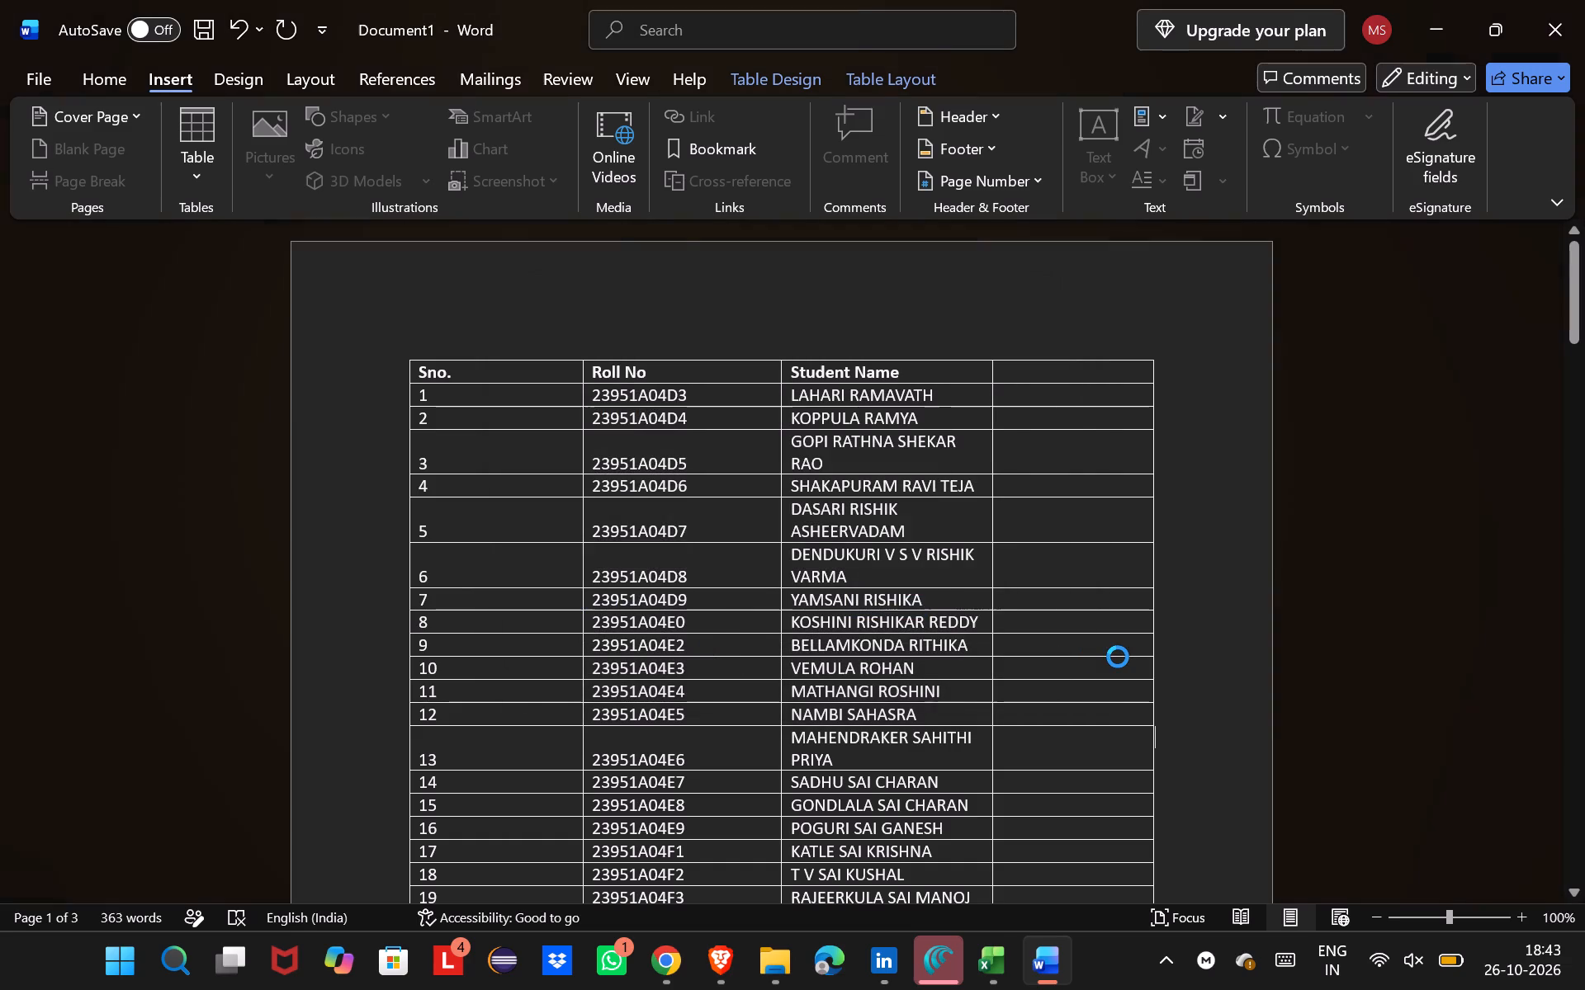
# Switch from Word to the Chrome window containing the Samvidha and new-page tabs.
pyautogui.hotkey('alt', 'Tab')
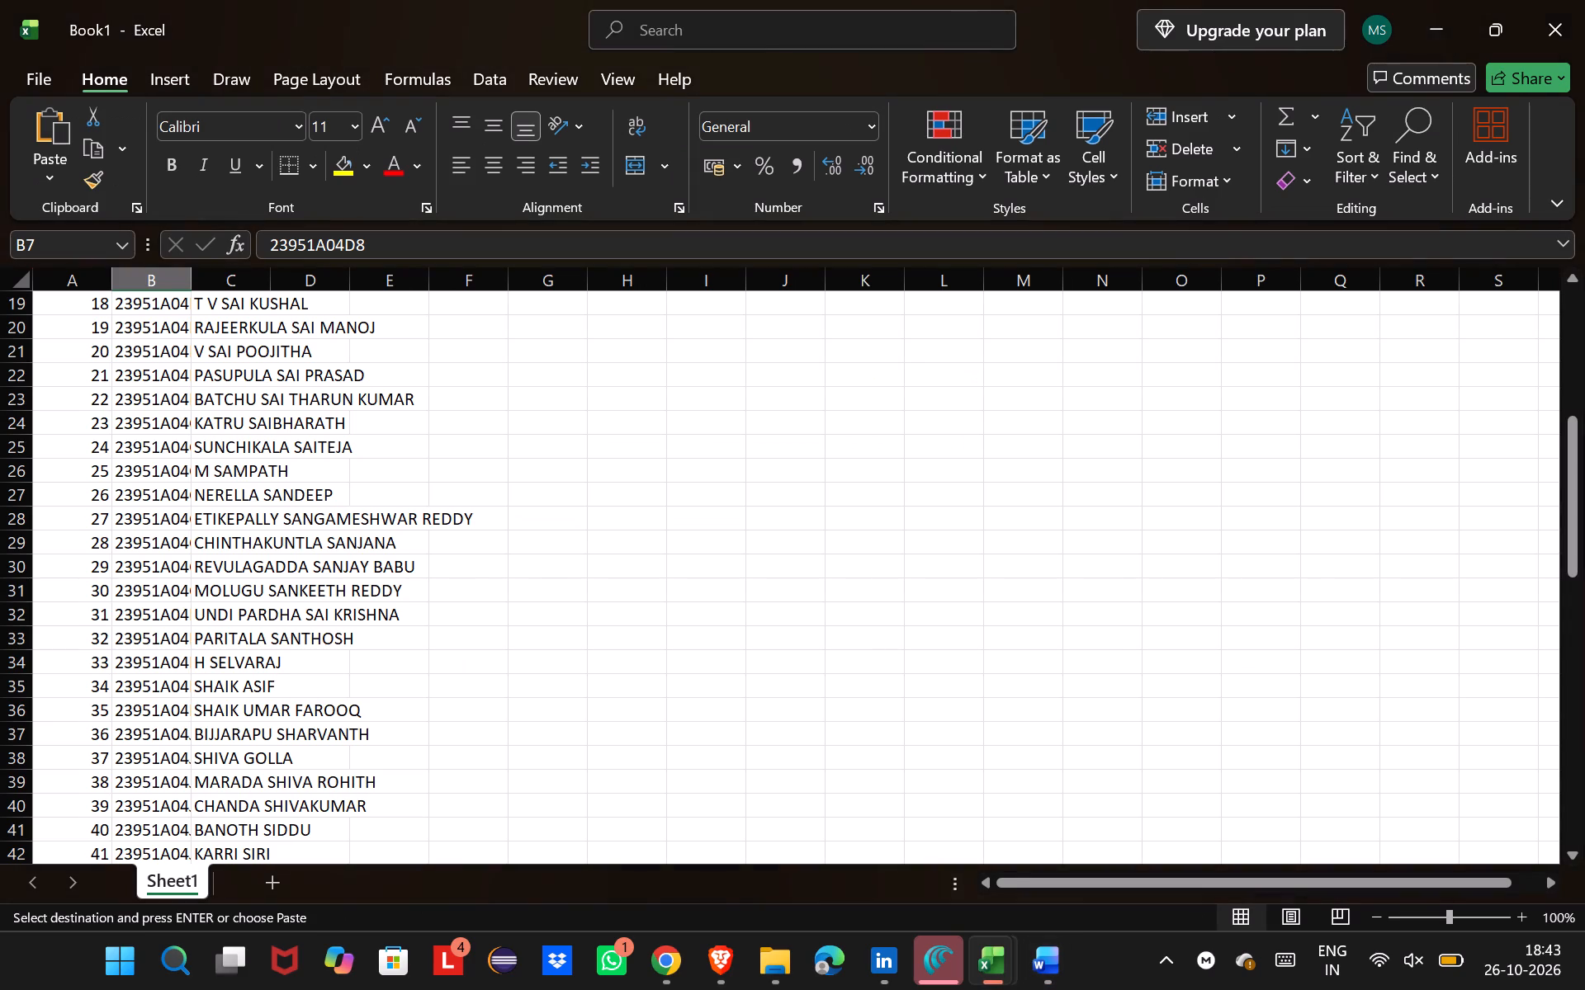
pyautogui.hotkey('alt', 'Tab')
pyautogui.hotkey('alt', 'Tab')
pyautogui.hotkey('alt', 'Tab')
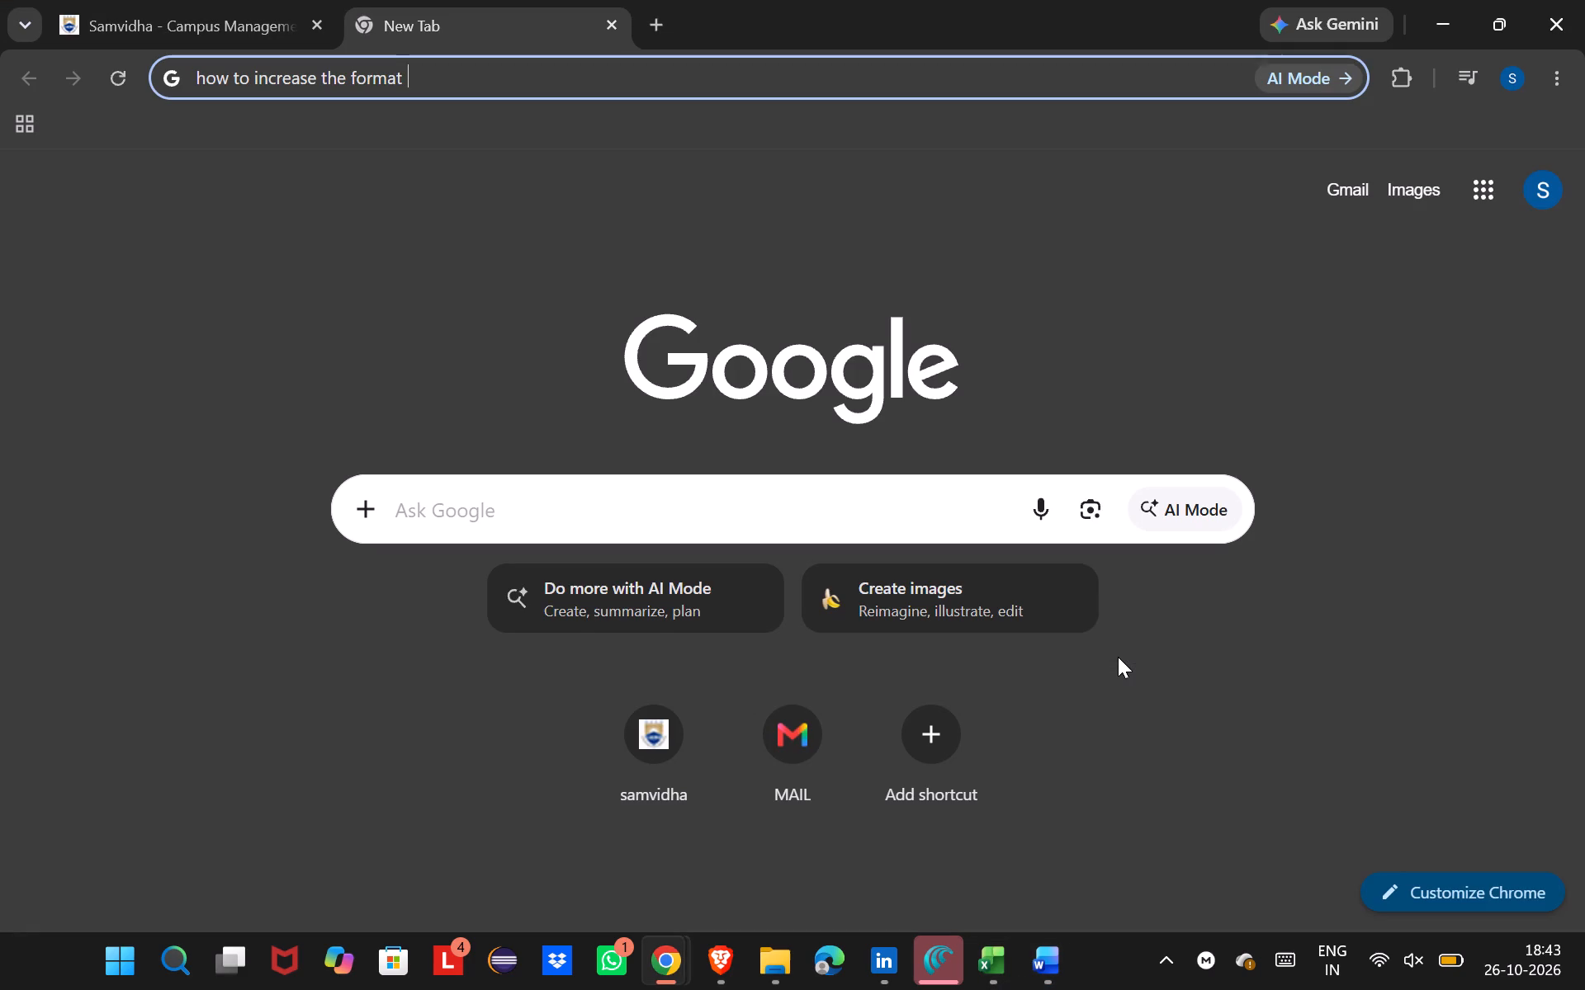